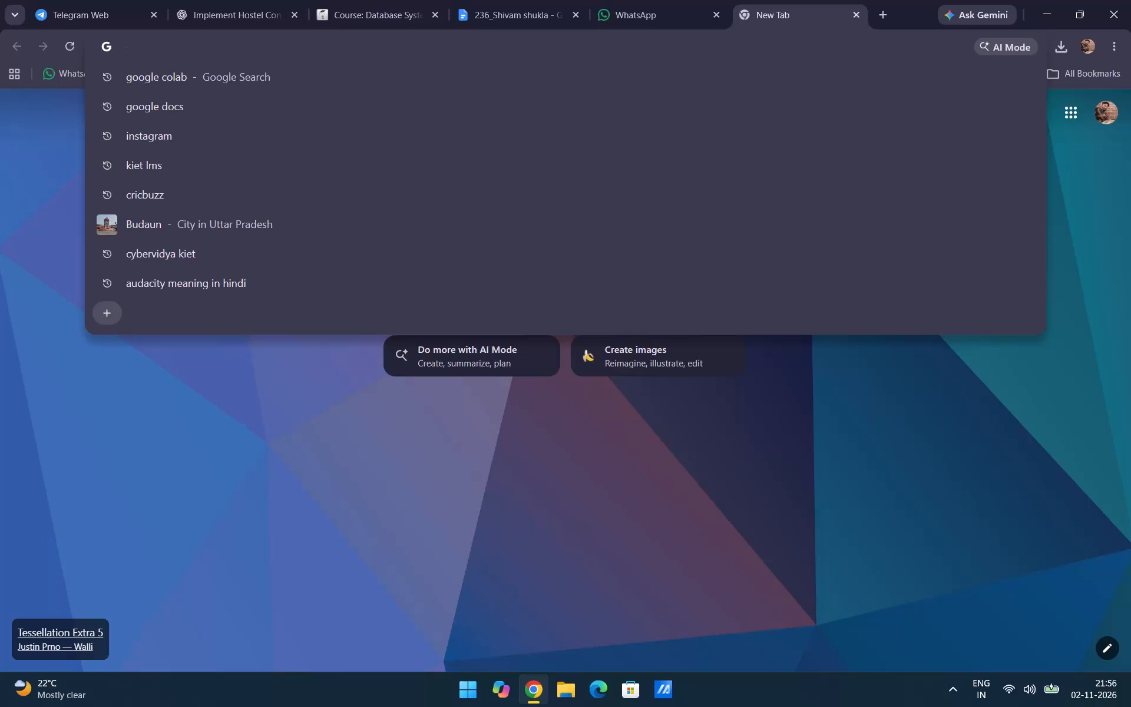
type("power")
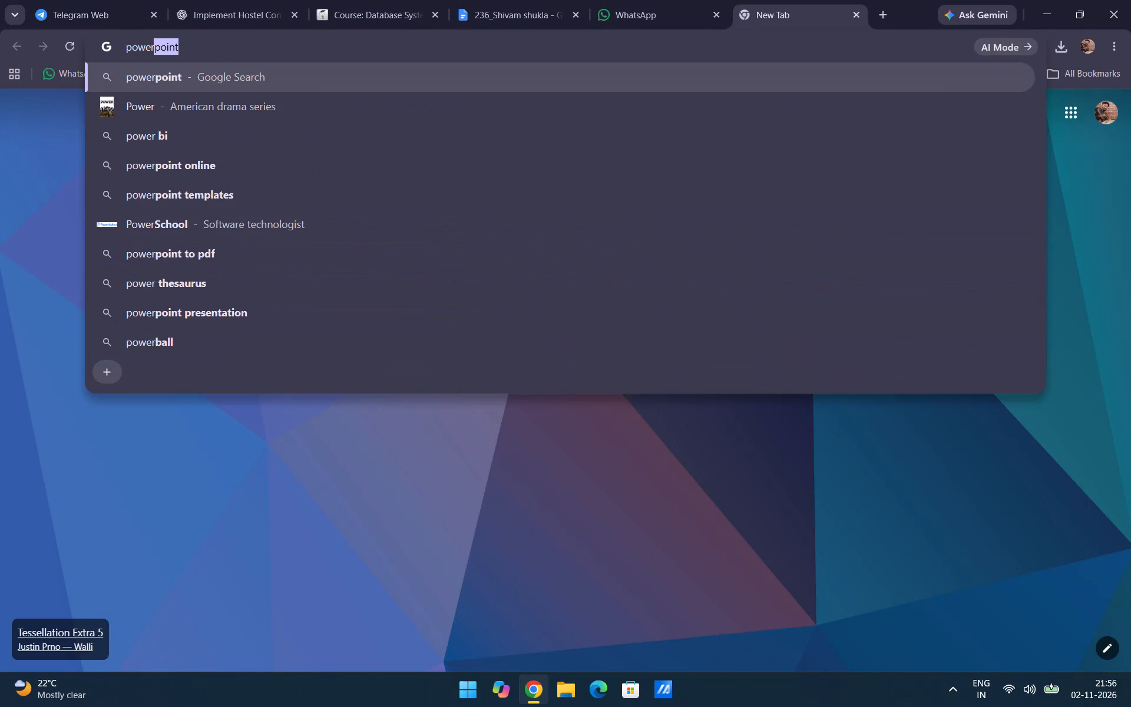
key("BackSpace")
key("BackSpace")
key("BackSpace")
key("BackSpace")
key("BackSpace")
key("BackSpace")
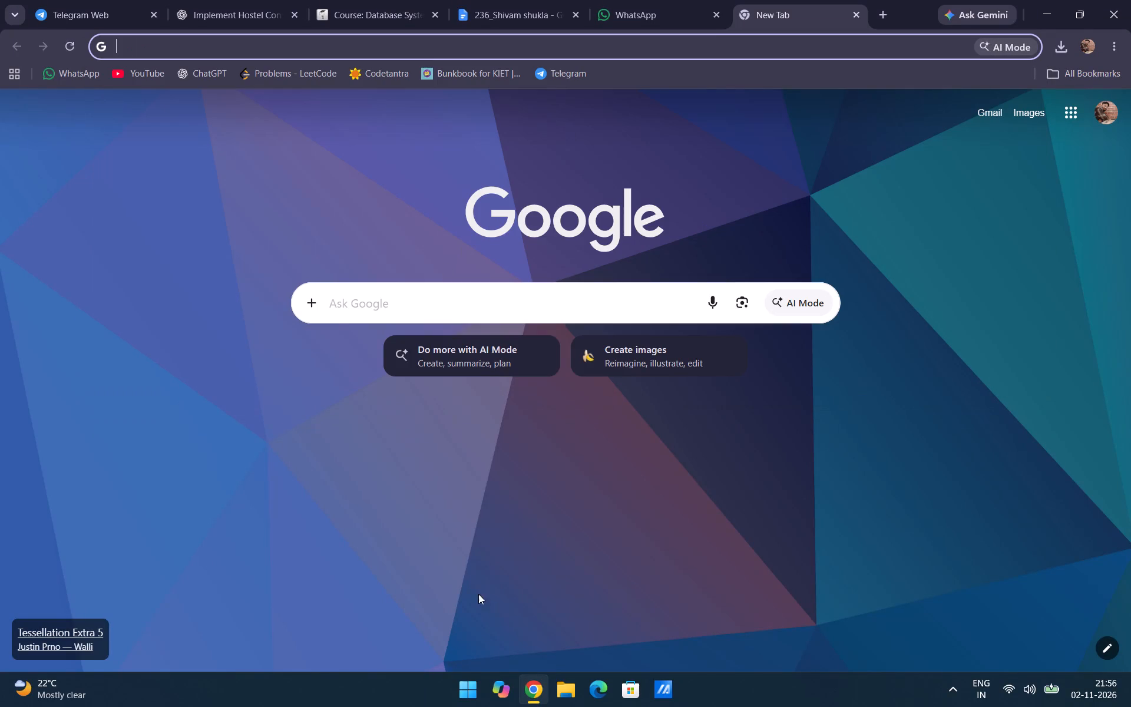
Launch the PowerPoint desktop app.
left_click(474, 693)
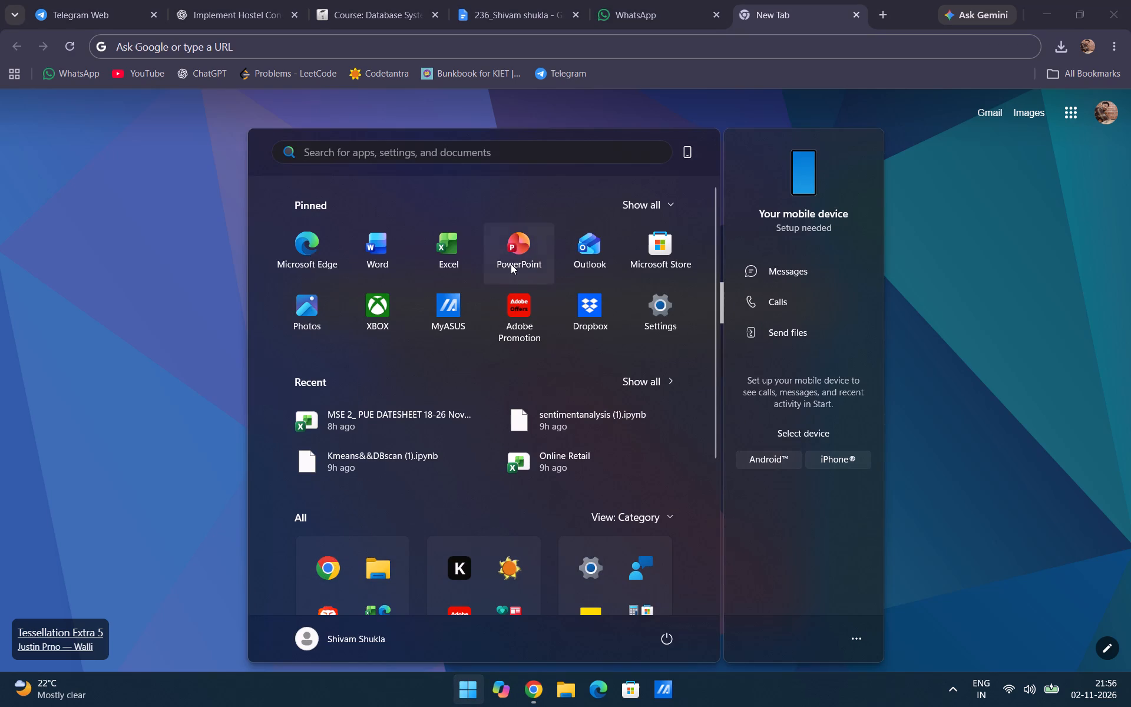
left_click(511, 264)
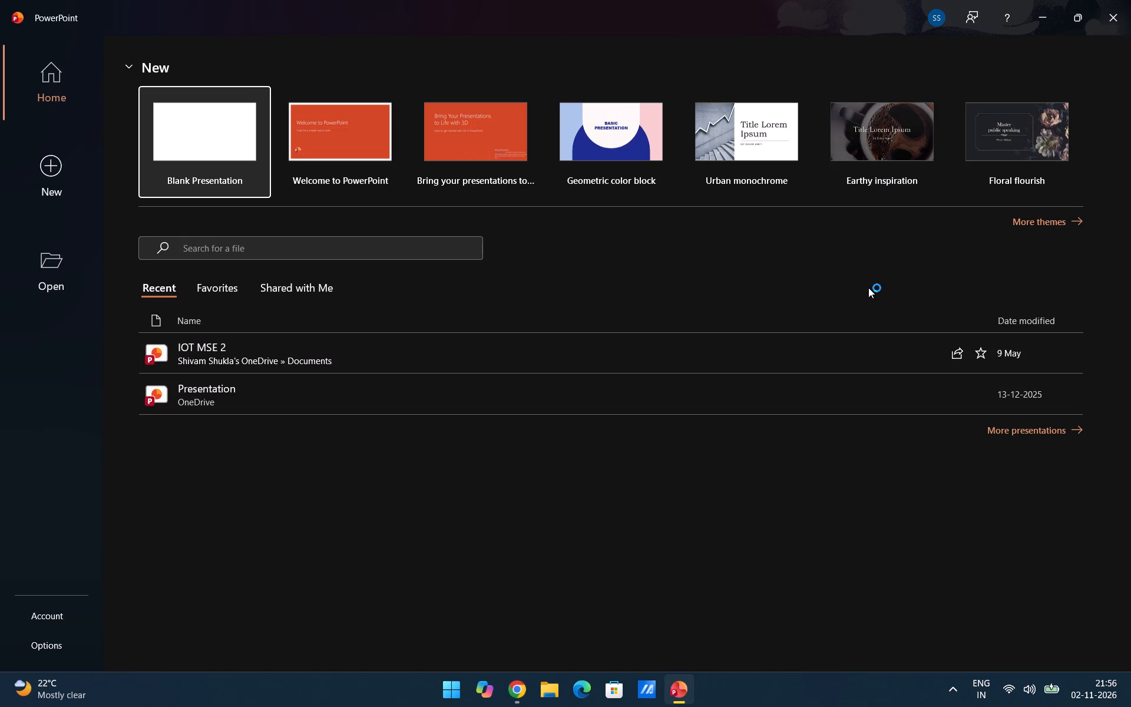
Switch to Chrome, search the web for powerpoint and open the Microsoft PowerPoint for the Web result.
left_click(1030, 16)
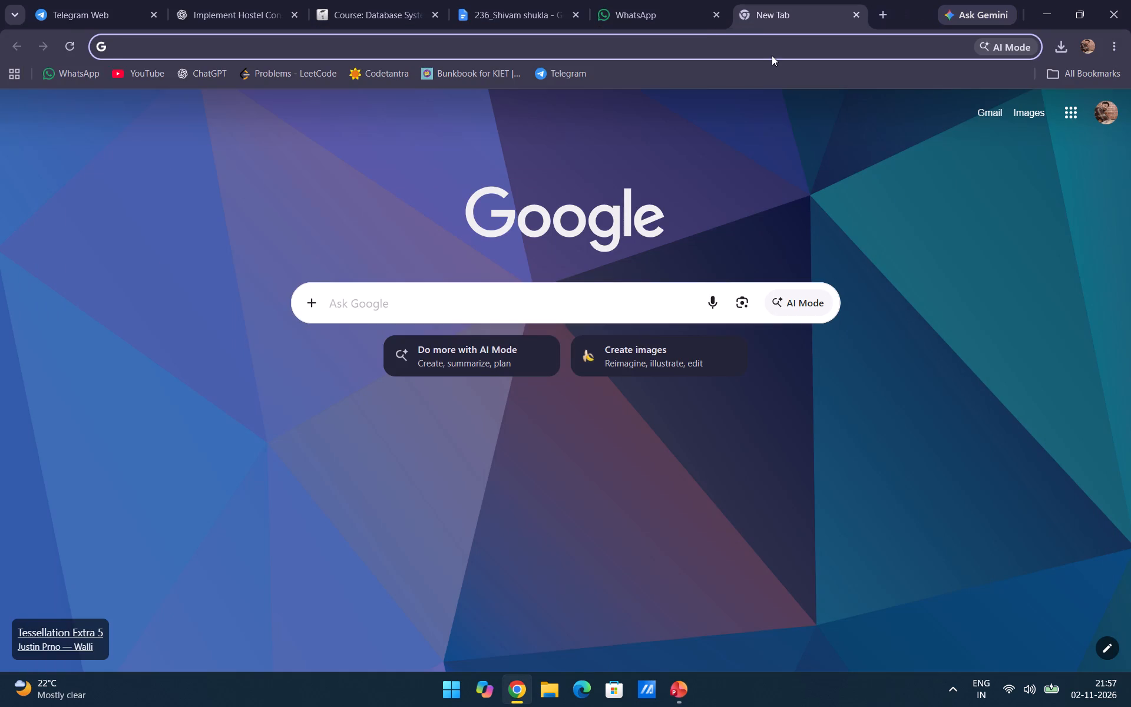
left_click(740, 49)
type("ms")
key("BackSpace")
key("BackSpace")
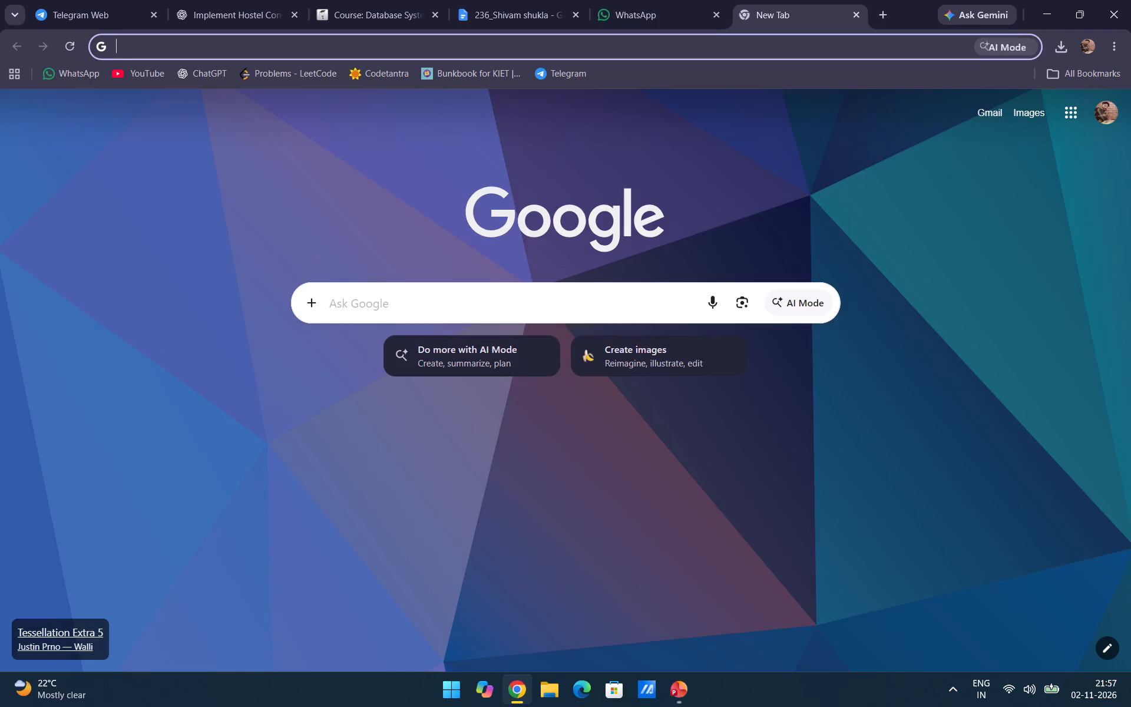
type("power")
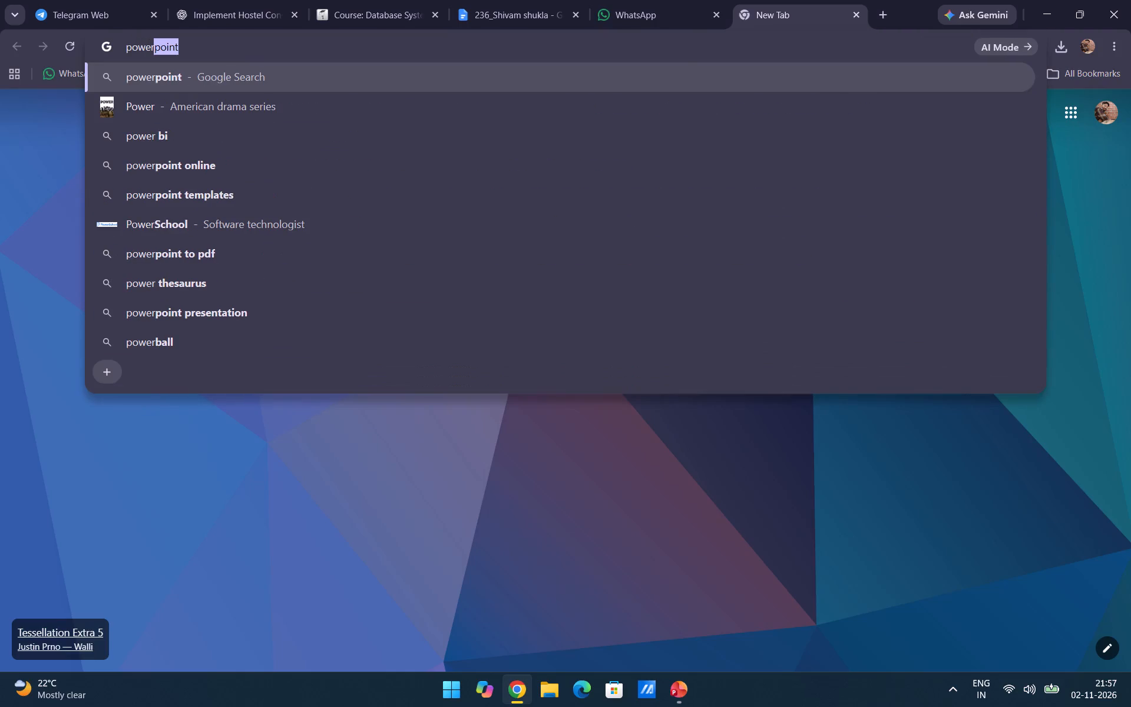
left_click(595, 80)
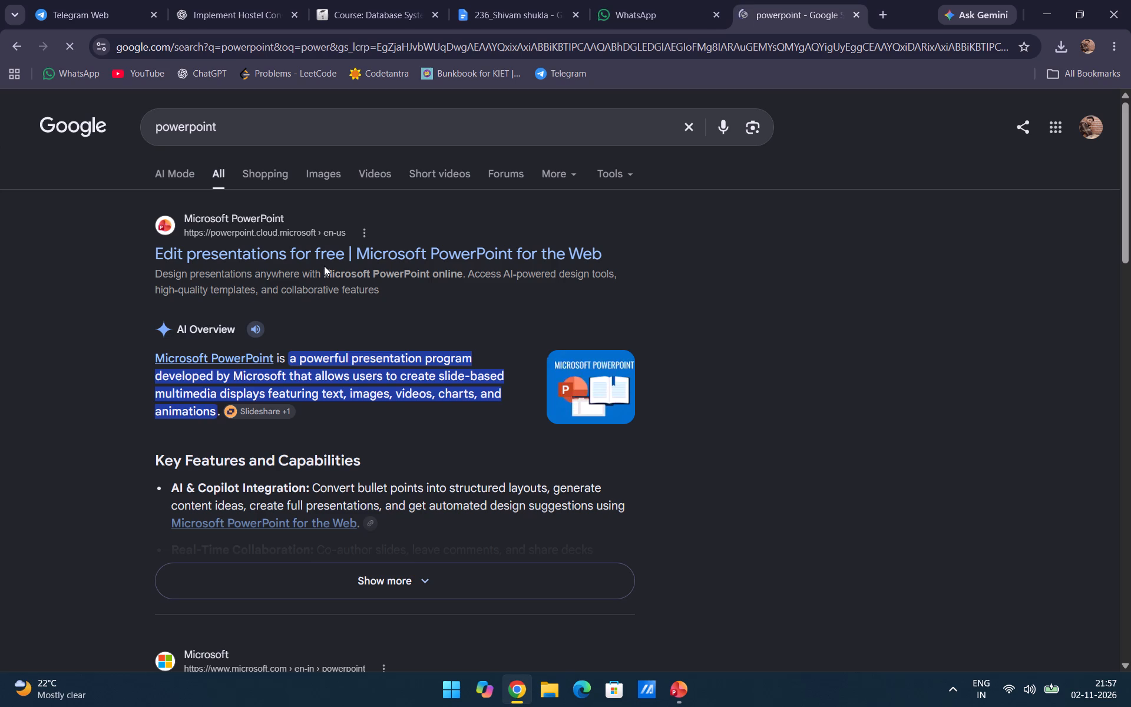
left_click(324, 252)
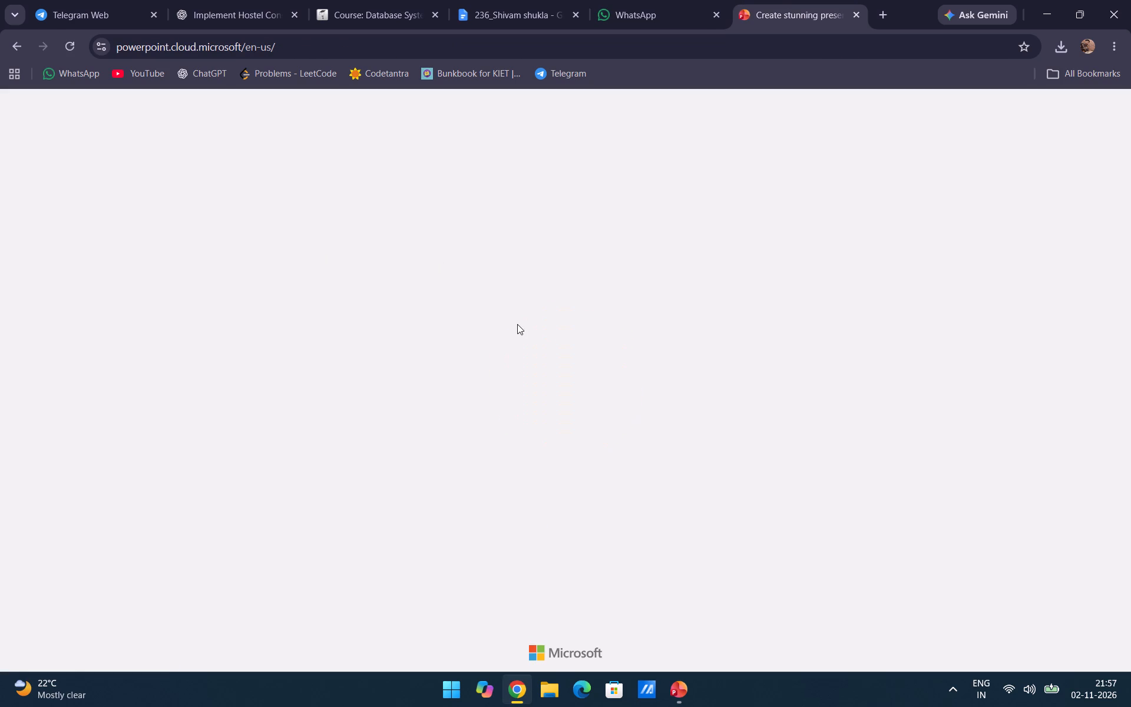
Switch to the PowerPoint desktop app and create a blank presentation.
left_click(676, 691)
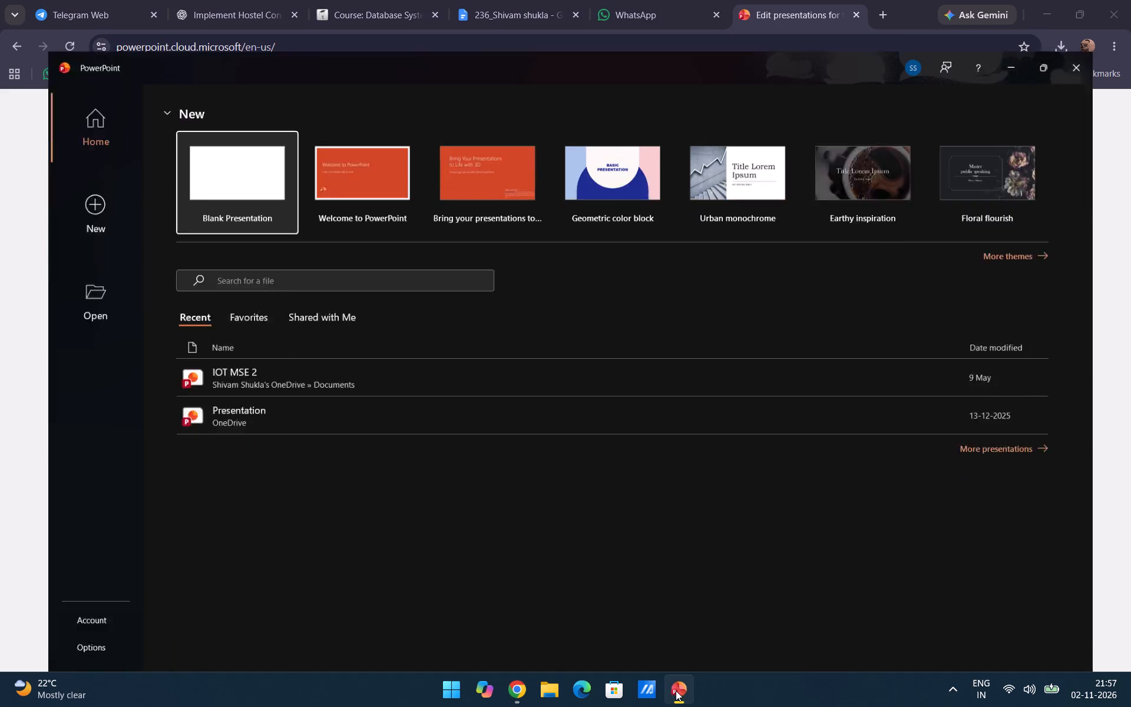
left_click(174, 144)
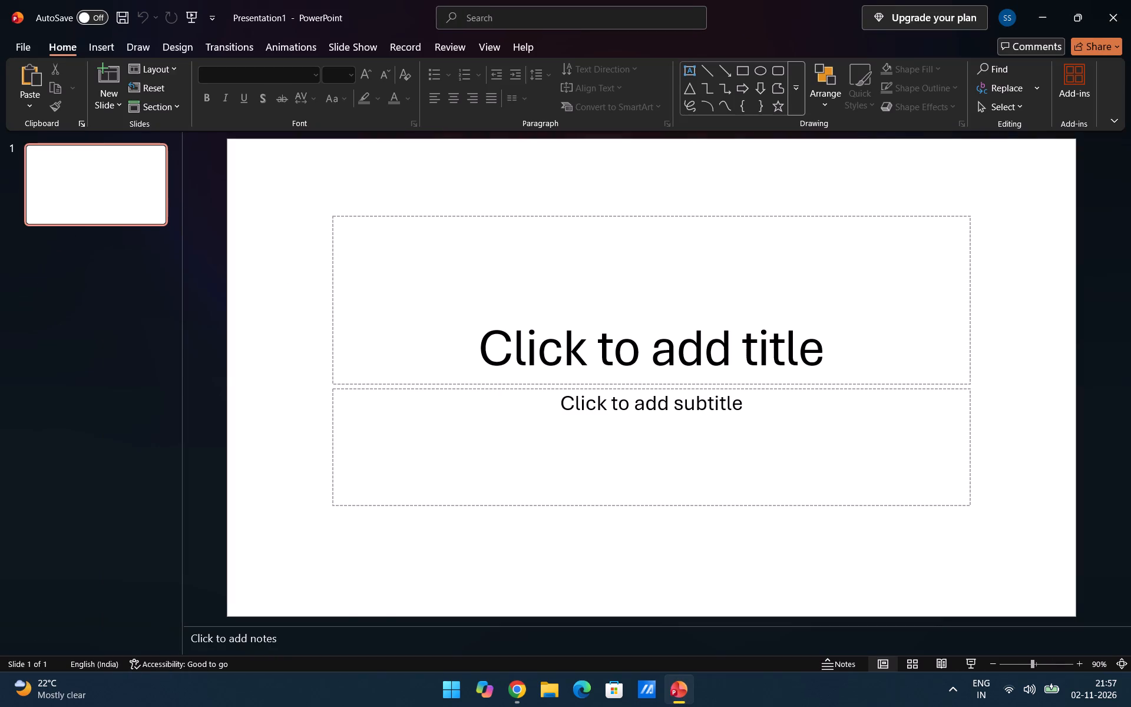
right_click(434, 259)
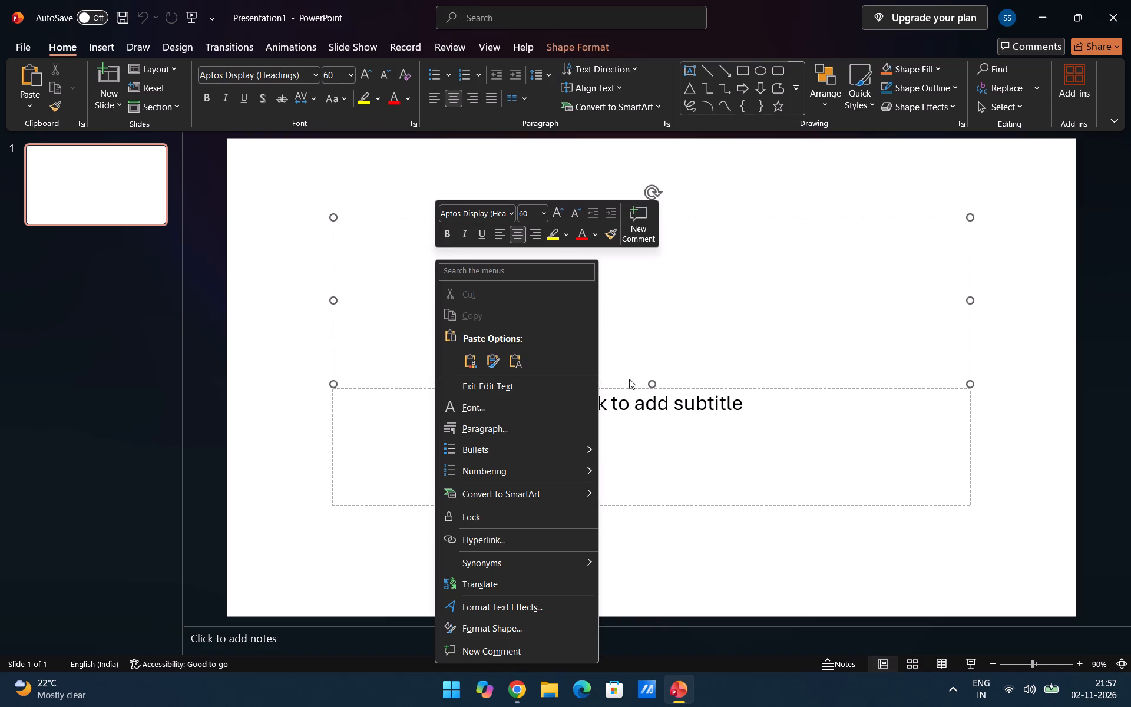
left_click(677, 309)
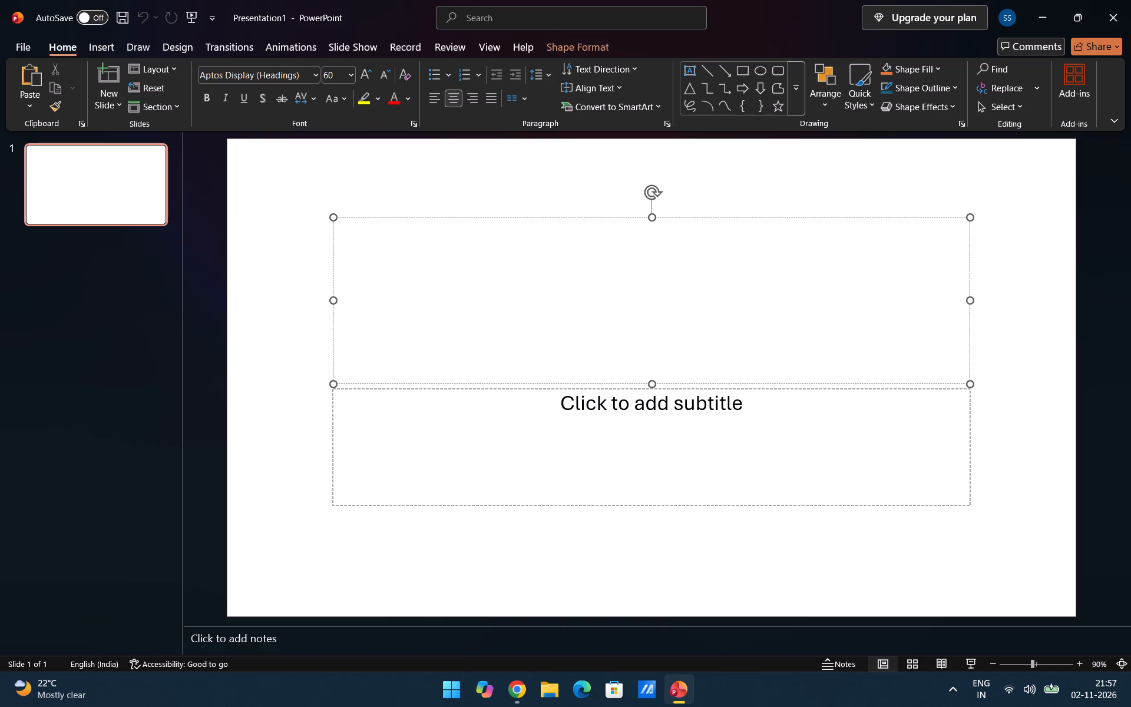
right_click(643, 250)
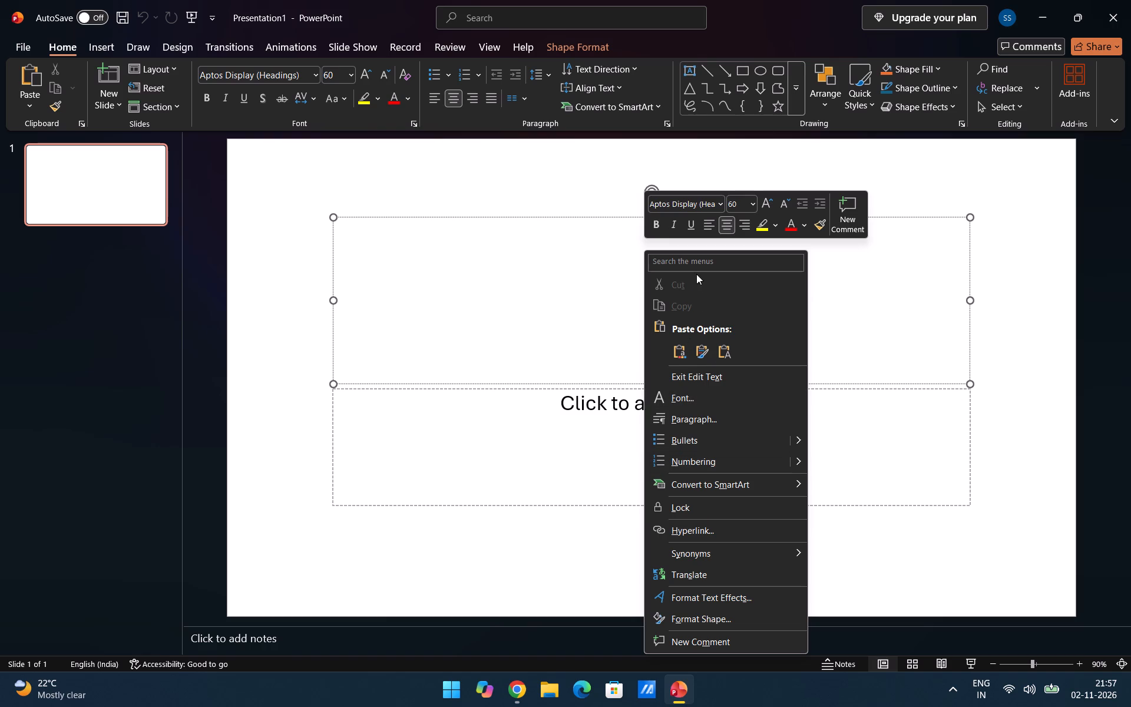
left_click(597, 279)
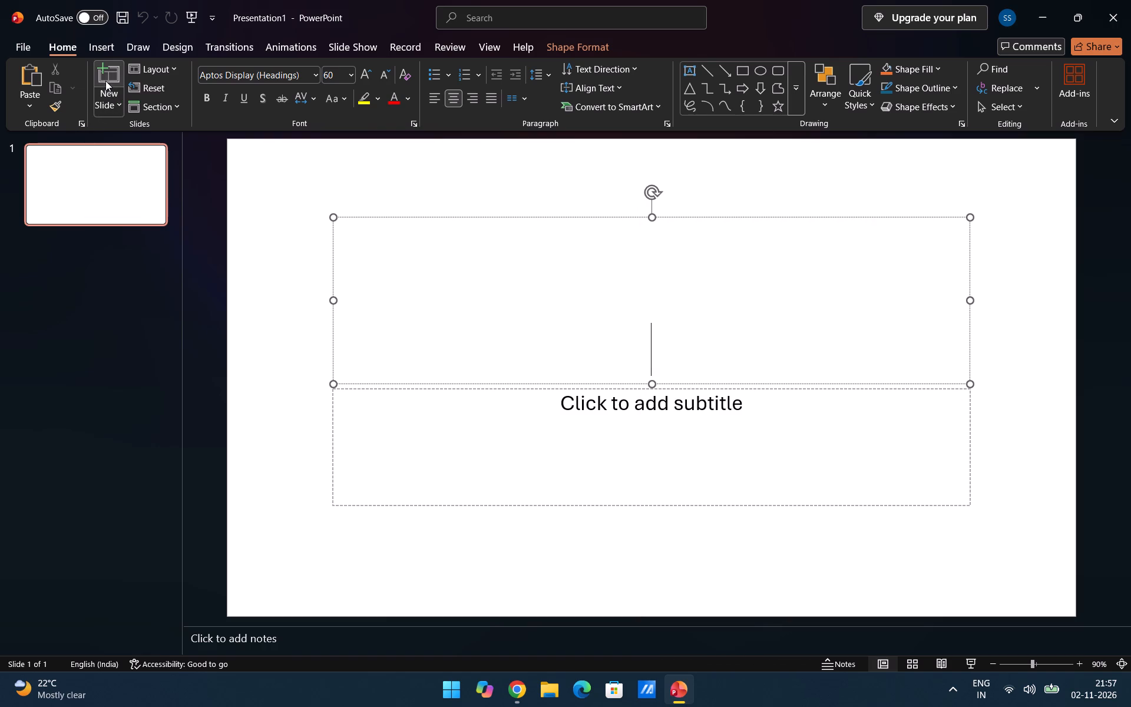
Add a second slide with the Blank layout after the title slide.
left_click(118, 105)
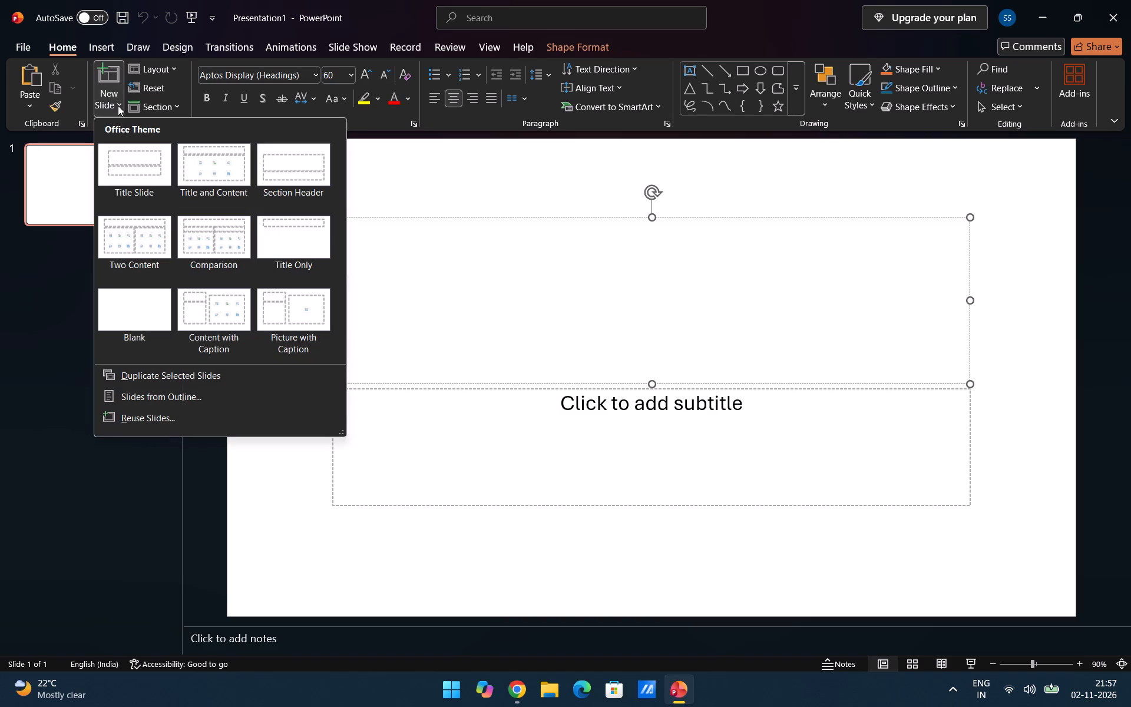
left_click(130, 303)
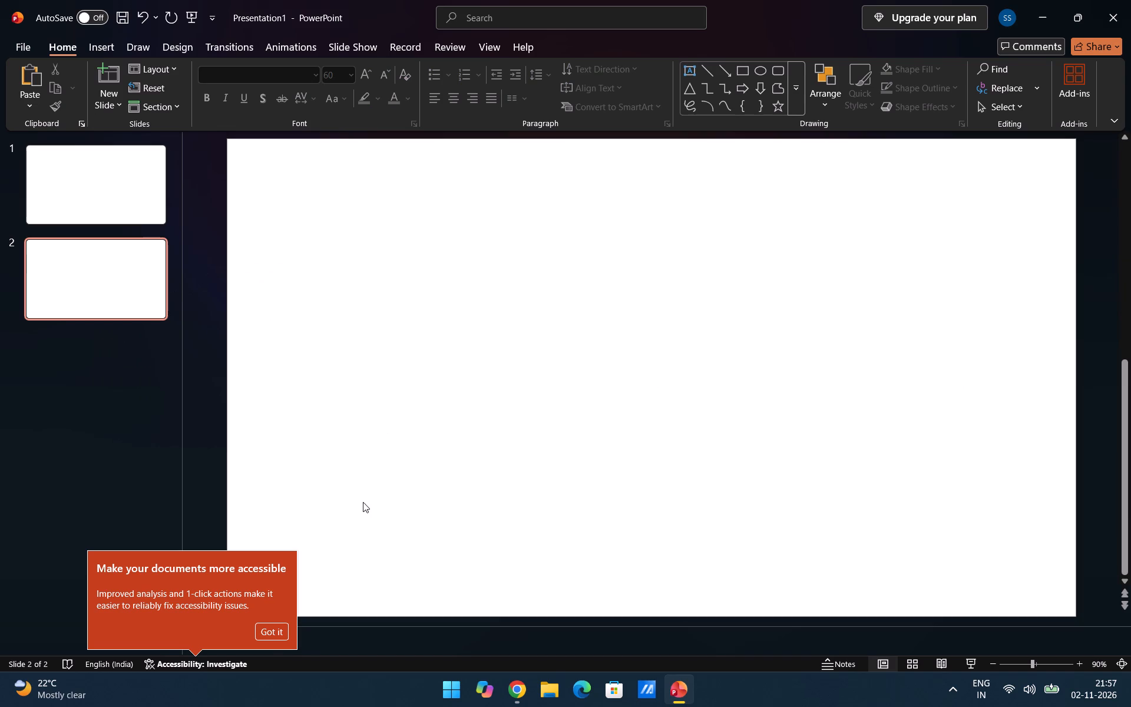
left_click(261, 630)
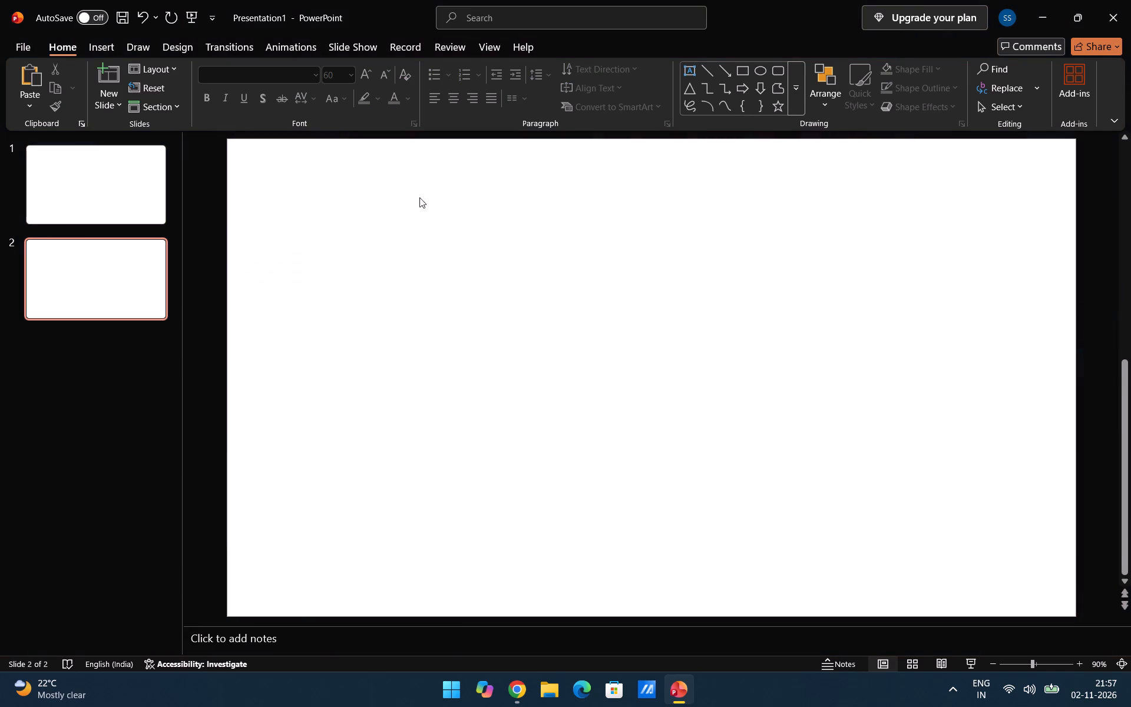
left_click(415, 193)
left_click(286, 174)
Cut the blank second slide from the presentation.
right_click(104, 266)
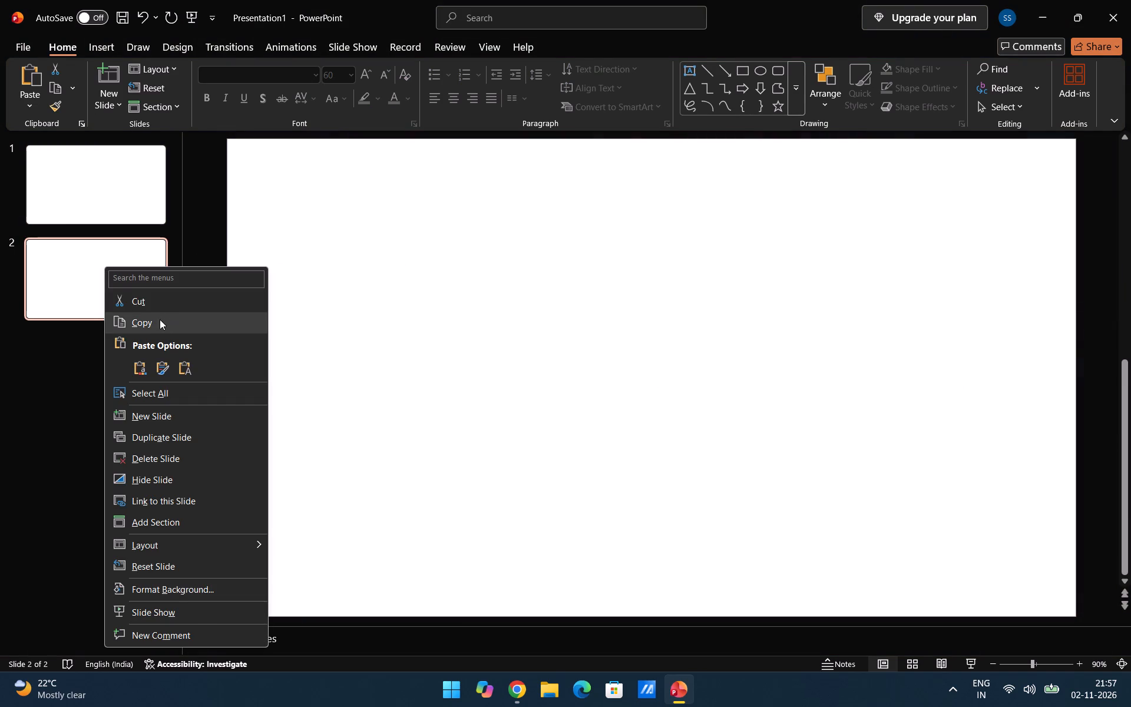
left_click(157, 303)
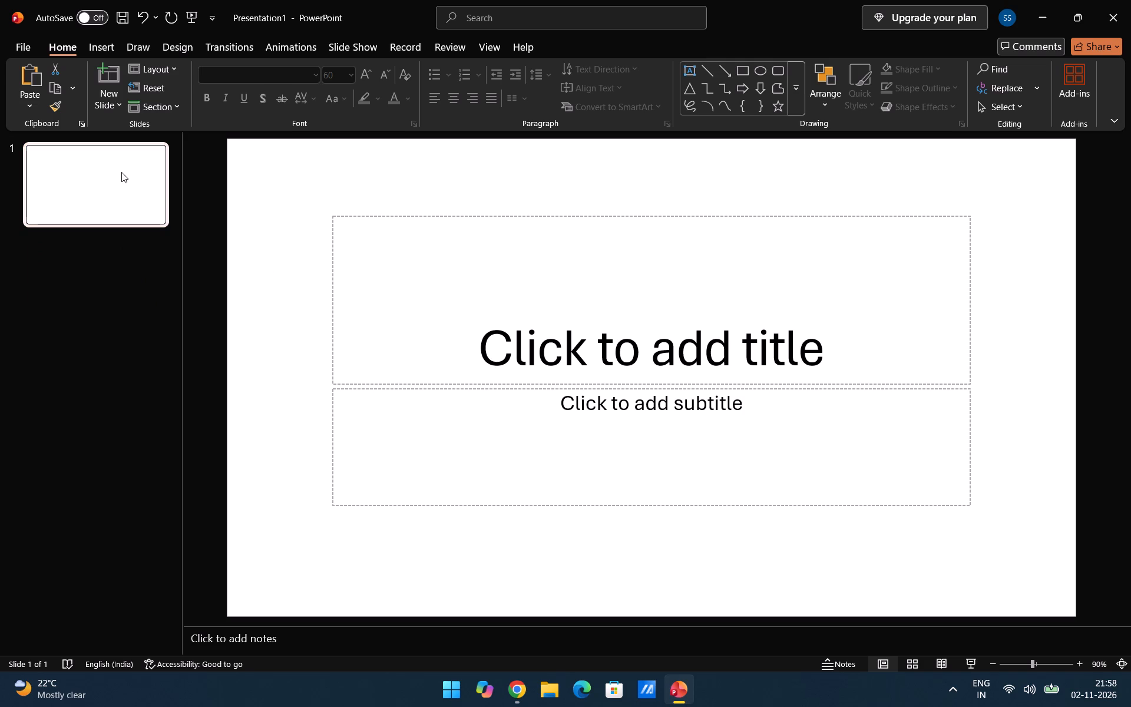
Change the layout of slide 1 to Title Only.
left_click(121, 172)
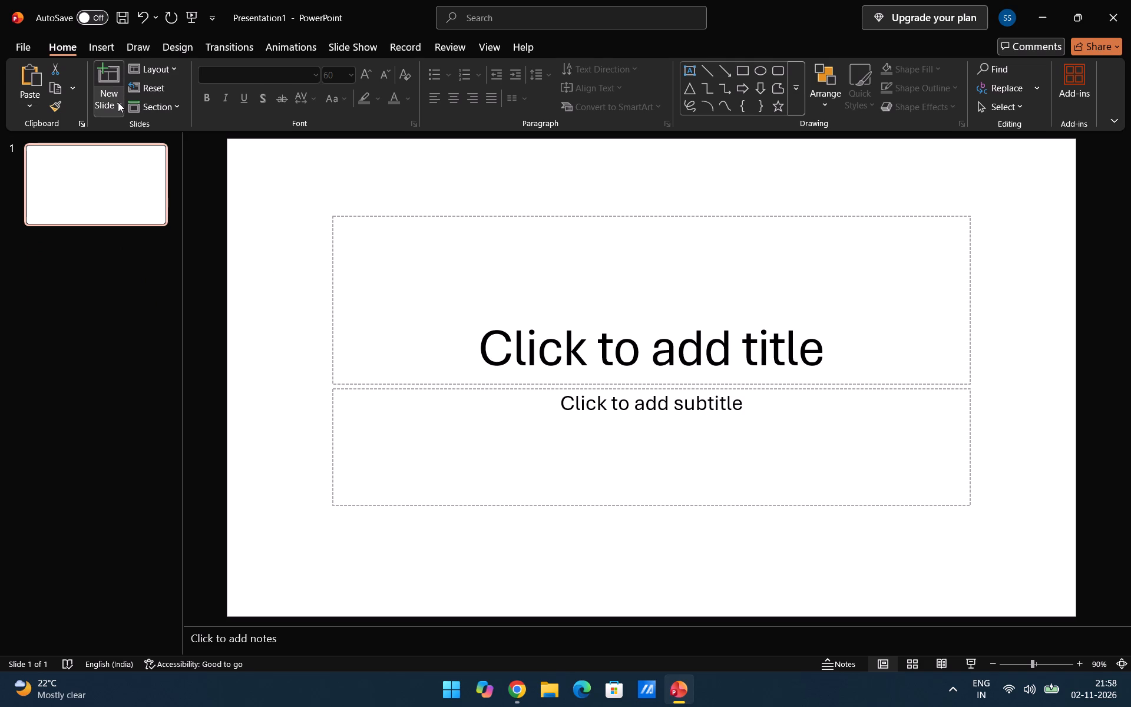
left_click(170, 62)
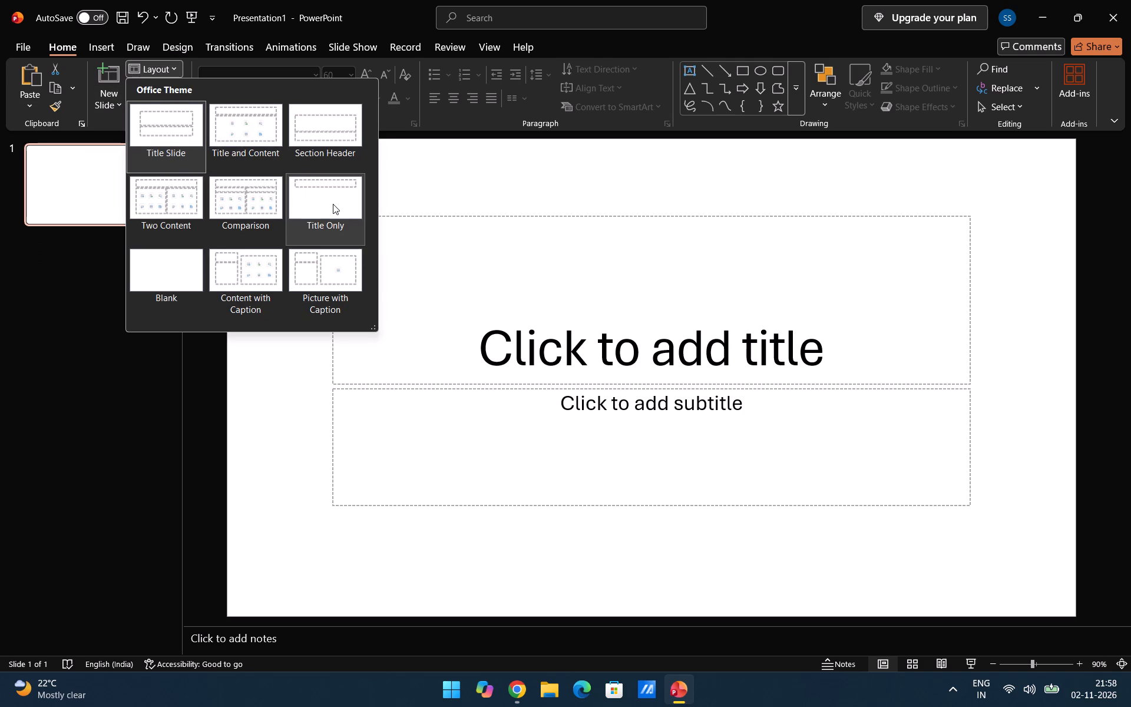
left_click(333, 204)
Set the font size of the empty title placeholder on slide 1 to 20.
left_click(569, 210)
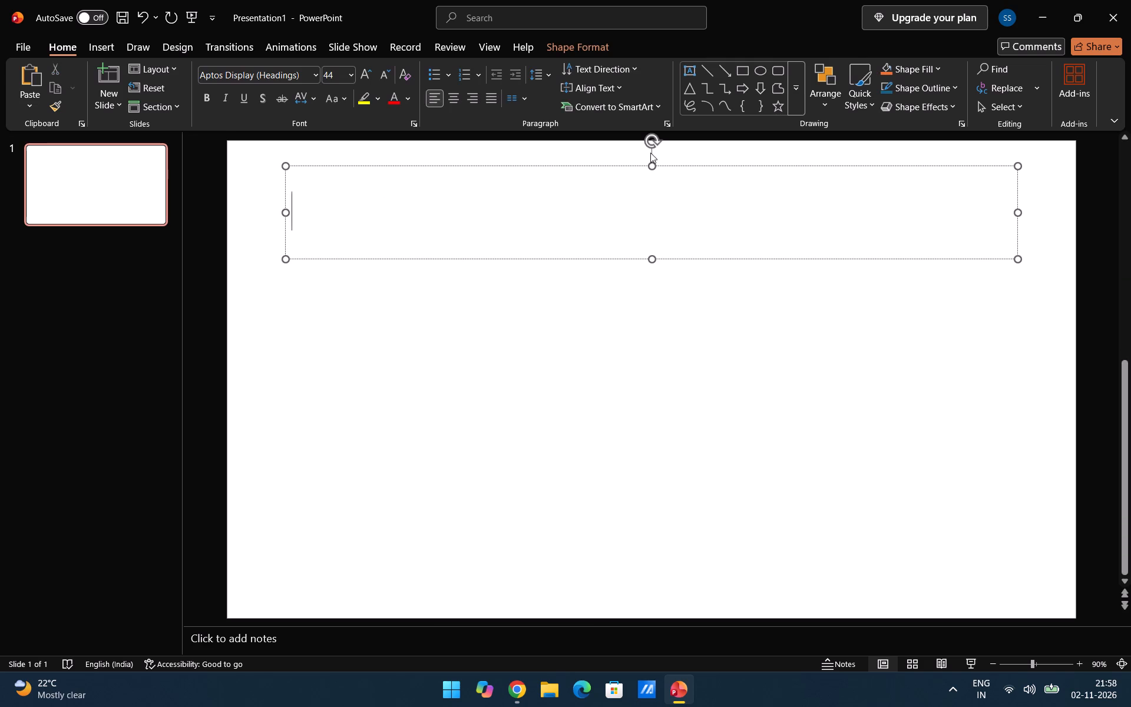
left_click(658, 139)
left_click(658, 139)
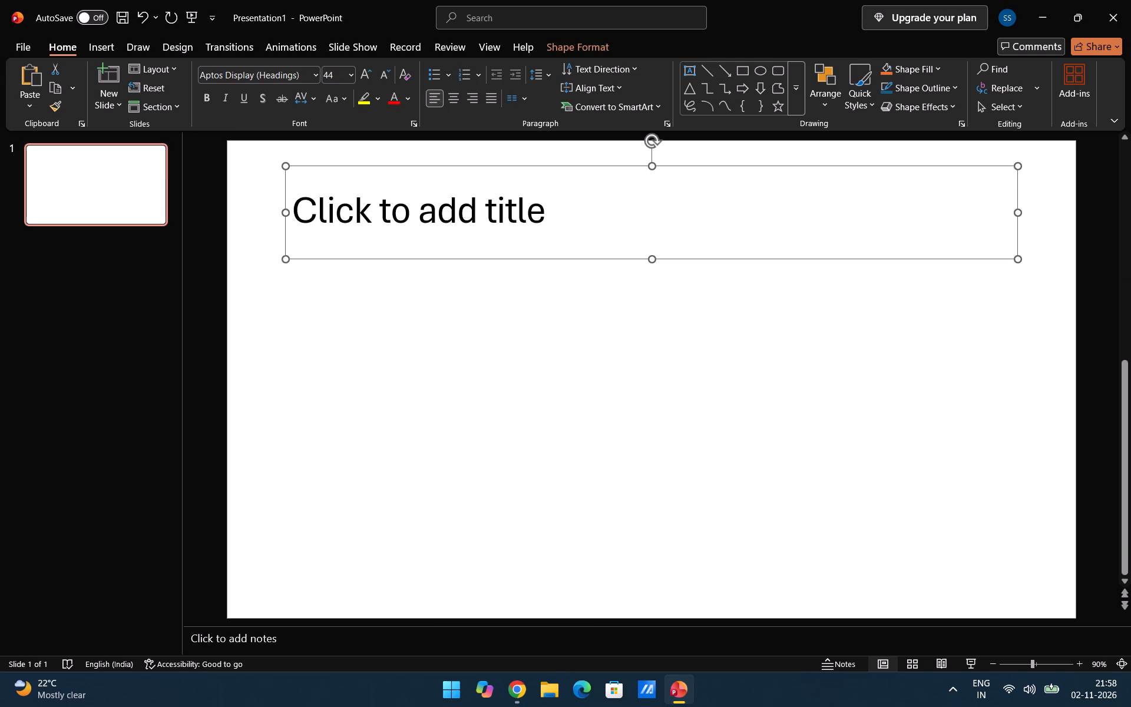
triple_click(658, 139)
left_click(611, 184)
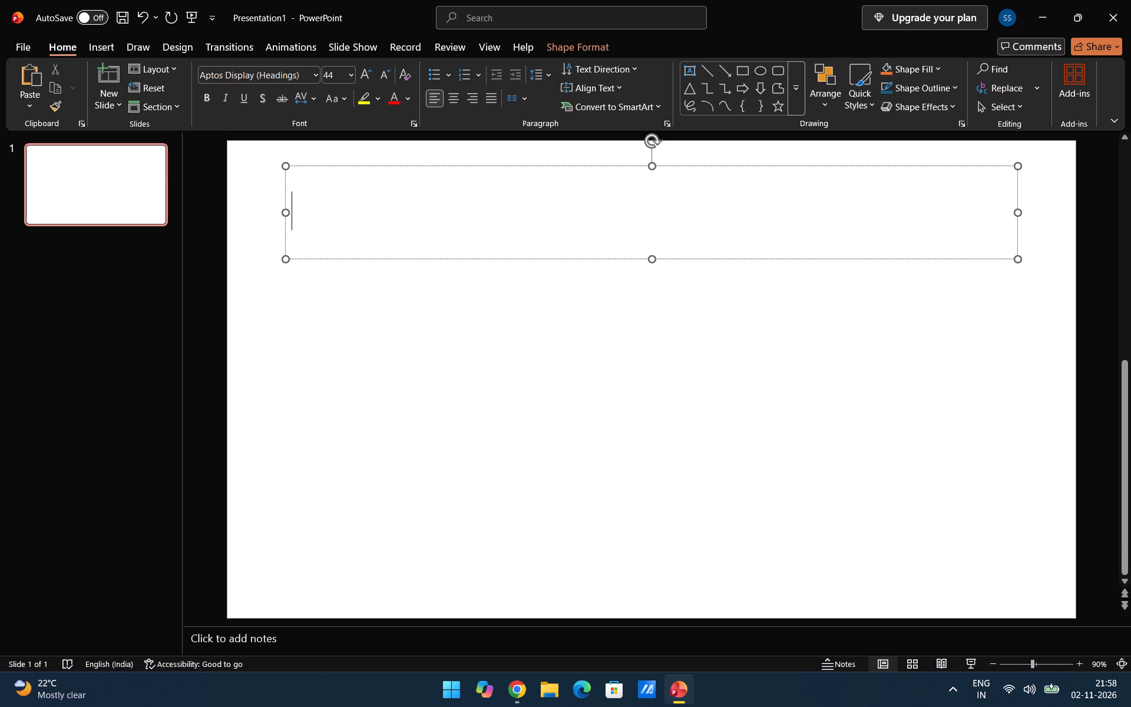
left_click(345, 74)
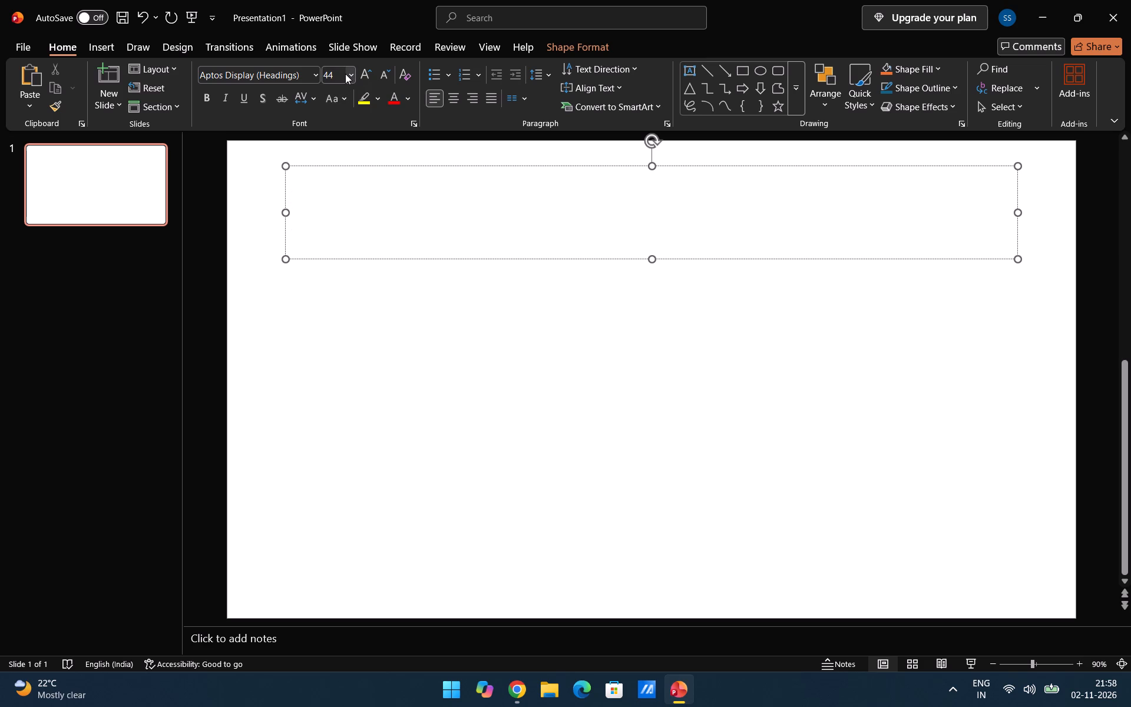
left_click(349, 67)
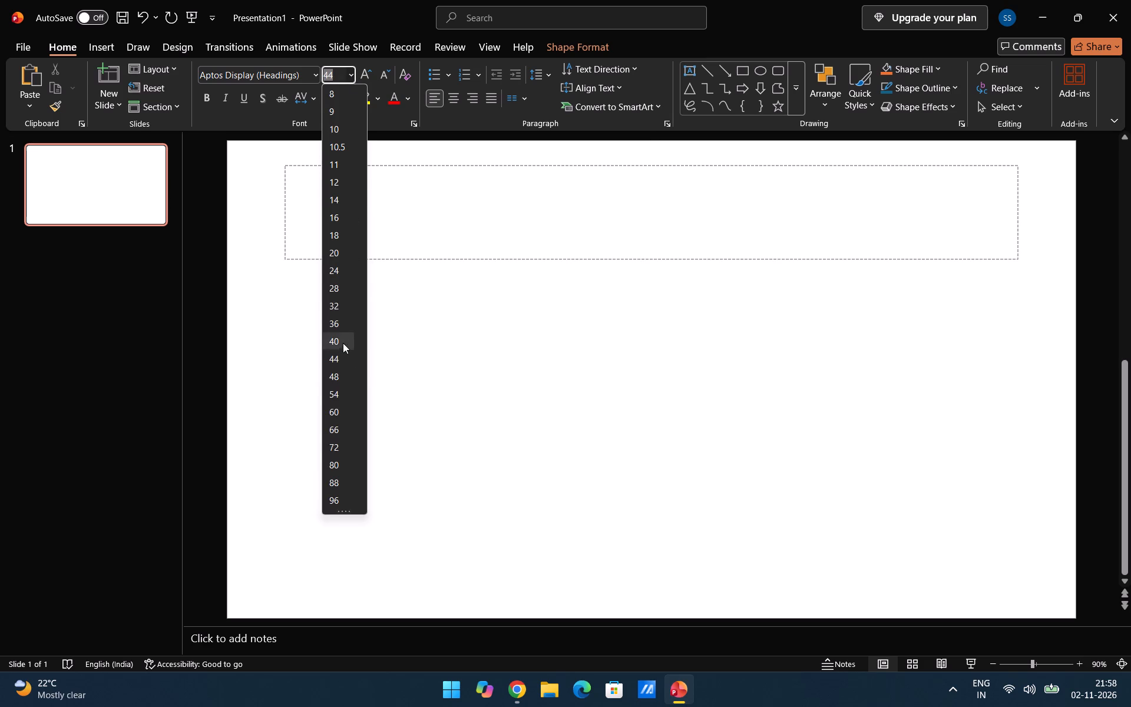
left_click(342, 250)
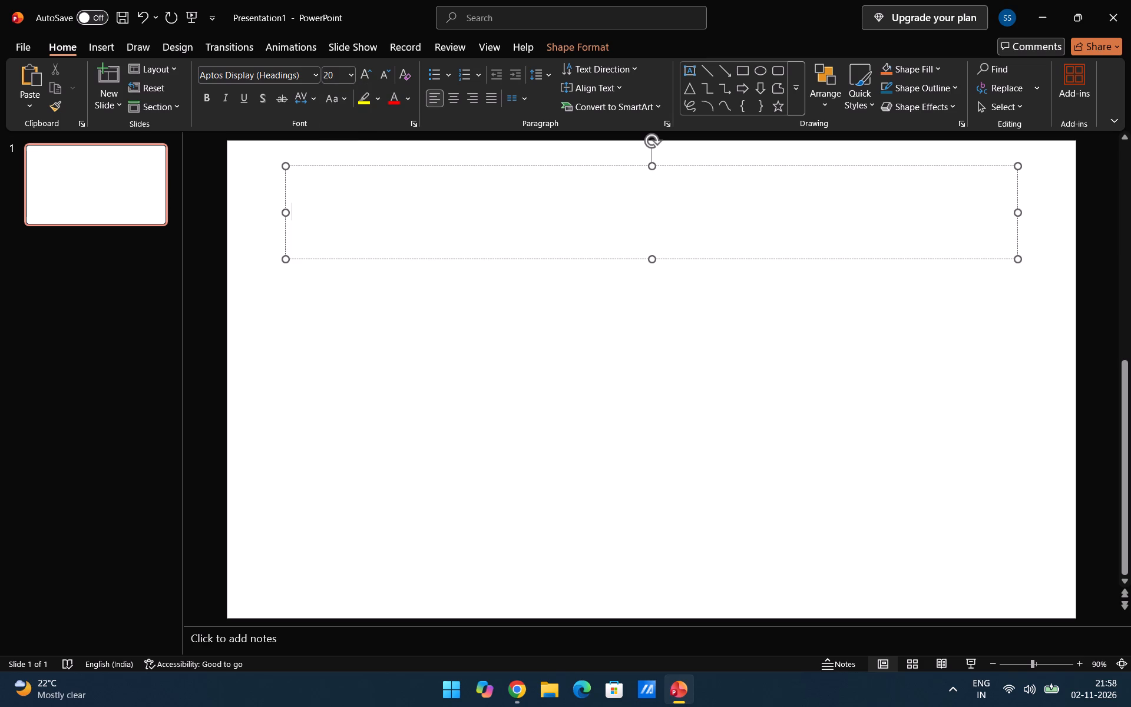
Resize the title placeholder to less than half its height and extend its left side close to the slide's left edge.
left_click_drag(286, 257, 325, 209)
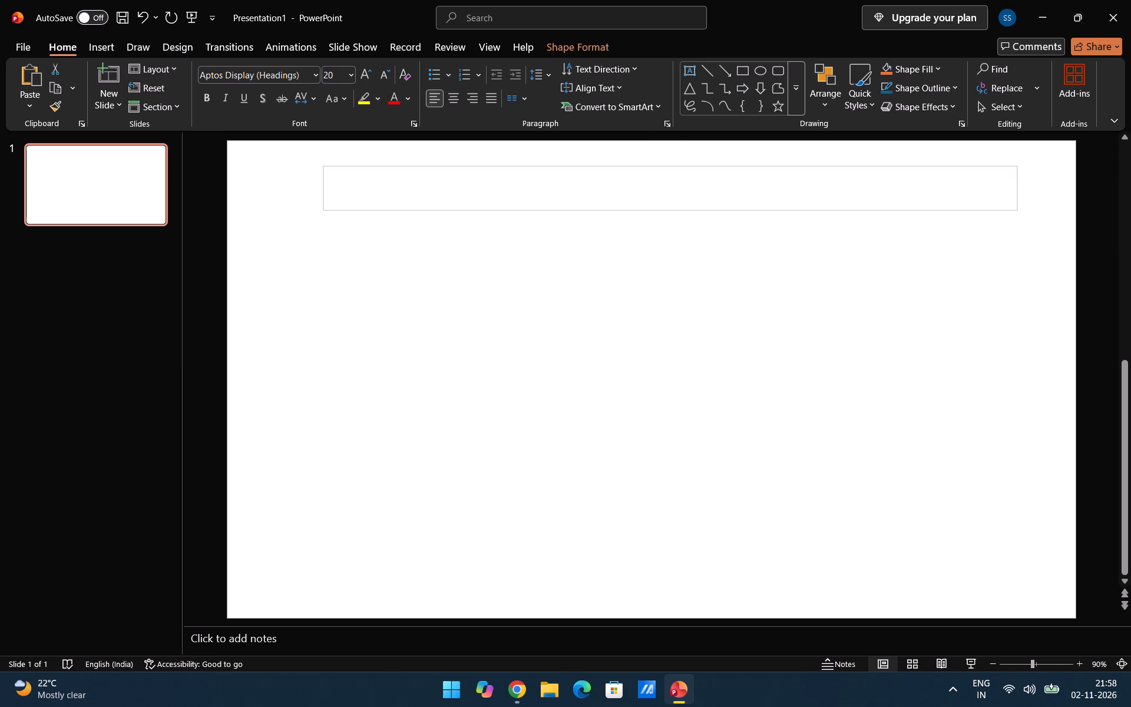
left_click_drag(325, 209, 327, 206)
left_click_drag(512, 179, 422, 186)
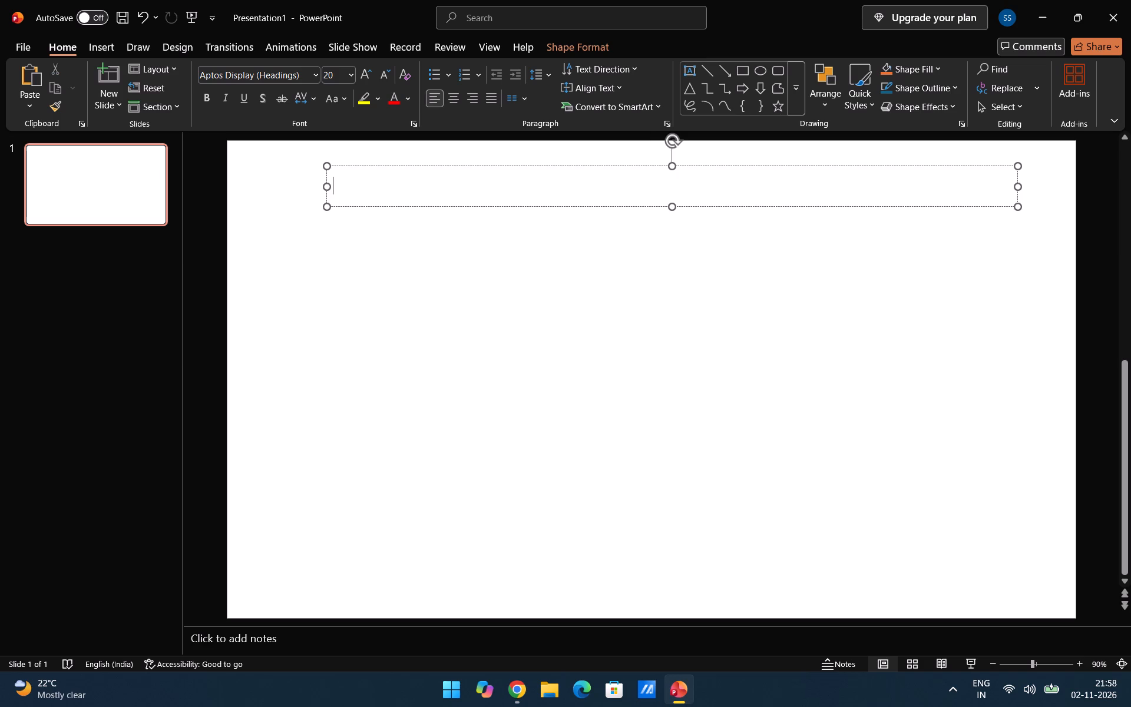
left_click_drag(422, 186, 421, 186)
left_click_drag(326, 184, 250, 189)
Set the title placeholder's font size to 28.
left_click(405, 182)
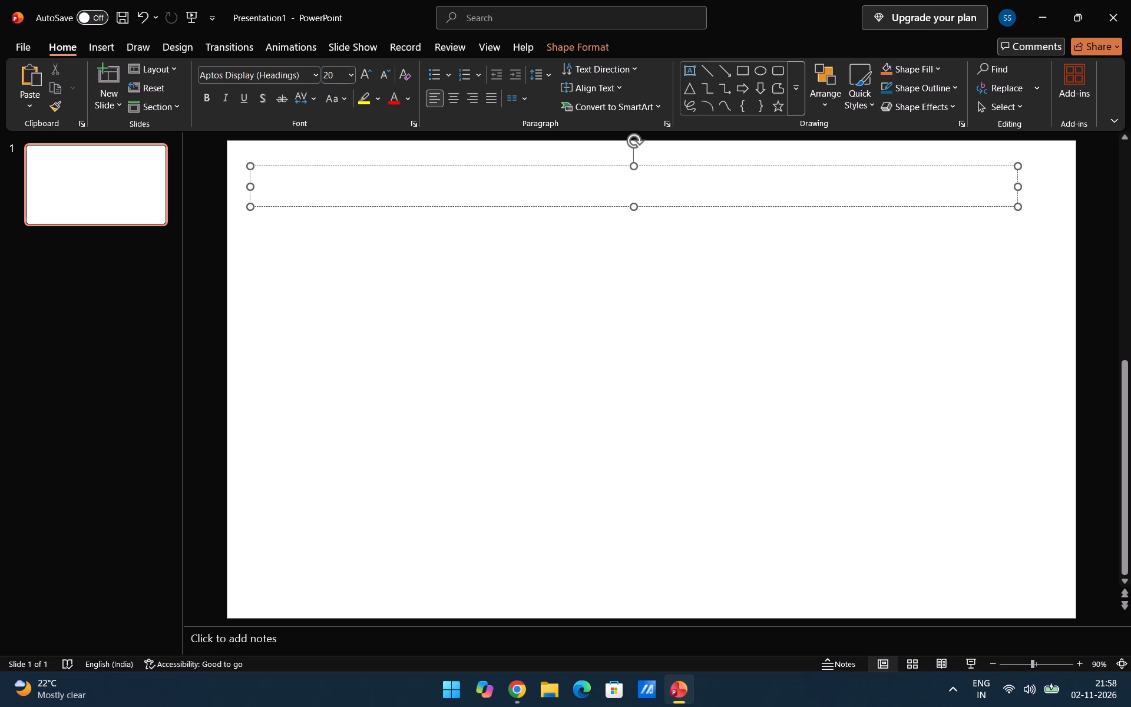
left_click(352, 75)
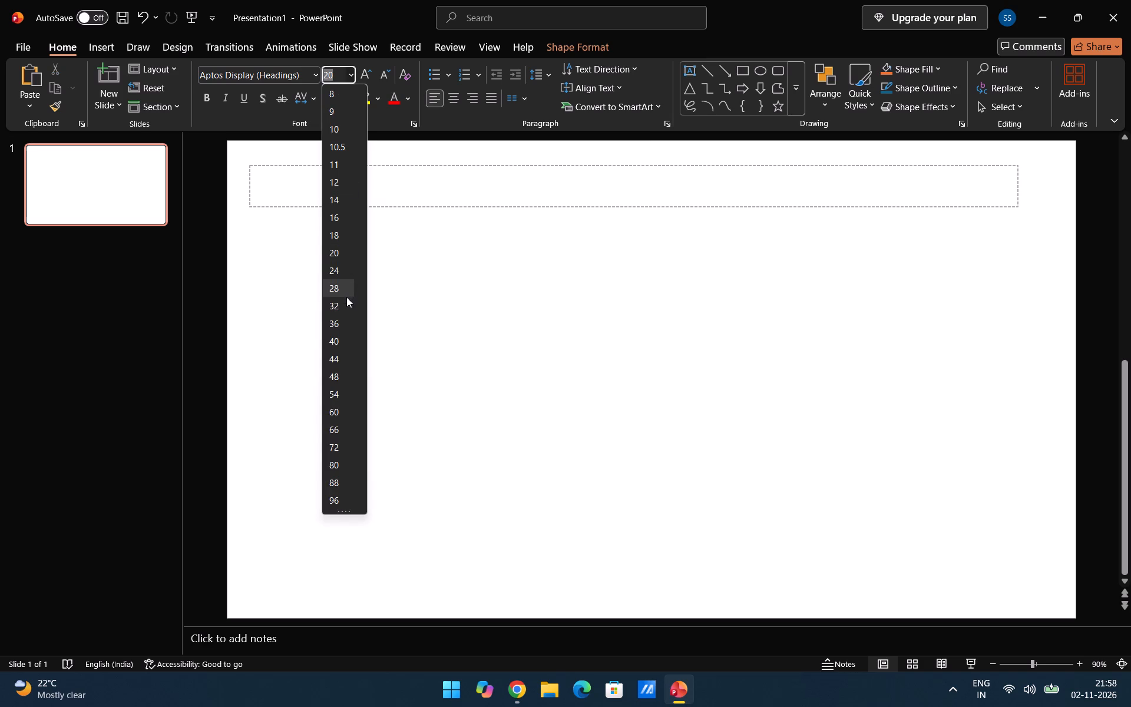
left_click(345, 289)
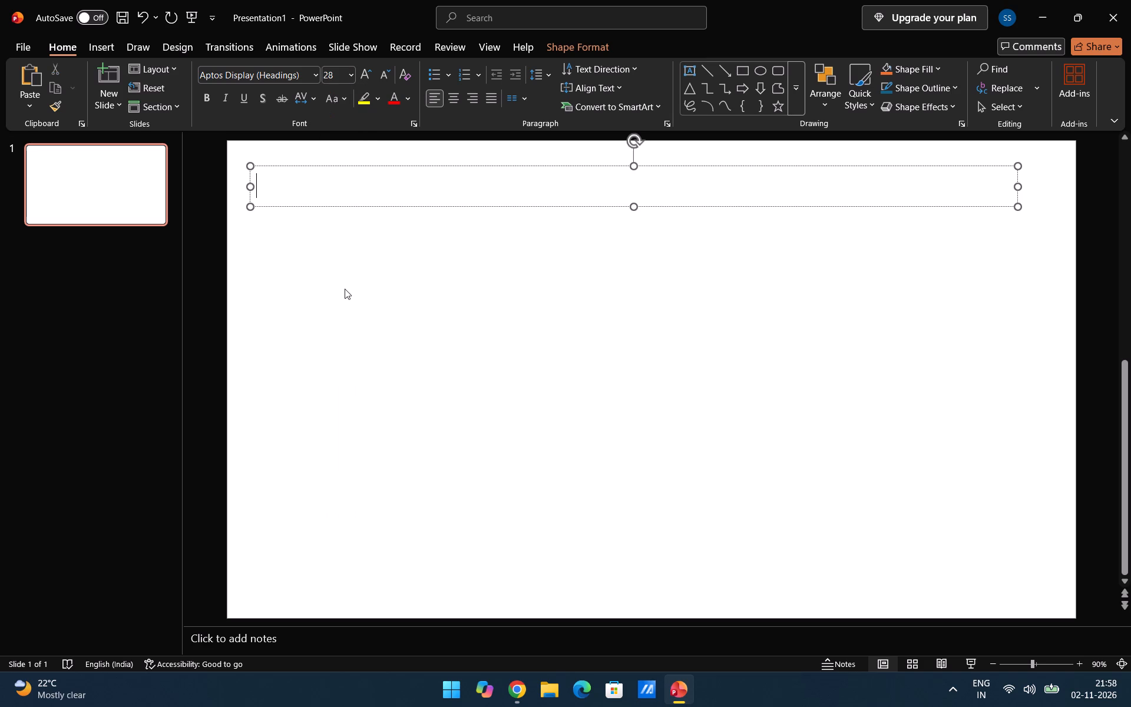
Enter "Database" as the title of slide 1.
left_click(309, 180)
left_click(121, 100)
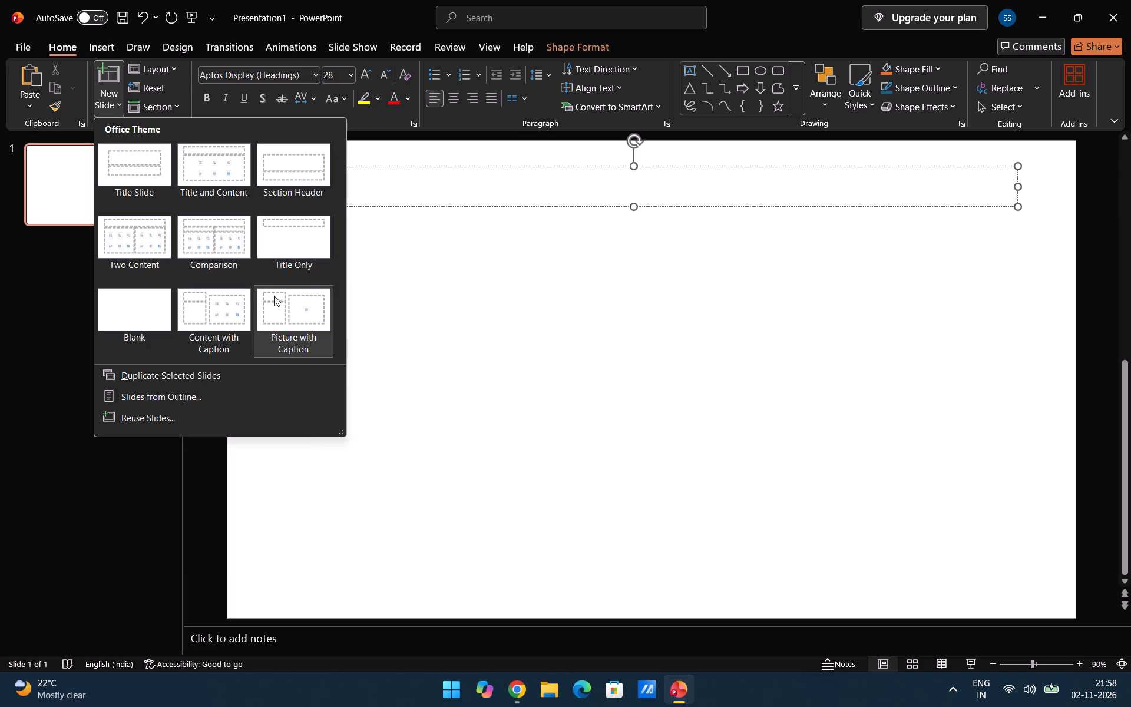
left_click(407, 167)
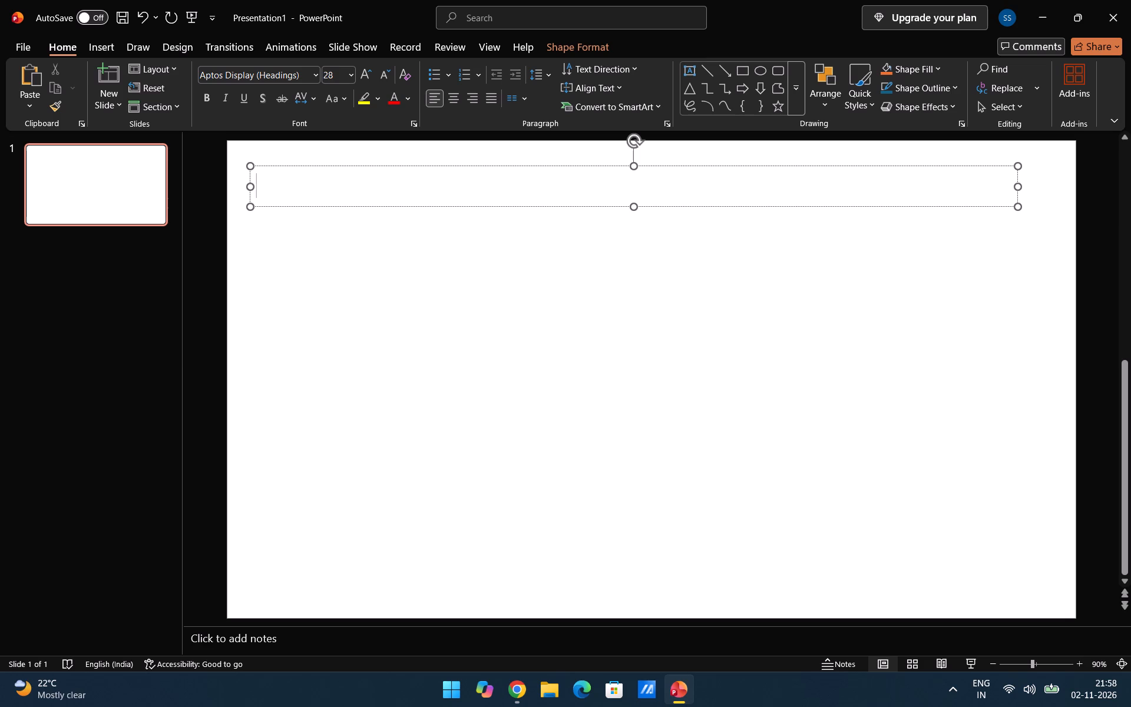
key("shift+d")
type("ata")
type("base")
key("space")
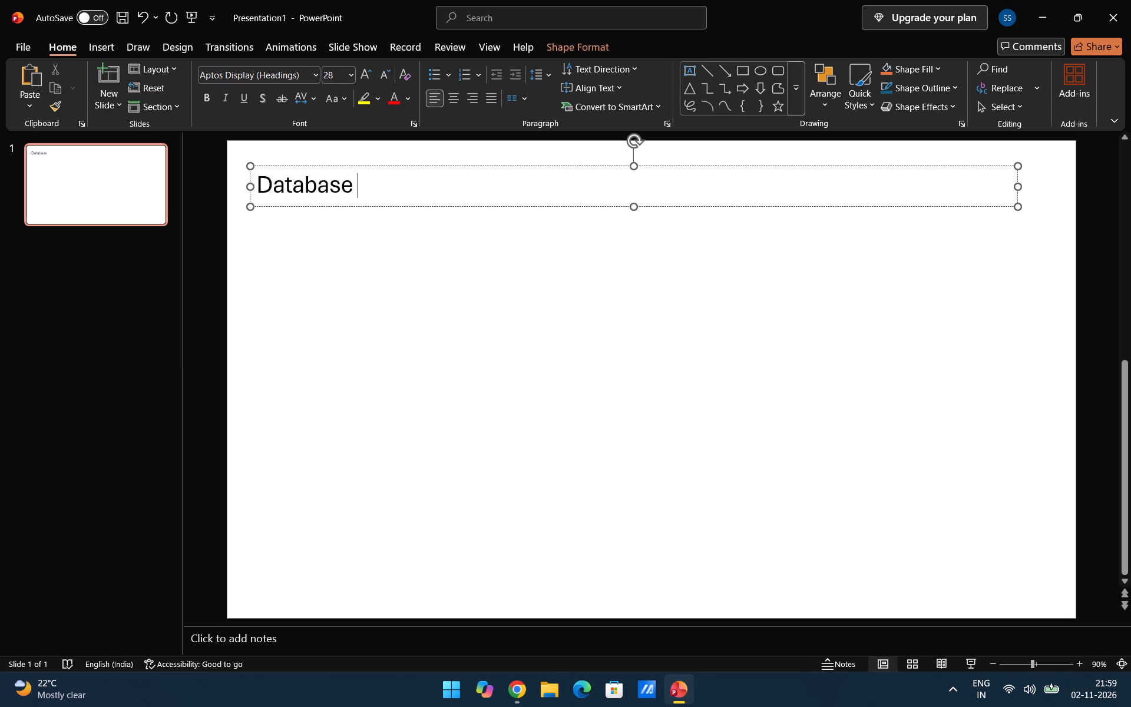
key("m")
key("BackSpace")
key("BackSpace")
key("Return")
key("BackSpace")
left_click(381, 229)
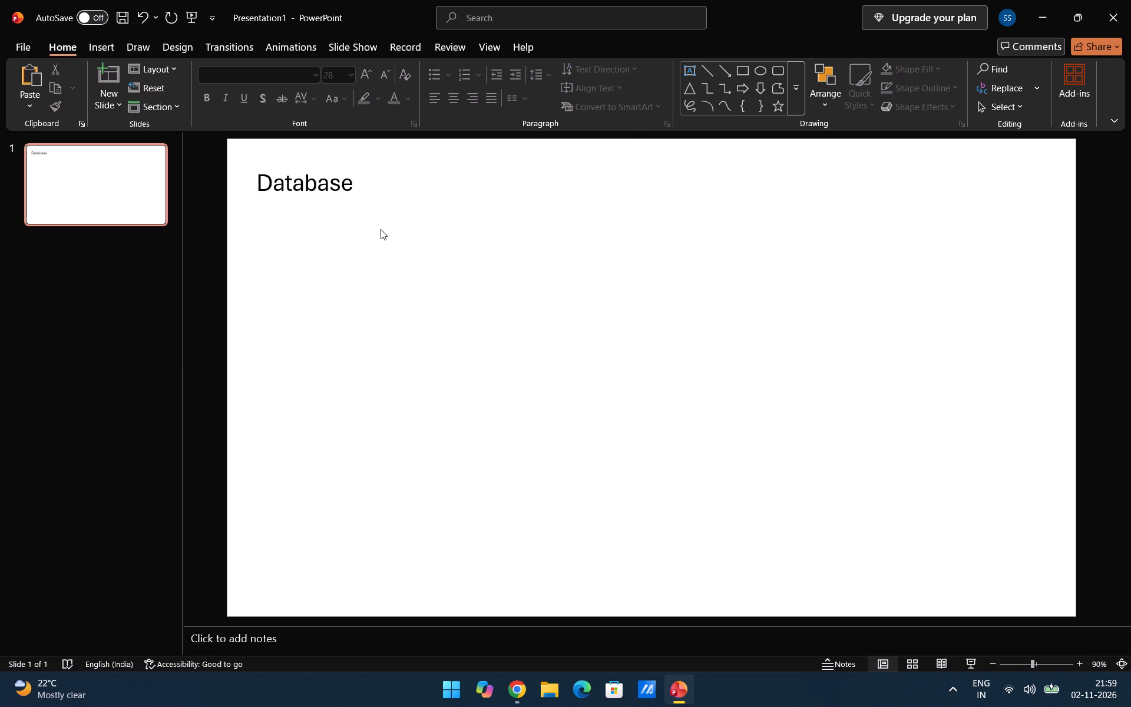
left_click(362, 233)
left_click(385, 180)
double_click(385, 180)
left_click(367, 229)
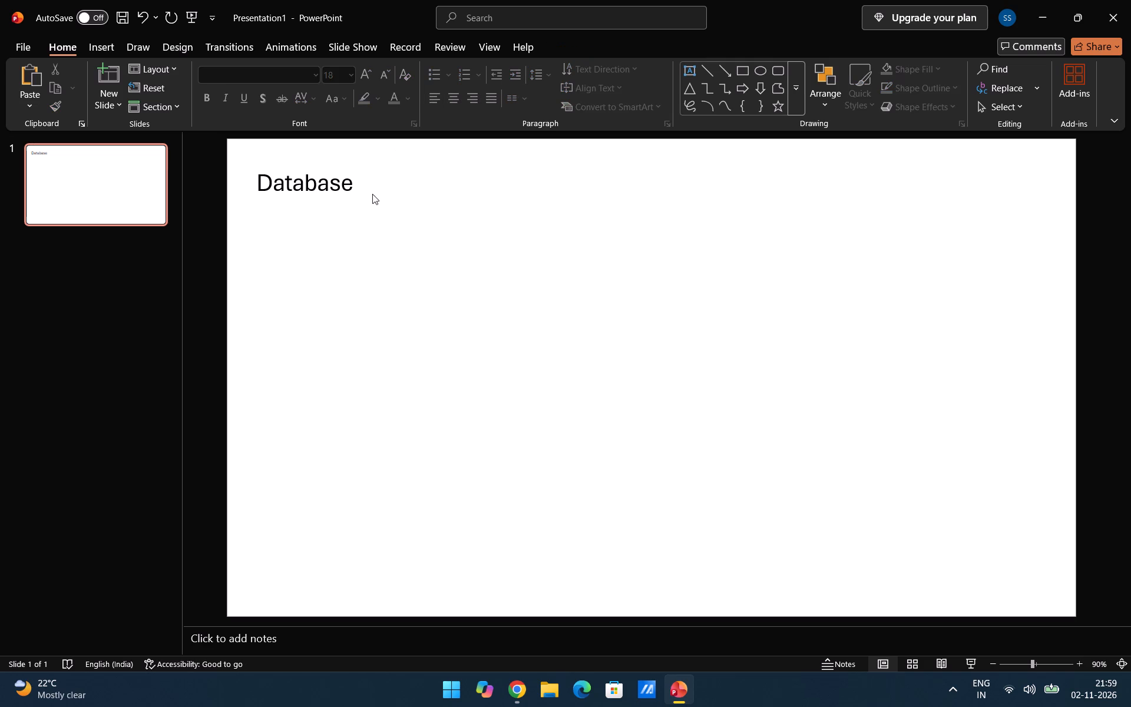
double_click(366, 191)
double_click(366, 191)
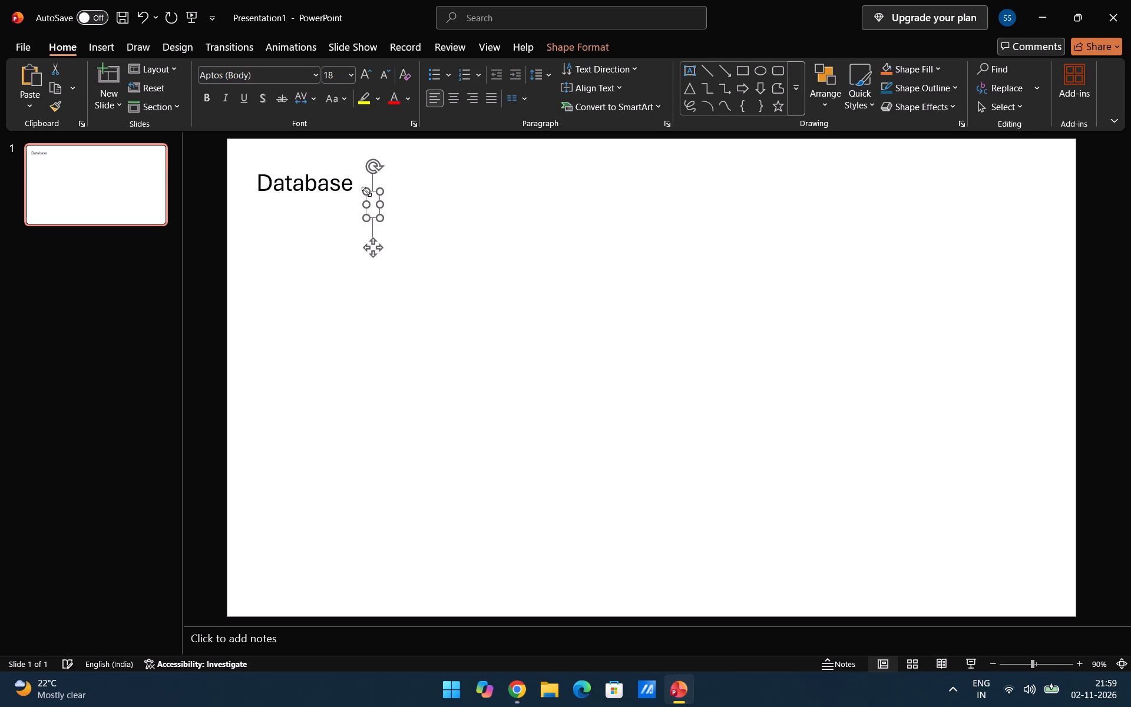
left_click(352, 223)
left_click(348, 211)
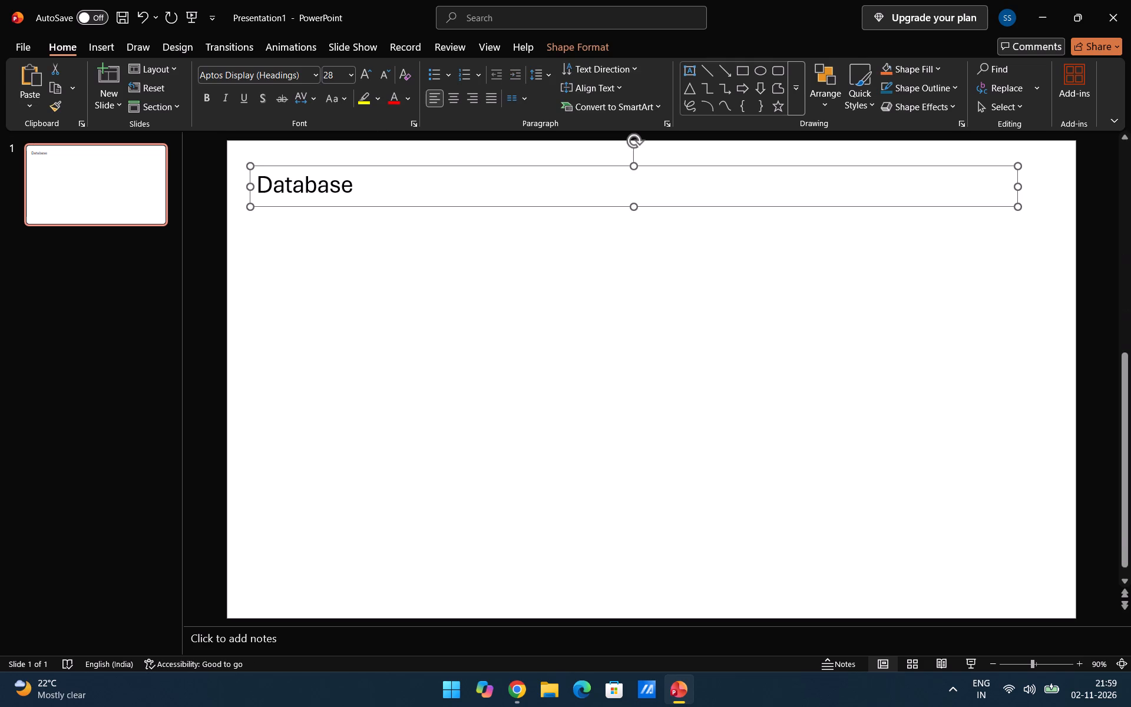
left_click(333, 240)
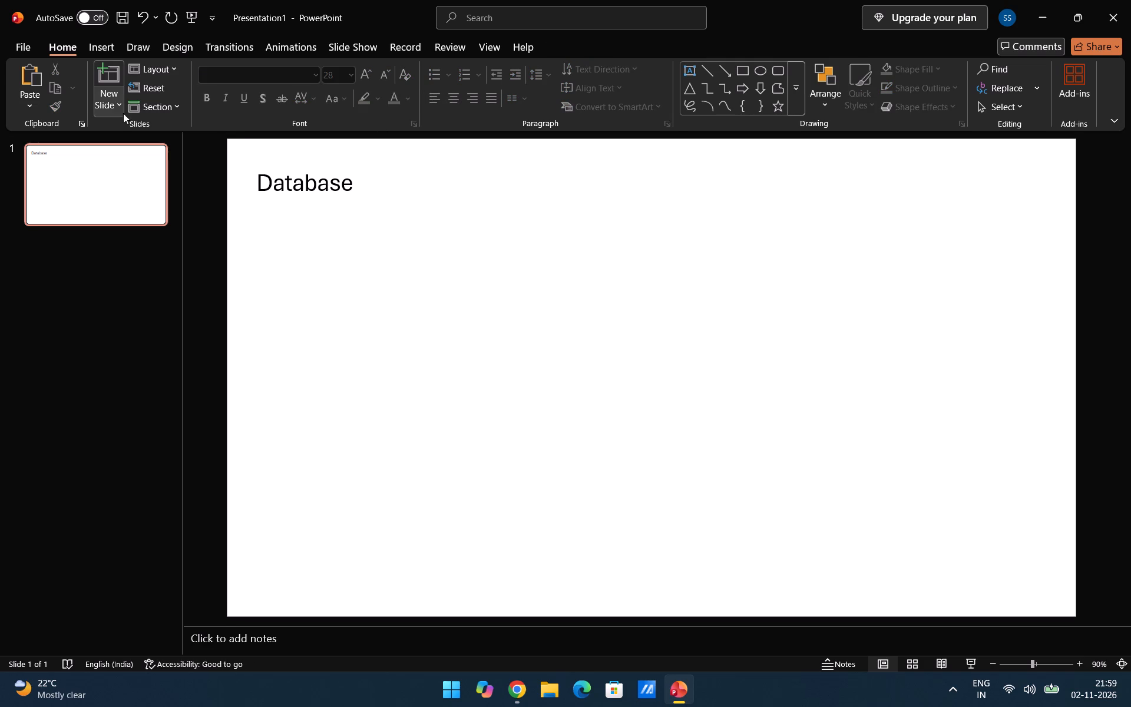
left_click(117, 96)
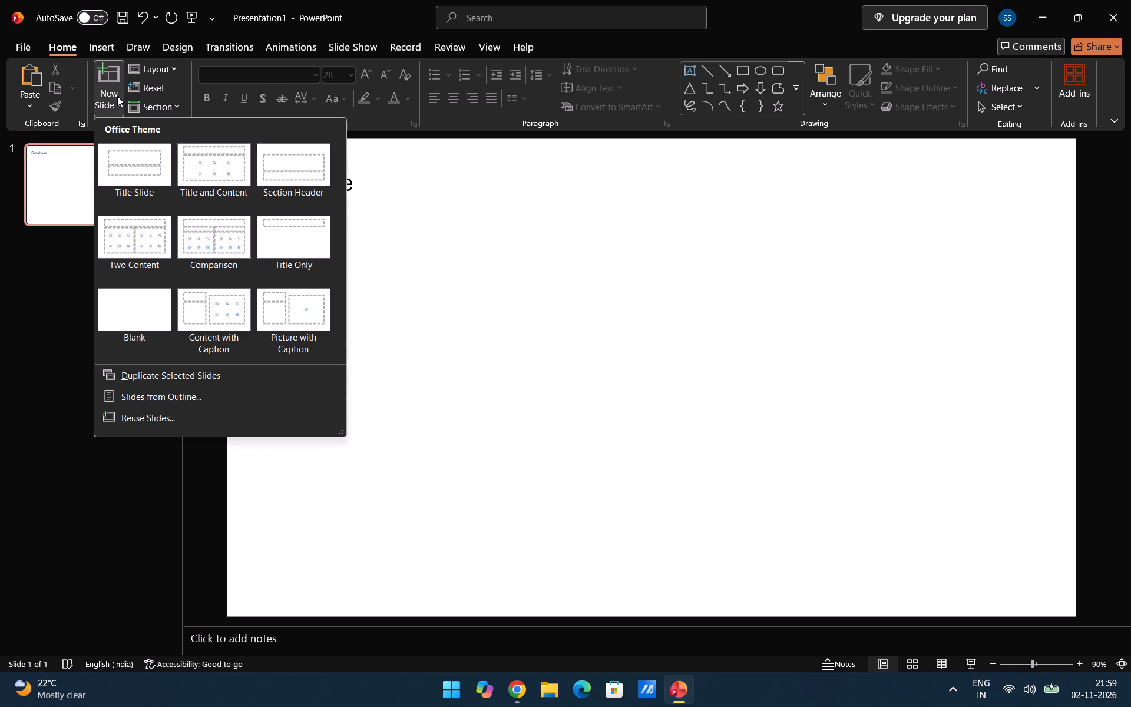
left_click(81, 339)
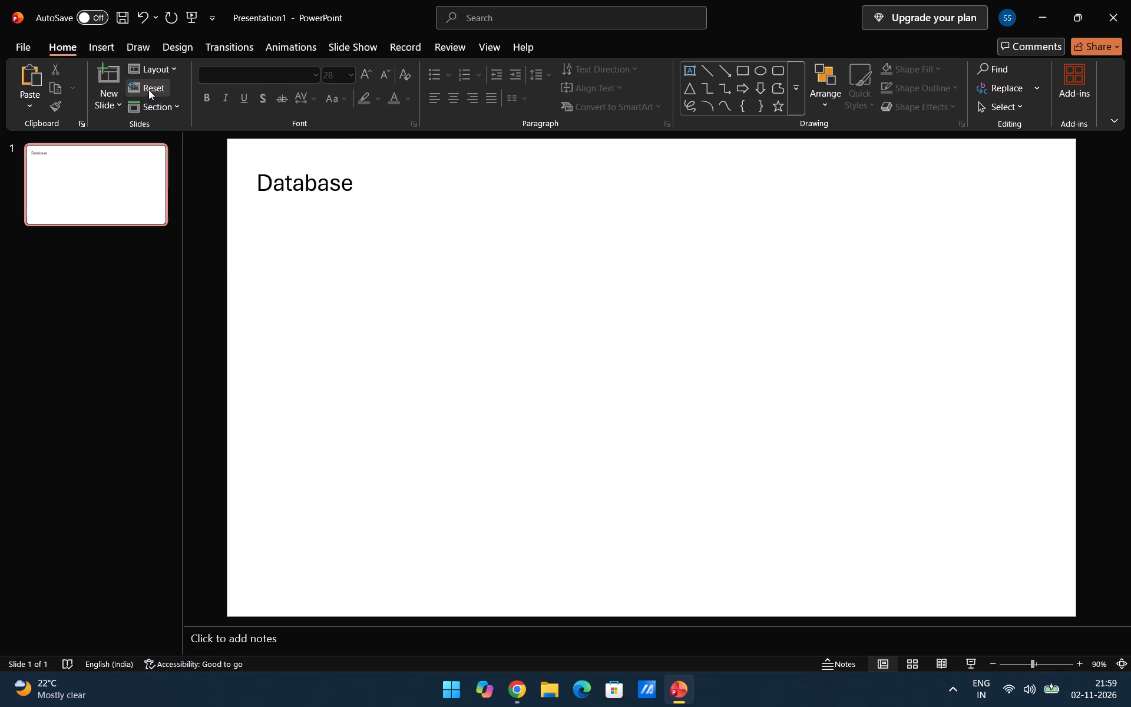
Add a section starting at slide 1, leaving it with its default name.
left_click(174, 100)
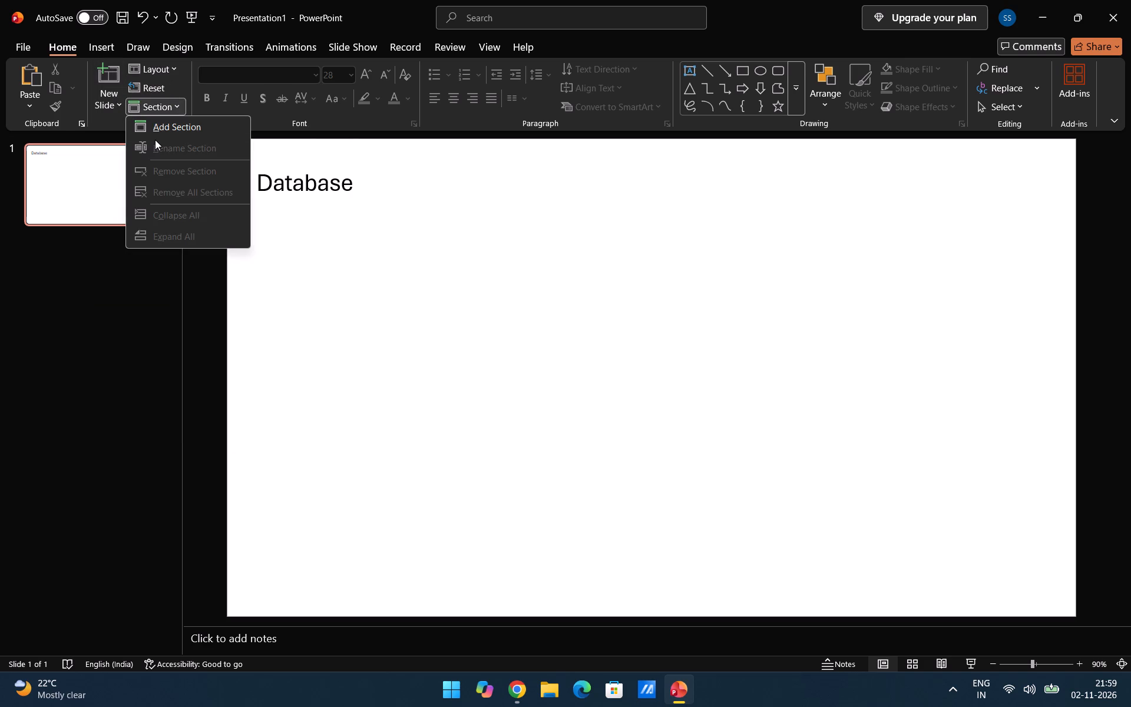
left_click(156, 133)
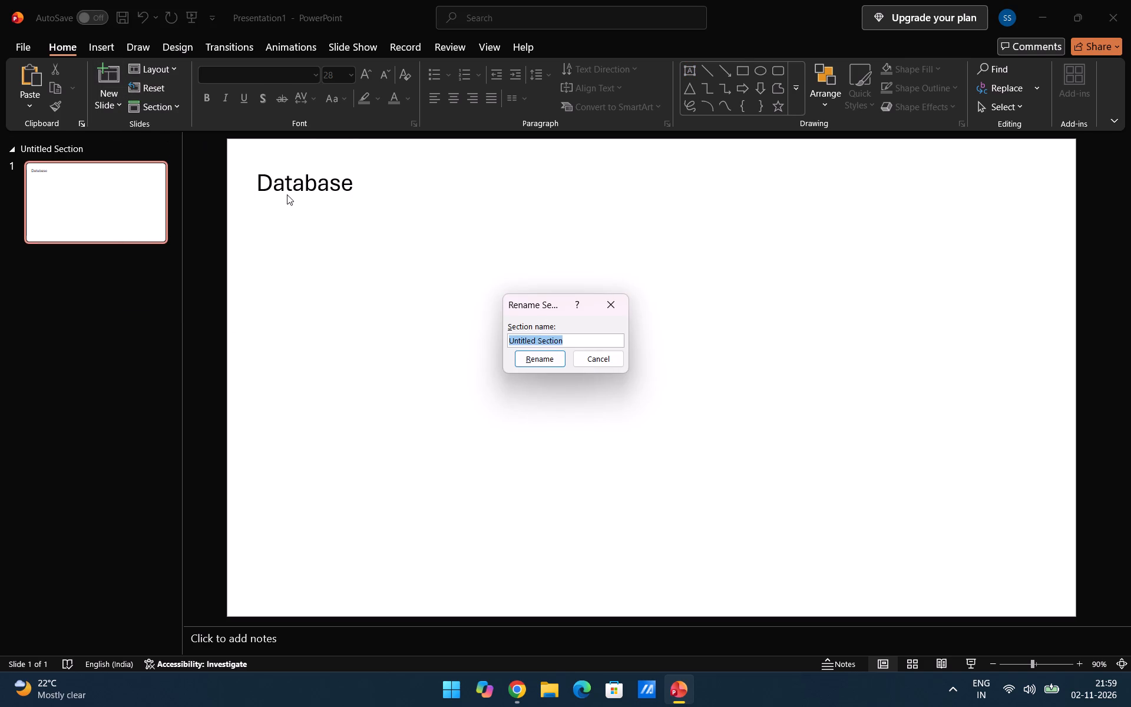
left_click(606, 303)
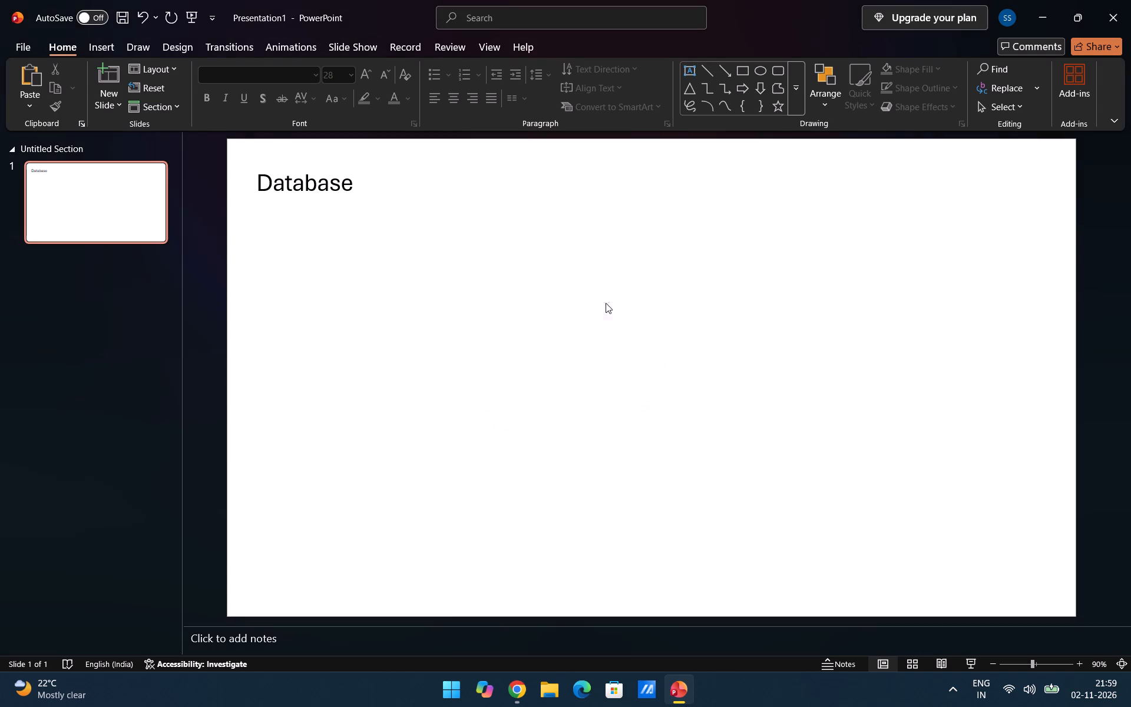
left_click(33, 147)
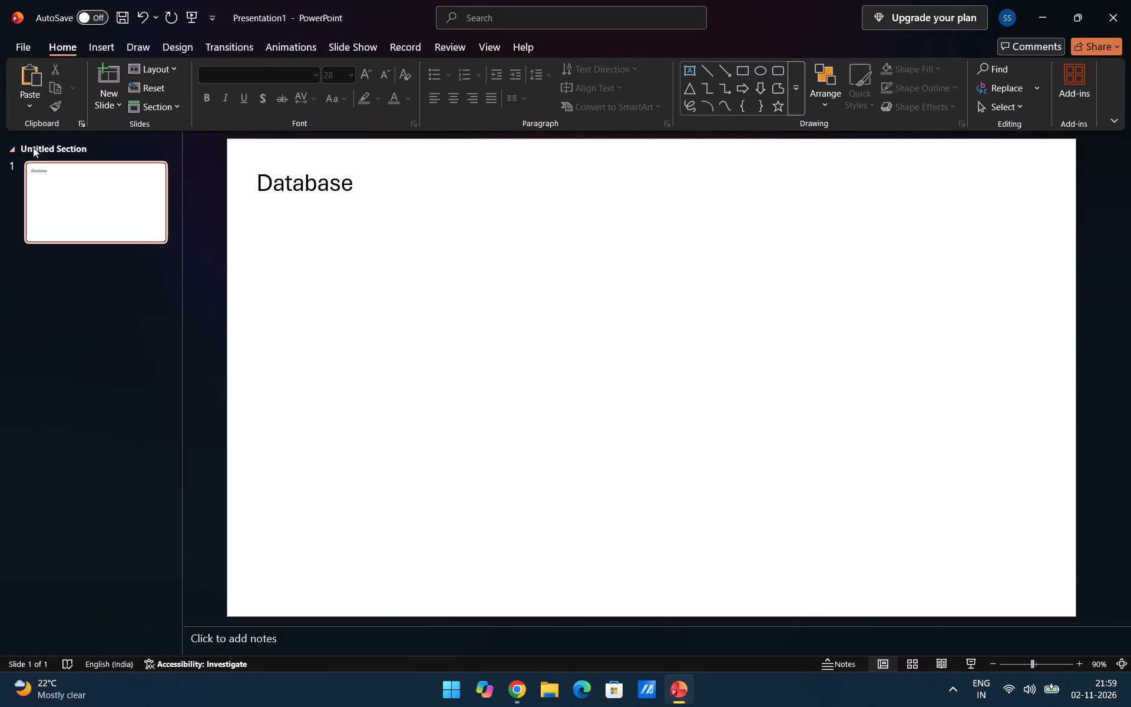
Create another new blank presentation.
left_click(16, 48)
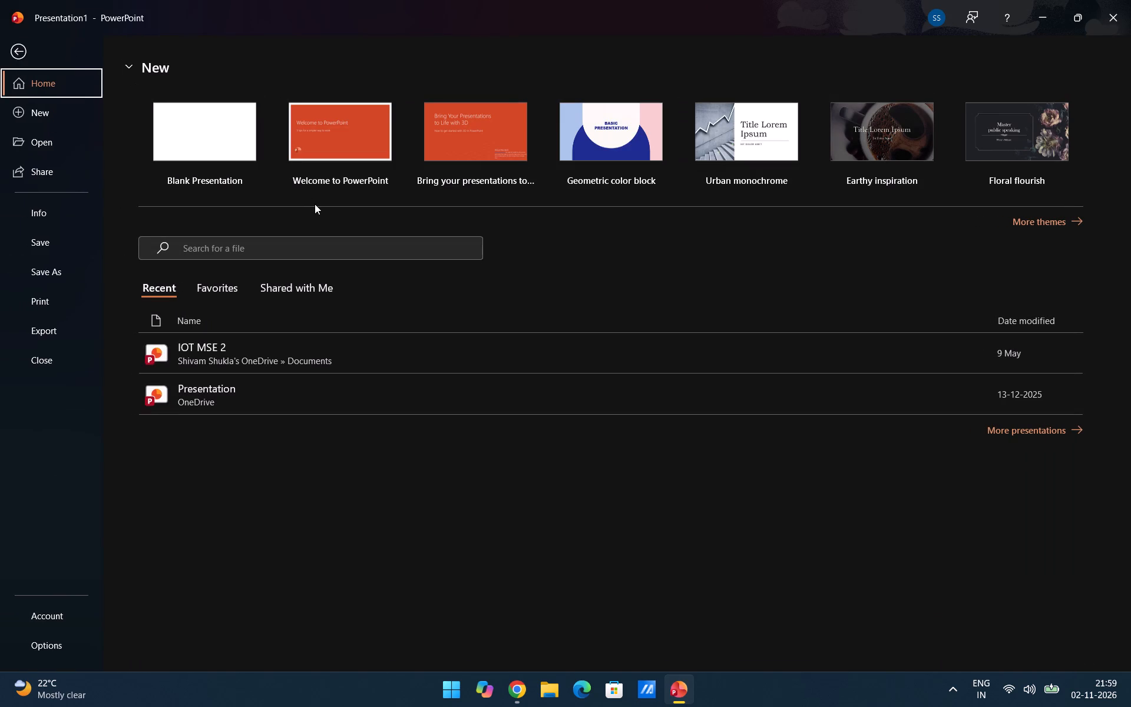
left_click(212, 135)
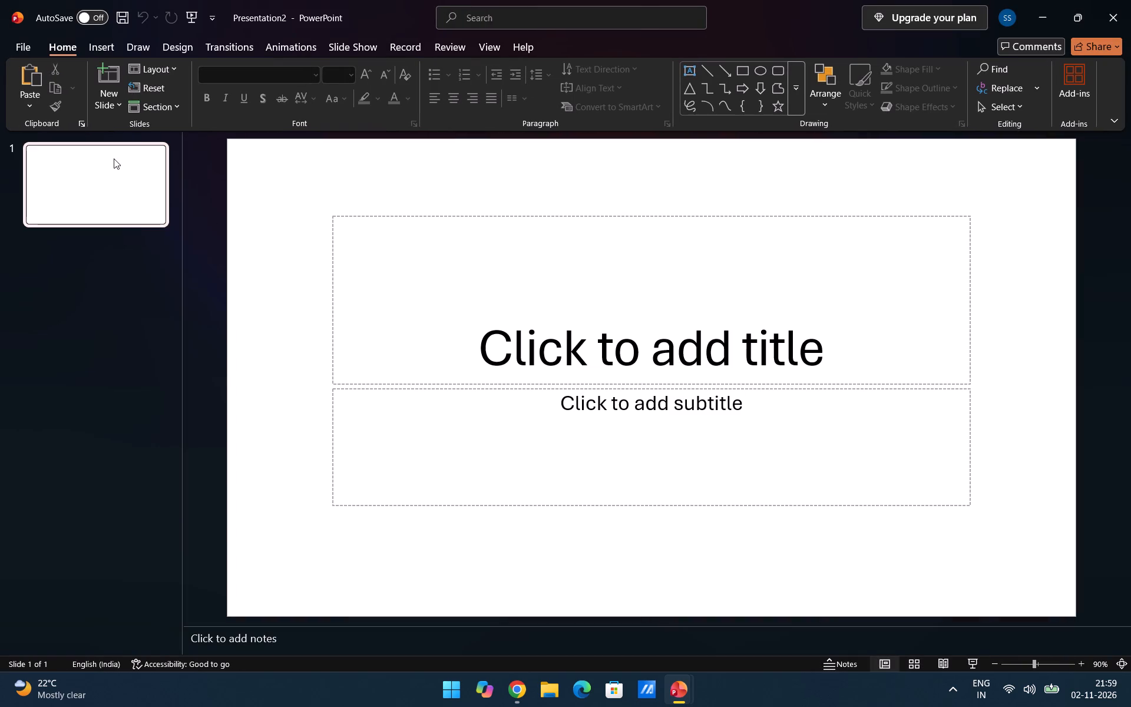
Add a second slide with the Title and Content layout.
left_click(114, 100)
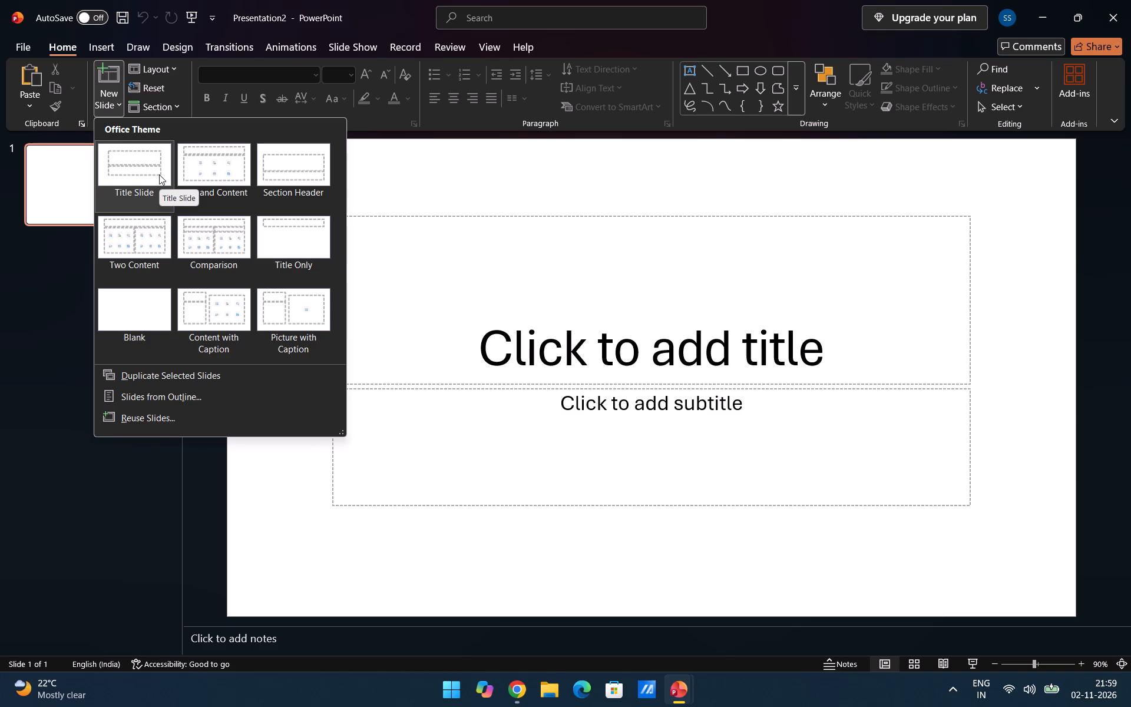
left_click(219, 176)
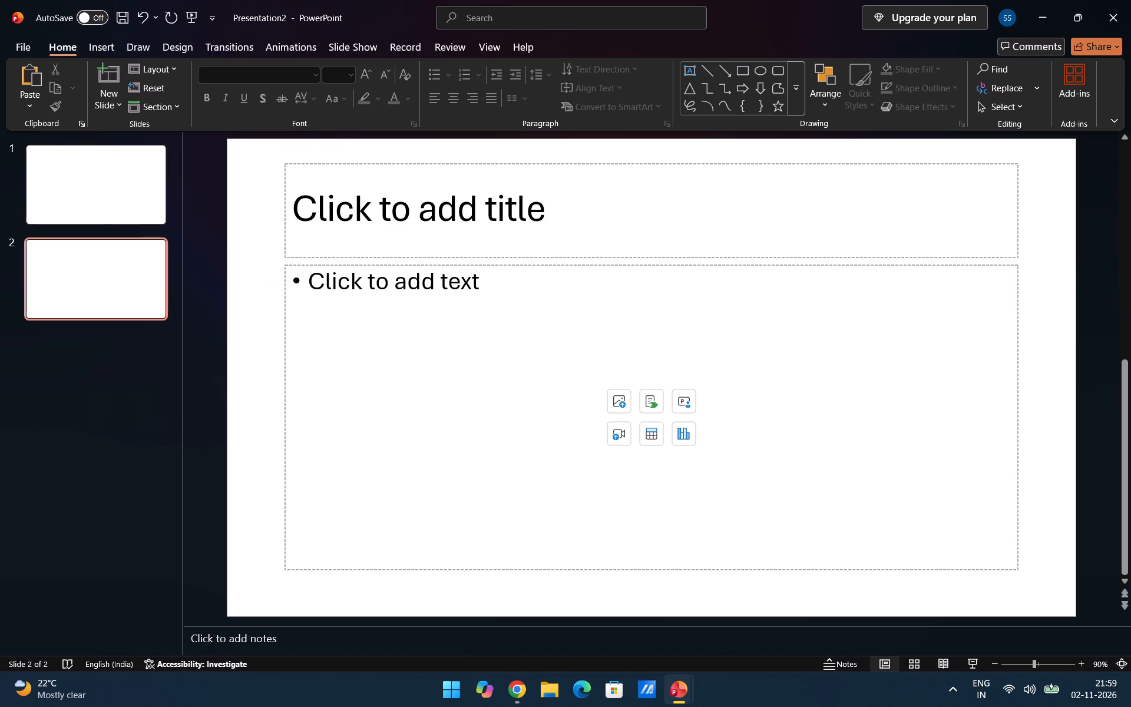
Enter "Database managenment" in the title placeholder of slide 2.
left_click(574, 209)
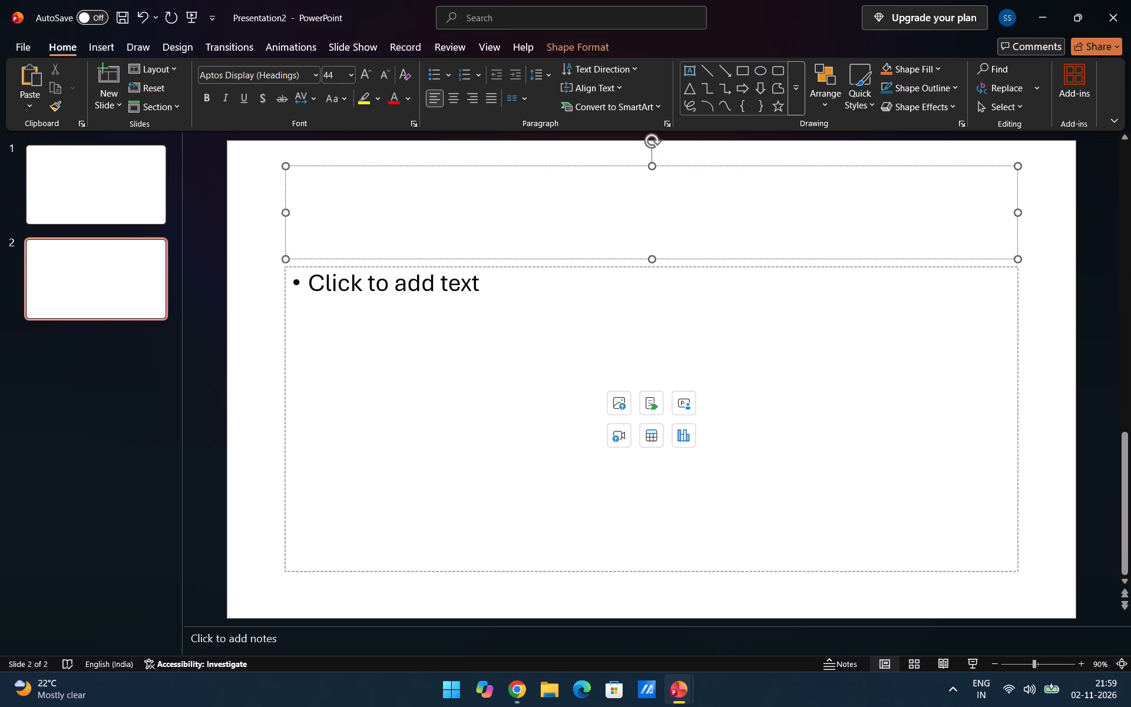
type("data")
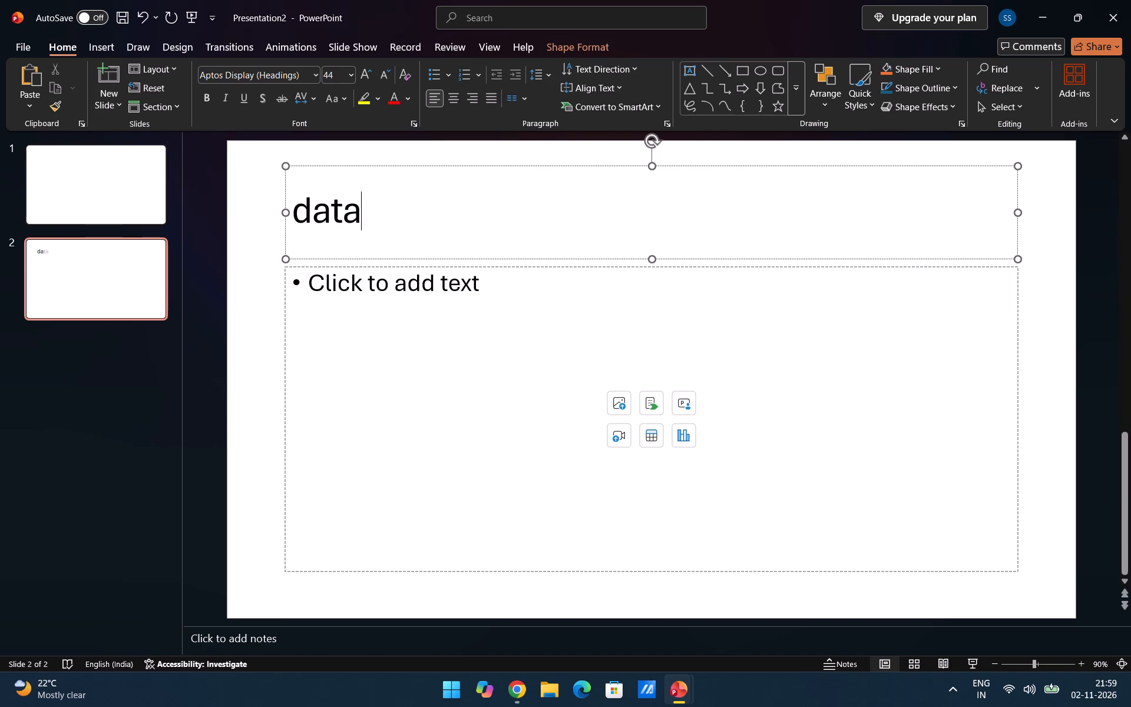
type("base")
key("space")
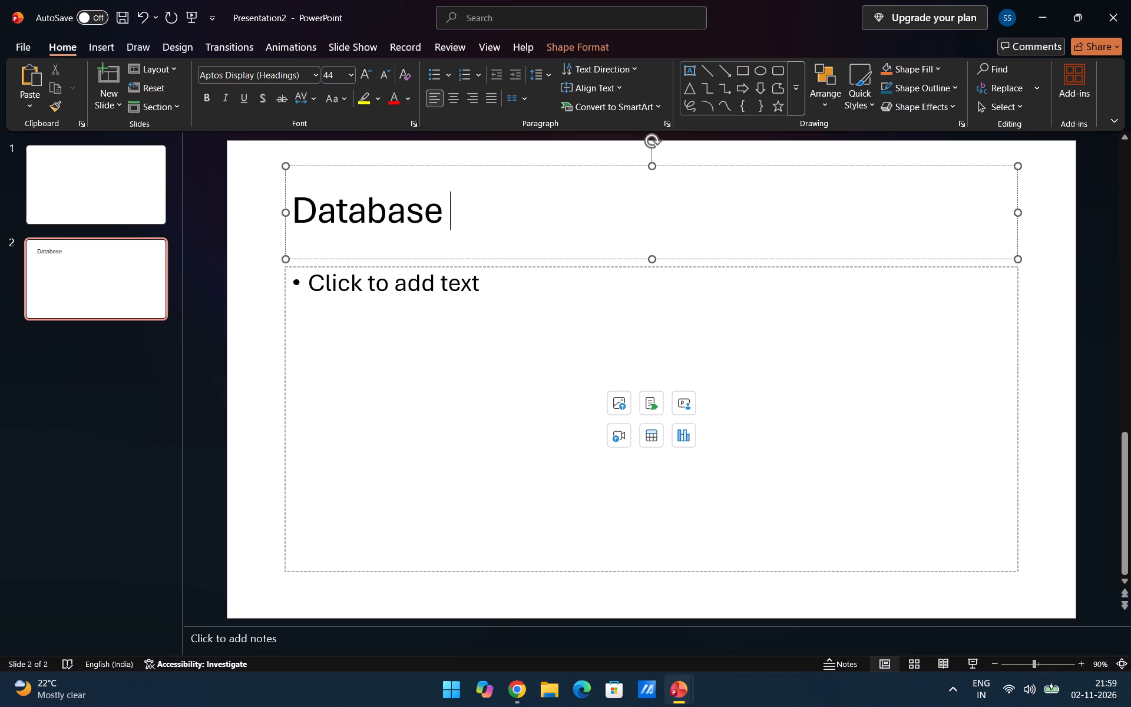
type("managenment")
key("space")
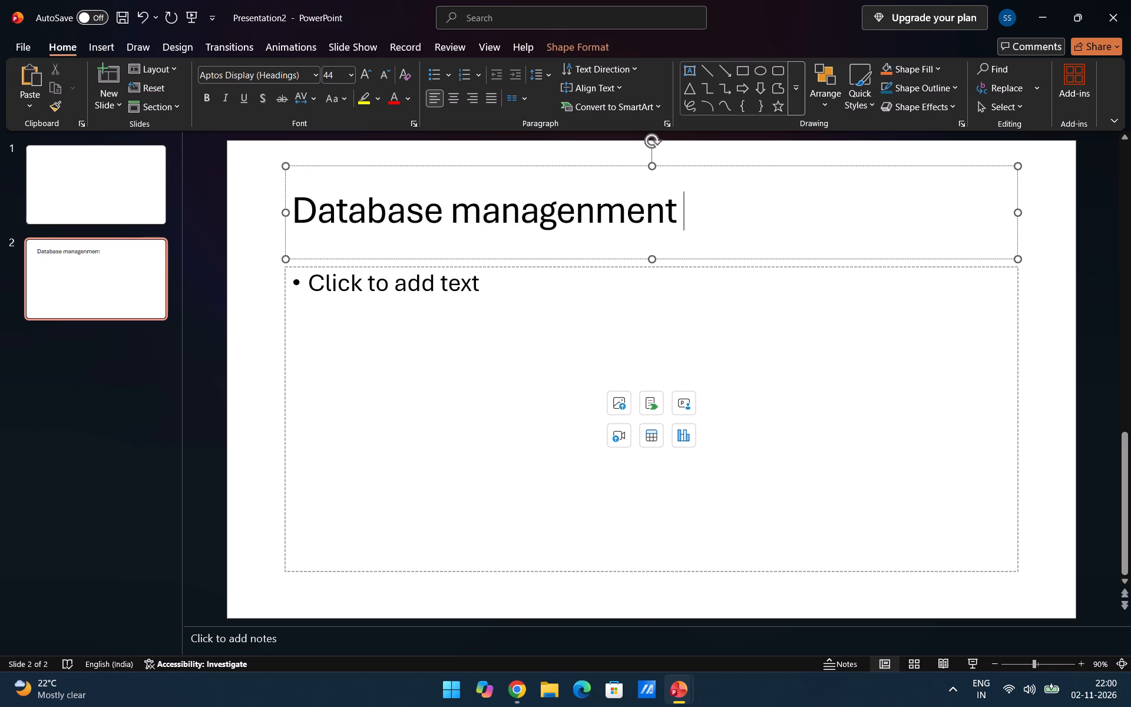
Remove the bullet from the empty content placeholder on slide 2.
left_click(528, 279)
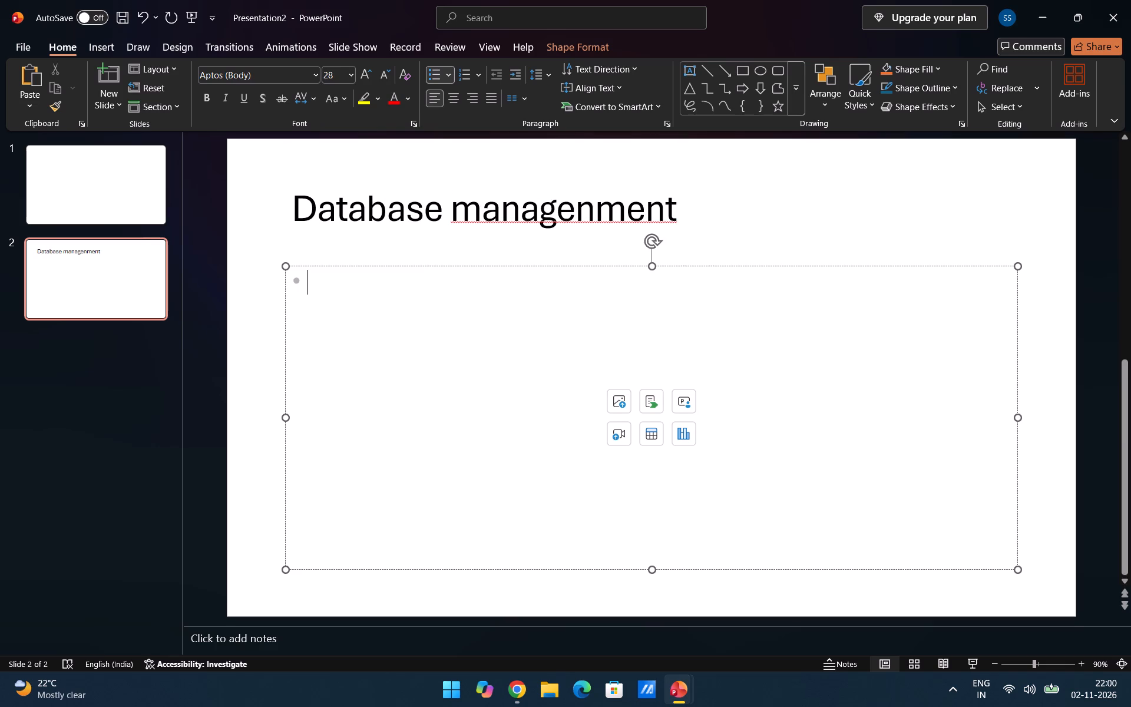
key("BackSpace")
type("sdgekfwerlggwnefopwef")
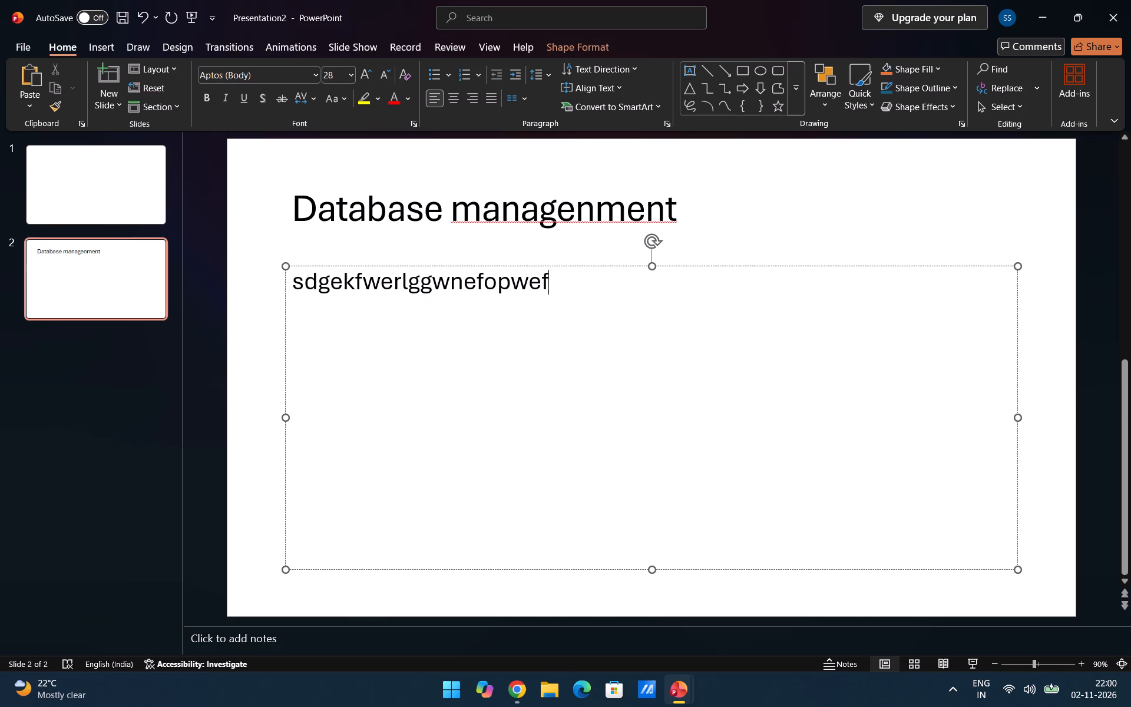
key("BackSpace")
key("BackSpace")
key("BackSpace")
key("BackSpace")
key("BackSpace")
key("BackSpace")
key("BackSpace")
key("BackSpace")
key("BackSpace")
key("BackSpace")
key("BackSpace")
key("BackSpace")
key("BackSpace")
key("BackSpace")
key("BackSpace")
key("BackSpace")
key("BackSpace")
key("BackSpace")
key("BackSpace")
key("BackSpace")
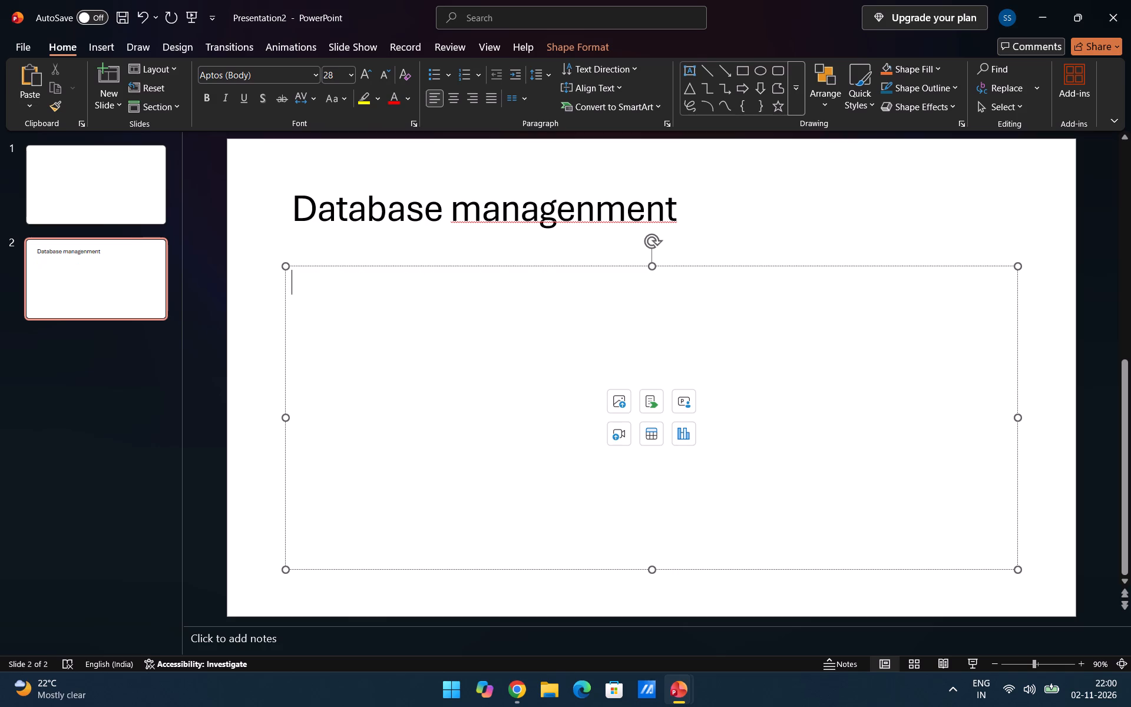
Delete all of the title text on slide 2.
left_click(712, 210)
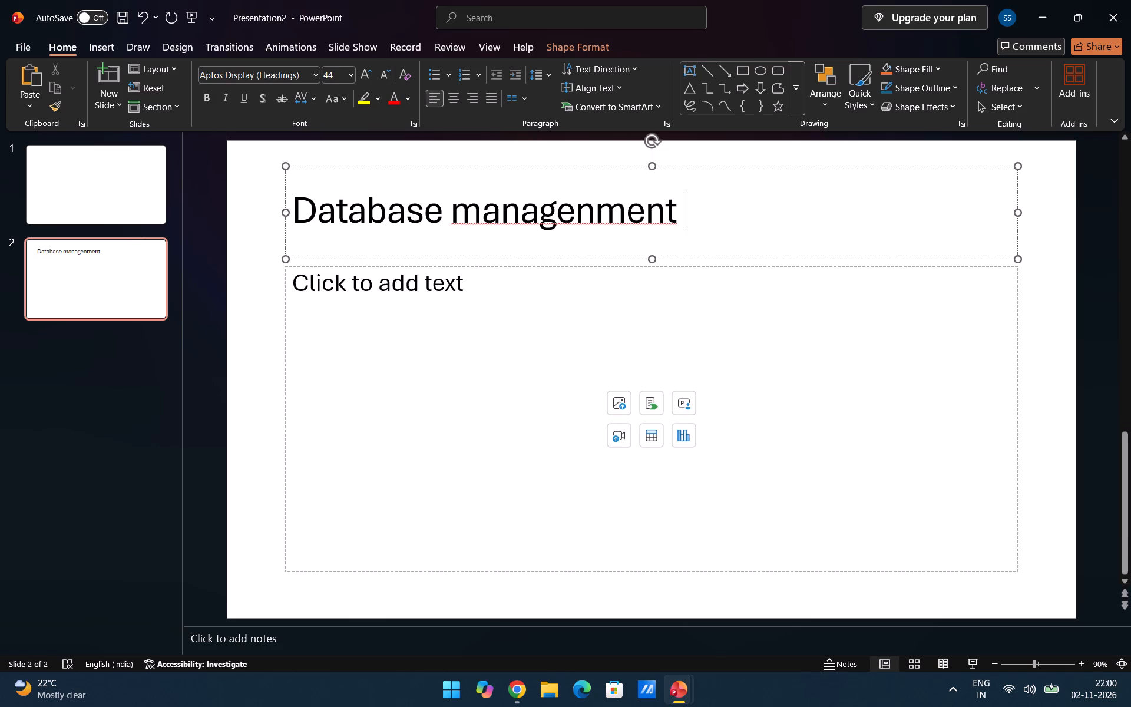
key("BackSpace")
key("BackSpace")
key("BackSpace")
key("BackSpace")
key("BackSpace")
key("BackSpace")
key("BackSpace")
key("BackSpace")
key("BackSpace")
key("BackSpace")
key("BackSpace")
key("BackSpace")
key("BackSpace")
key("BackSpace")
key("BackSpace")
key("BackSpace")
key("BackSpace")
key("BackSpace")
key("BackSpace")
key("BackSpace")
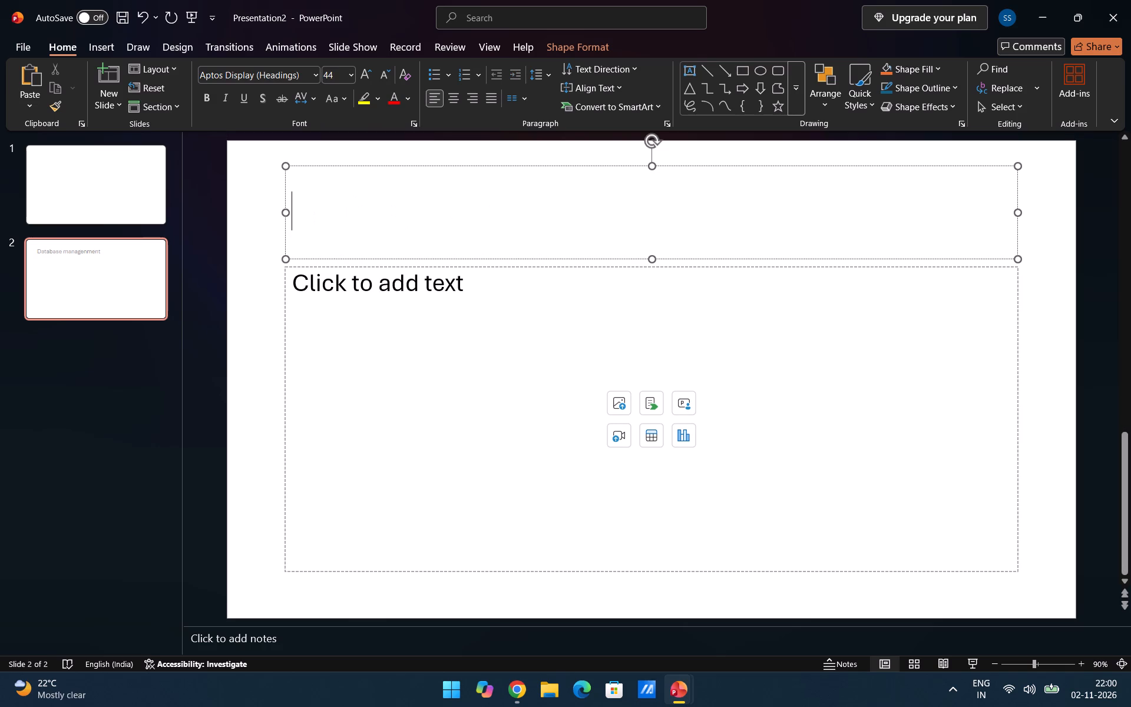
Minimize the second presentation's window to return to Presentation1.
left_click(1047, 1)
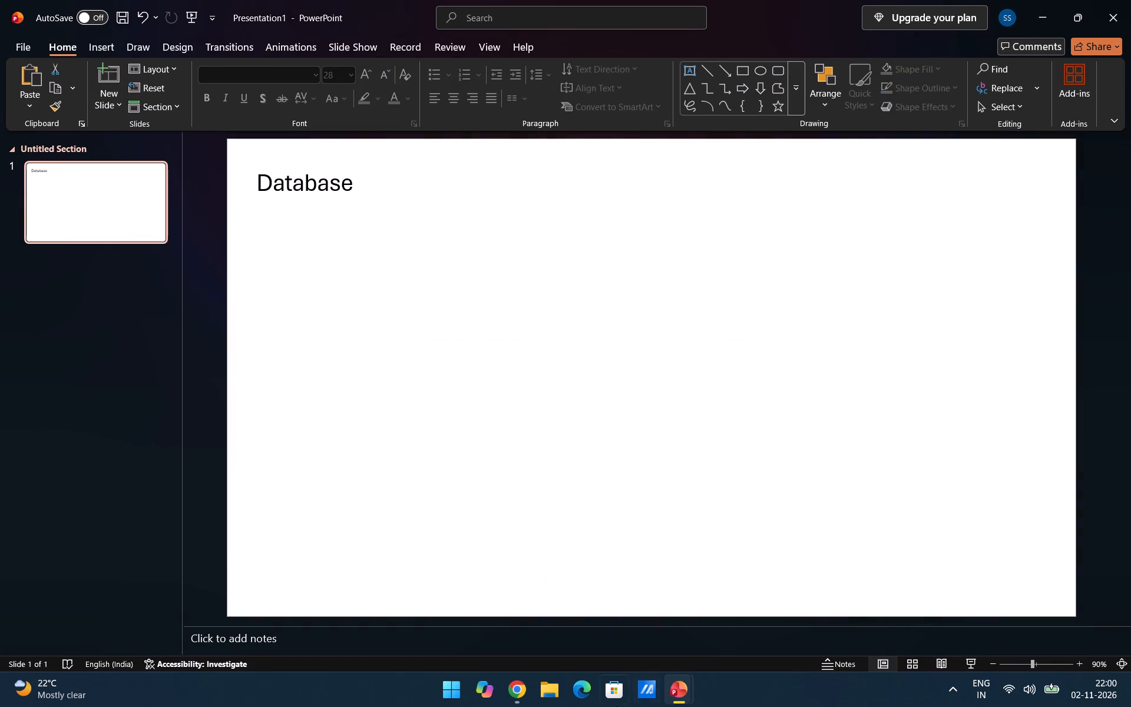
Close Presentation1, the presentation with the single "Database" slide, without saving its changes.
left_click(510, 691)
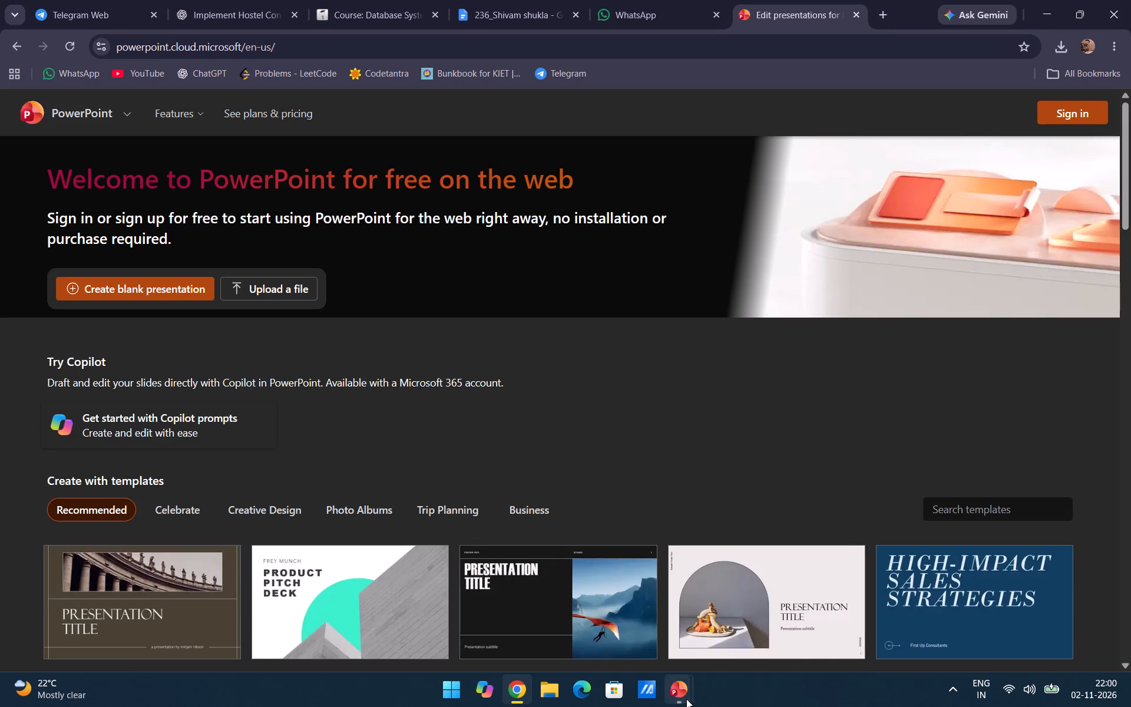
left_click(598, 610)
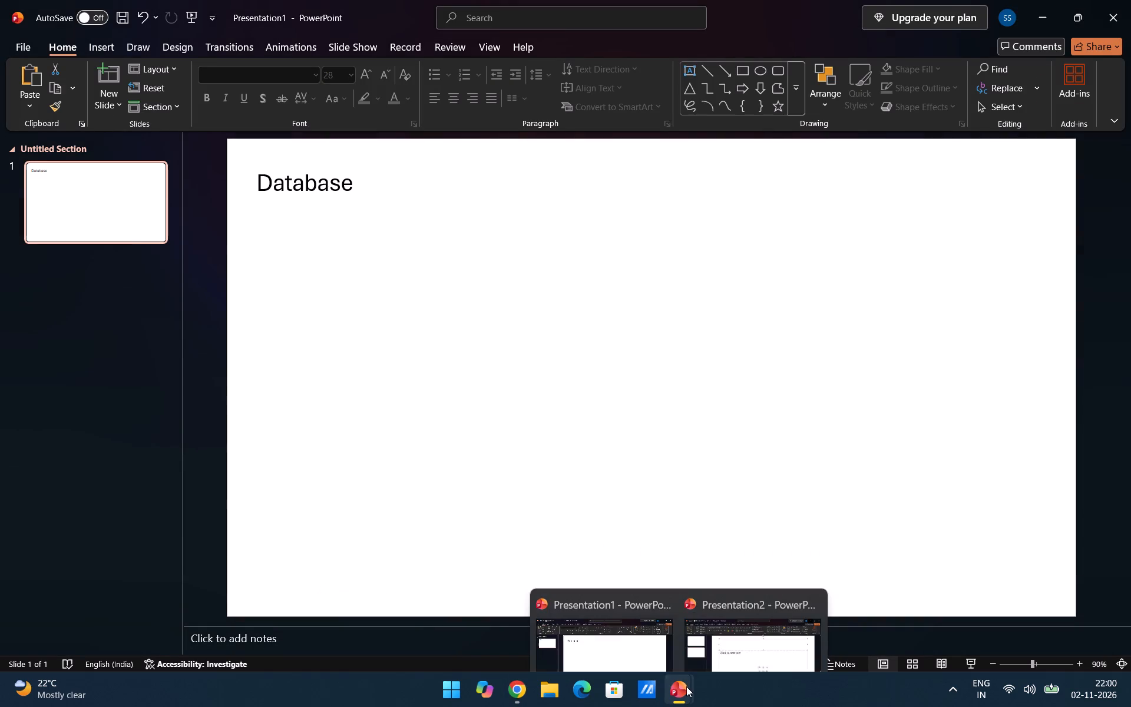
left_click(662, 559)
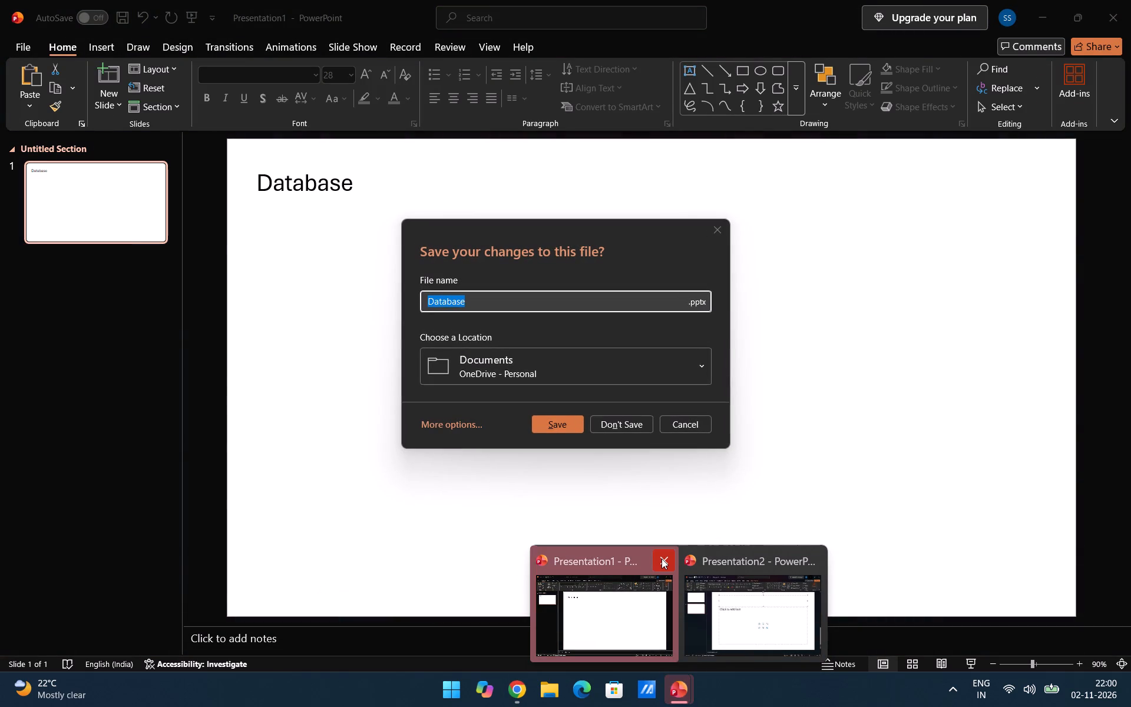
left_click(614, 419)
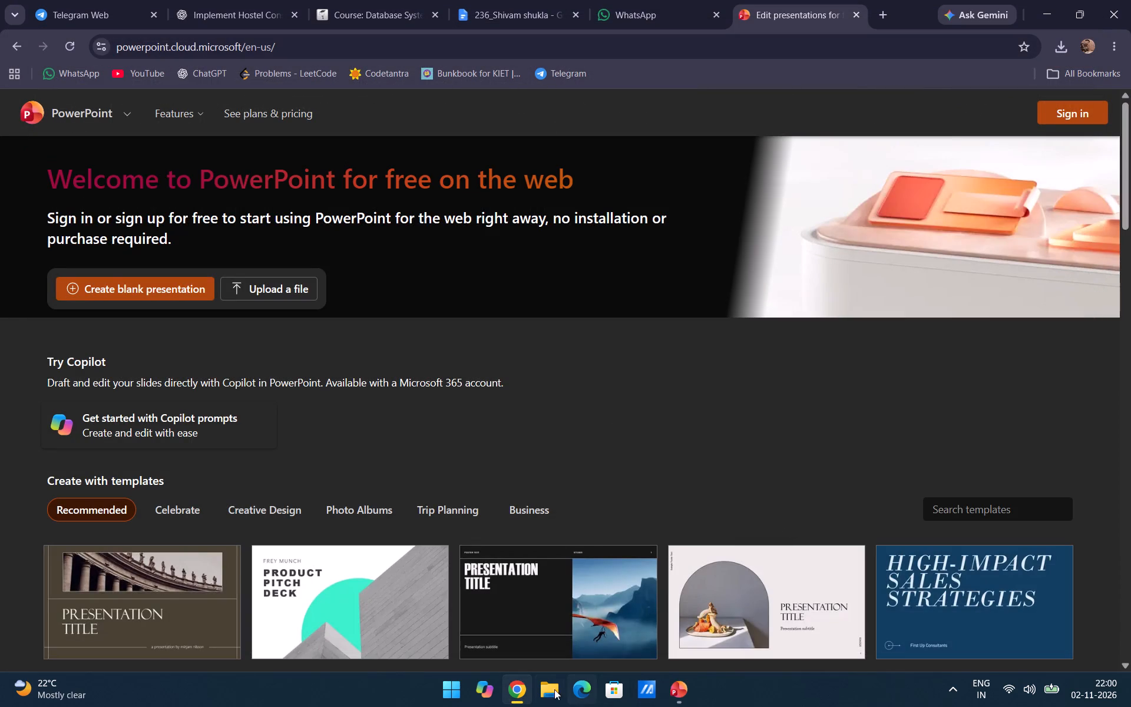
Switch to Chrome and look through the recommended presentation templates on the PowerPoint for the web page.
left_click(515, 686)
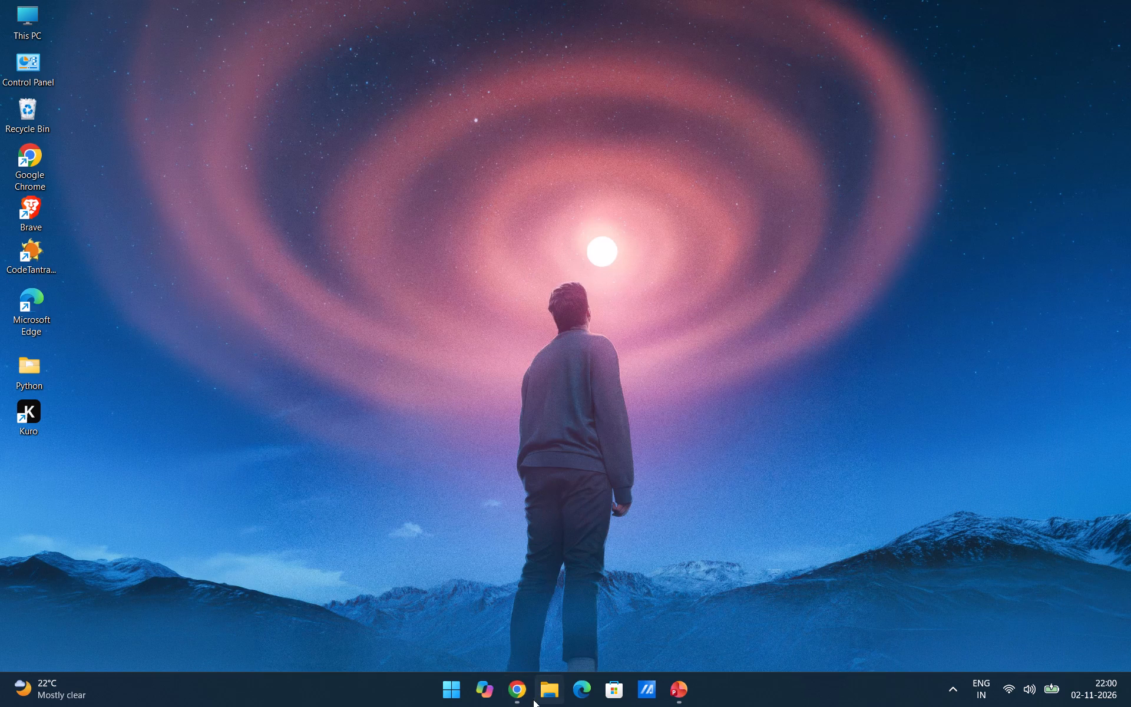
left_click(511, 688)
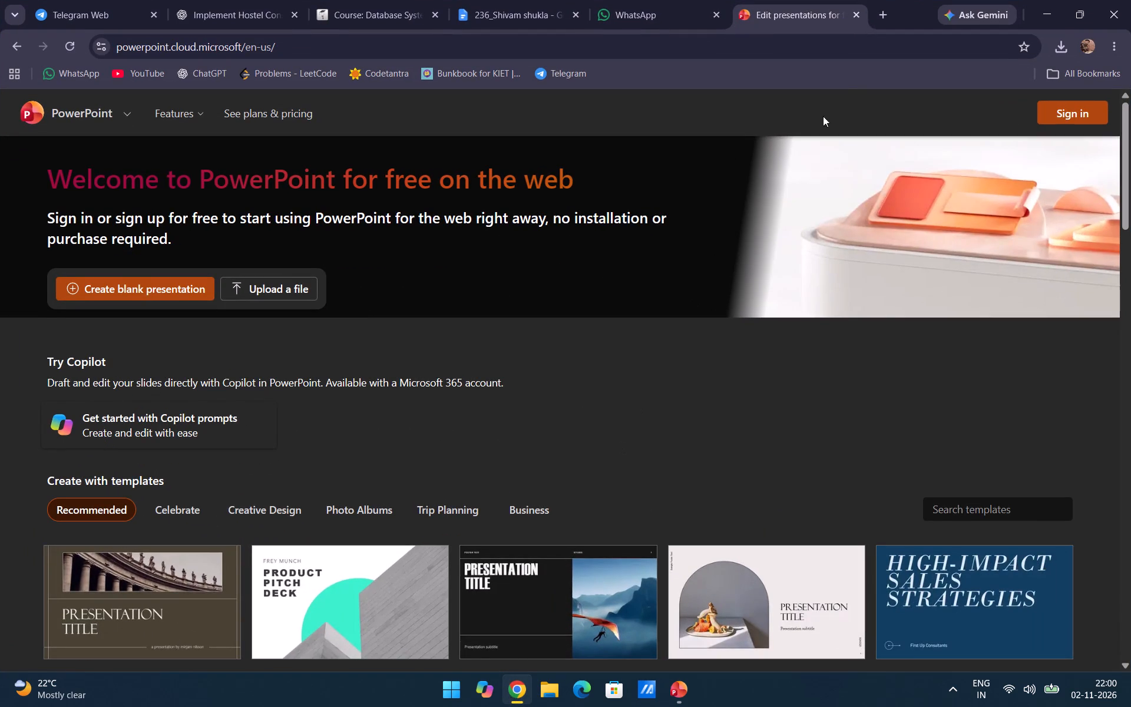
scroll(636, 300, "down", 1)
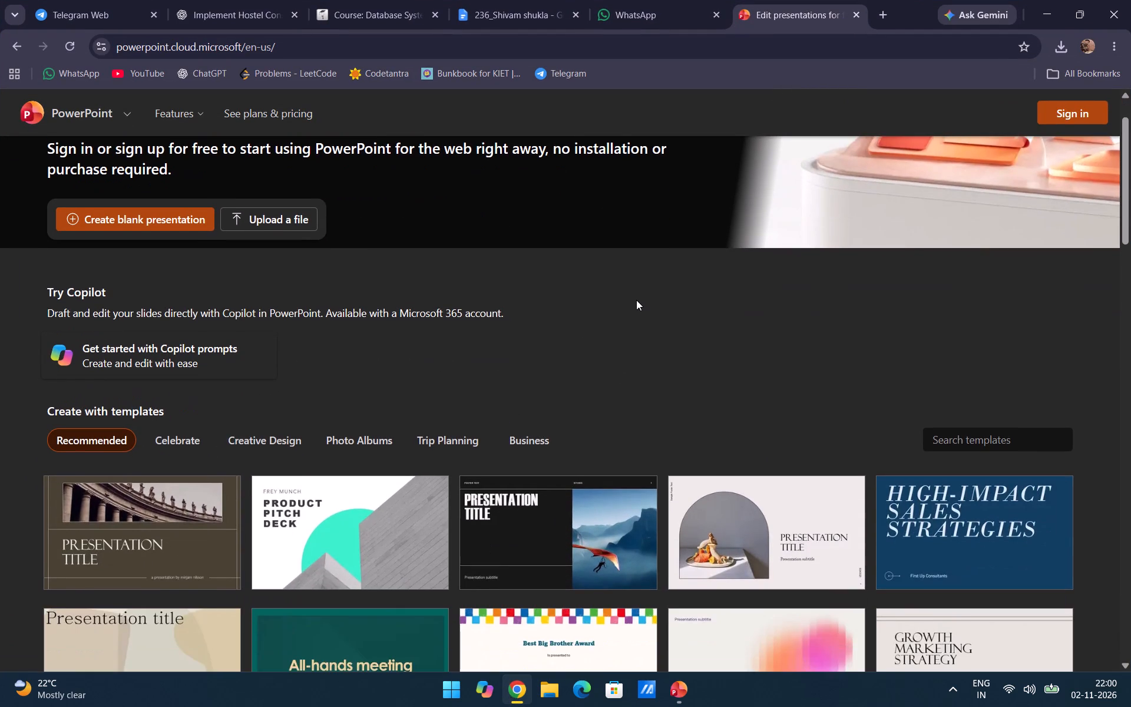
scroll(636, 300, "up", 3)
scroll(636, 300, "down", 5)
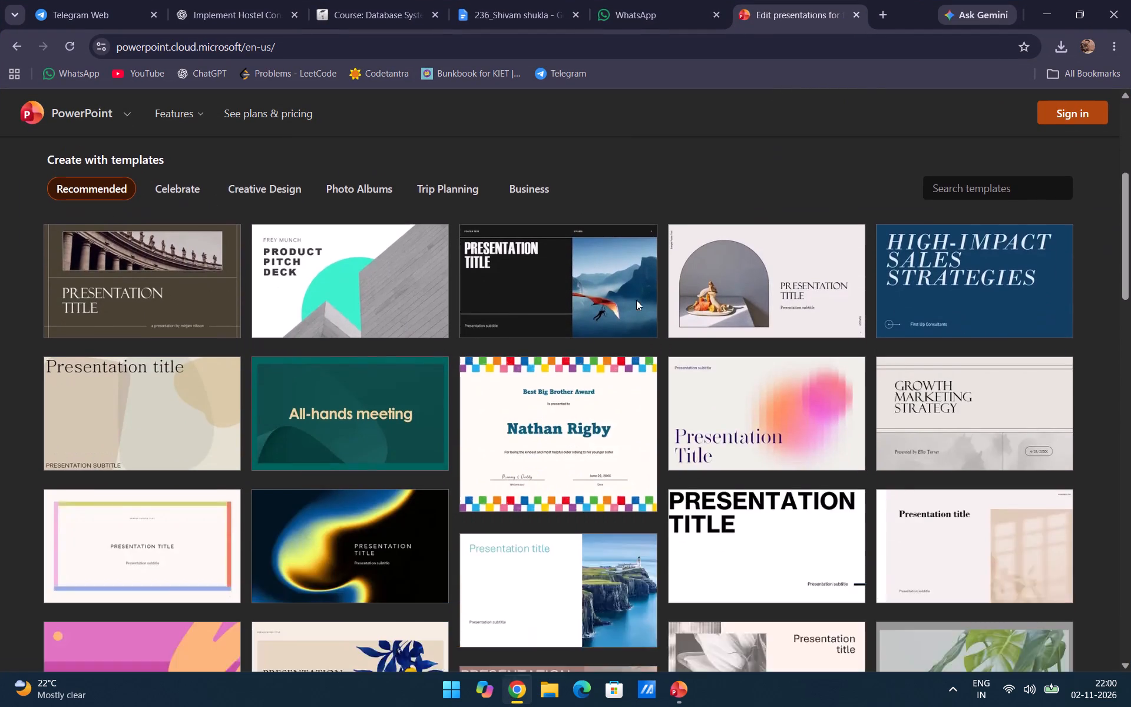
scroll(636, 300, "down", 2)
scroll(636, 300, "up", 6)
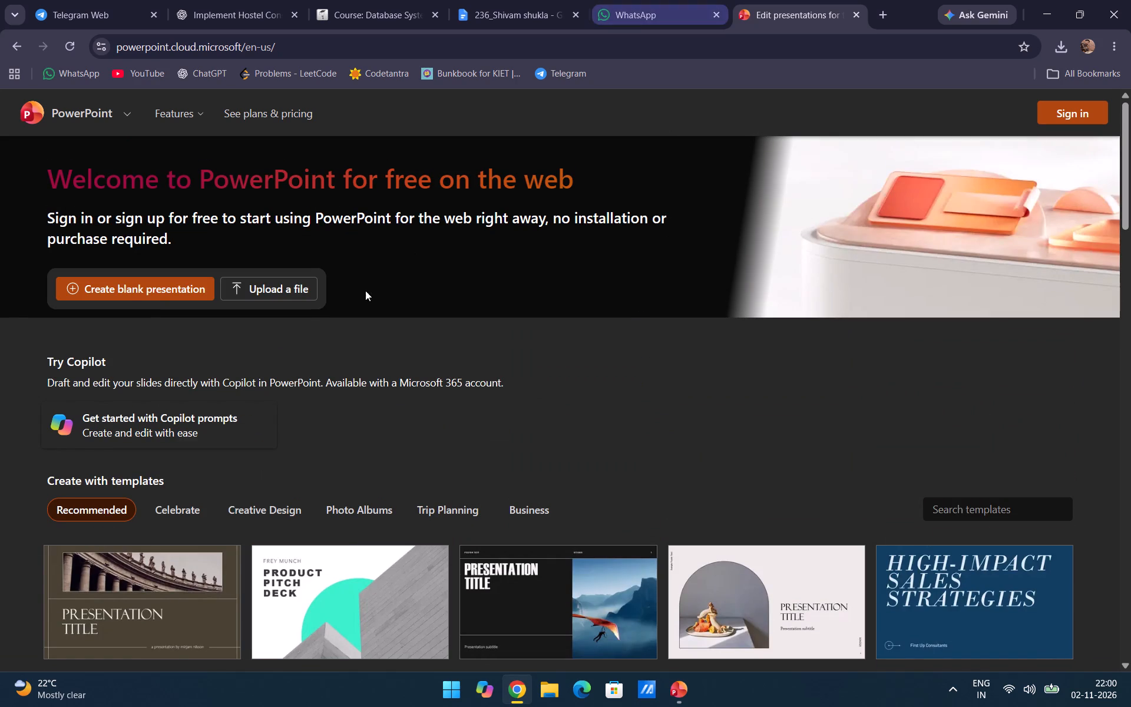
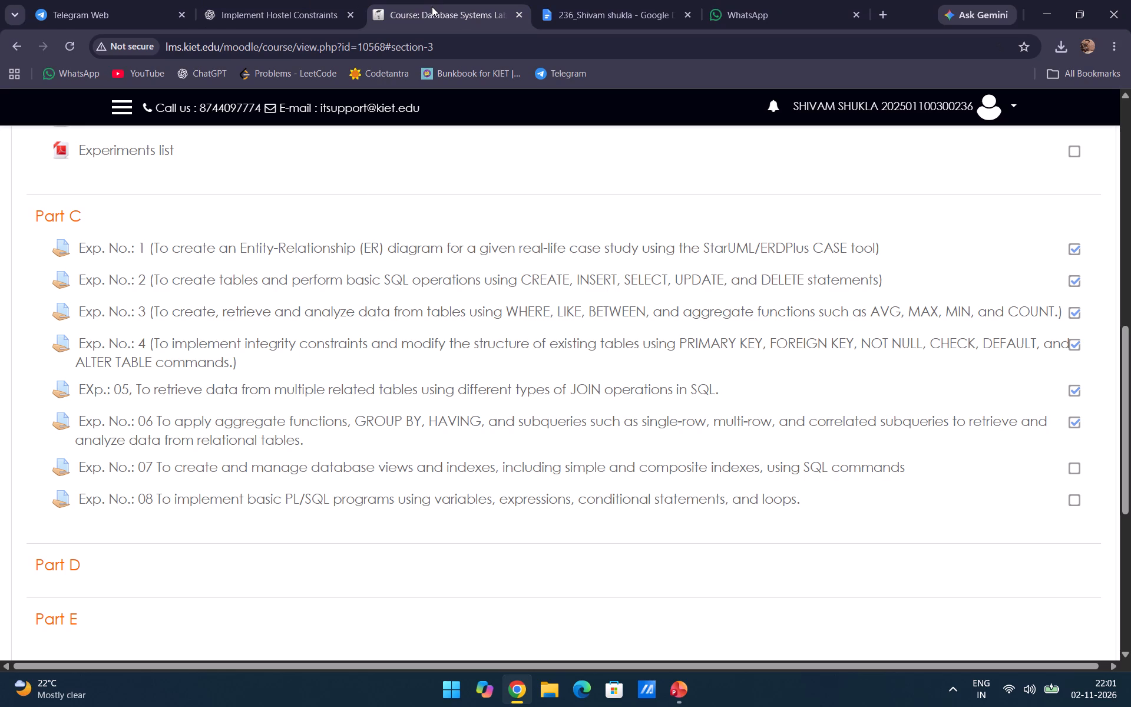
left_click(190, 346)
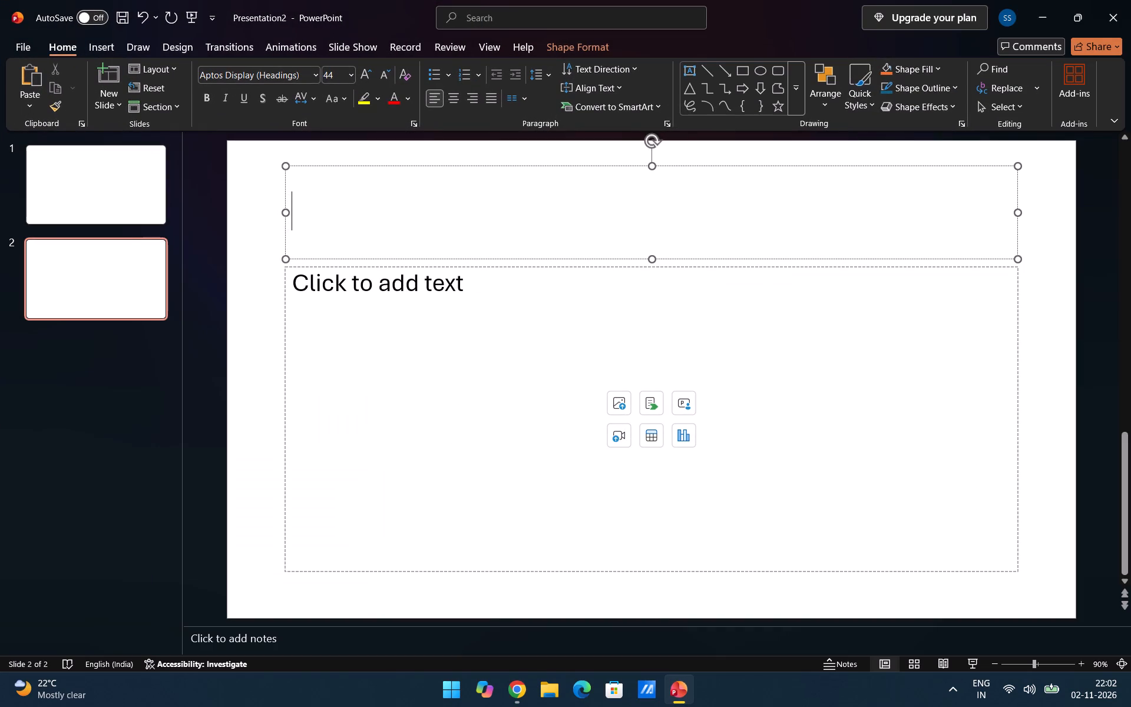
left_click_drag(283, 259, 299, 246)
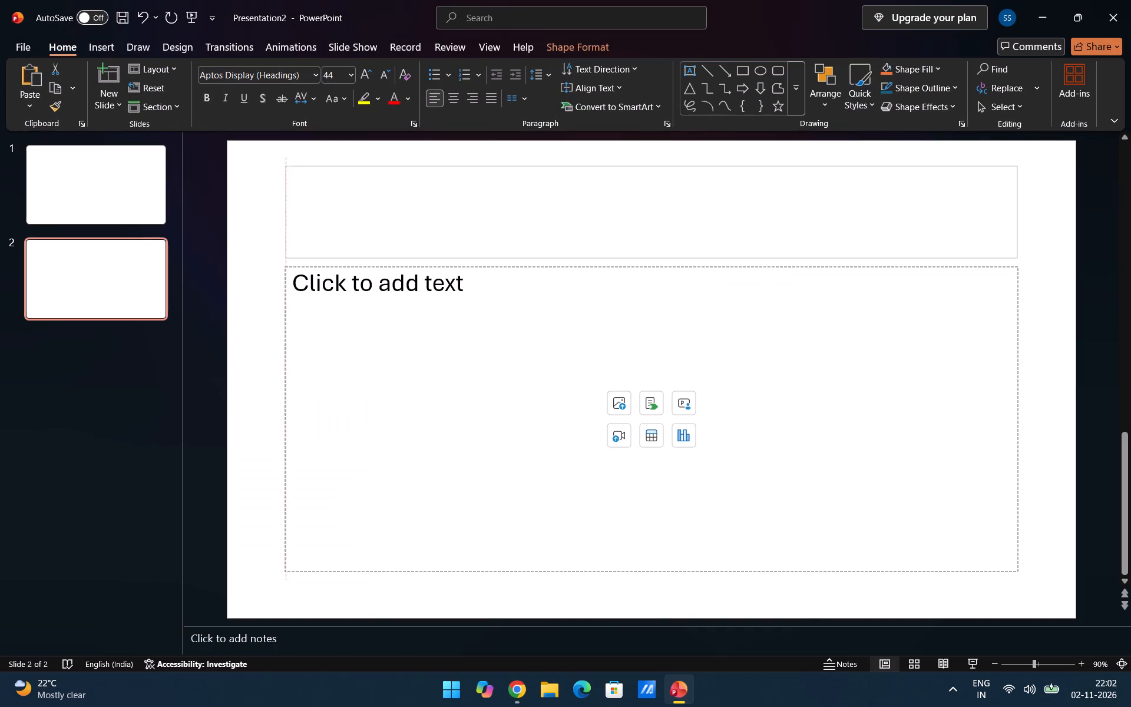
left_click_drag(299, 246, 261, 174)
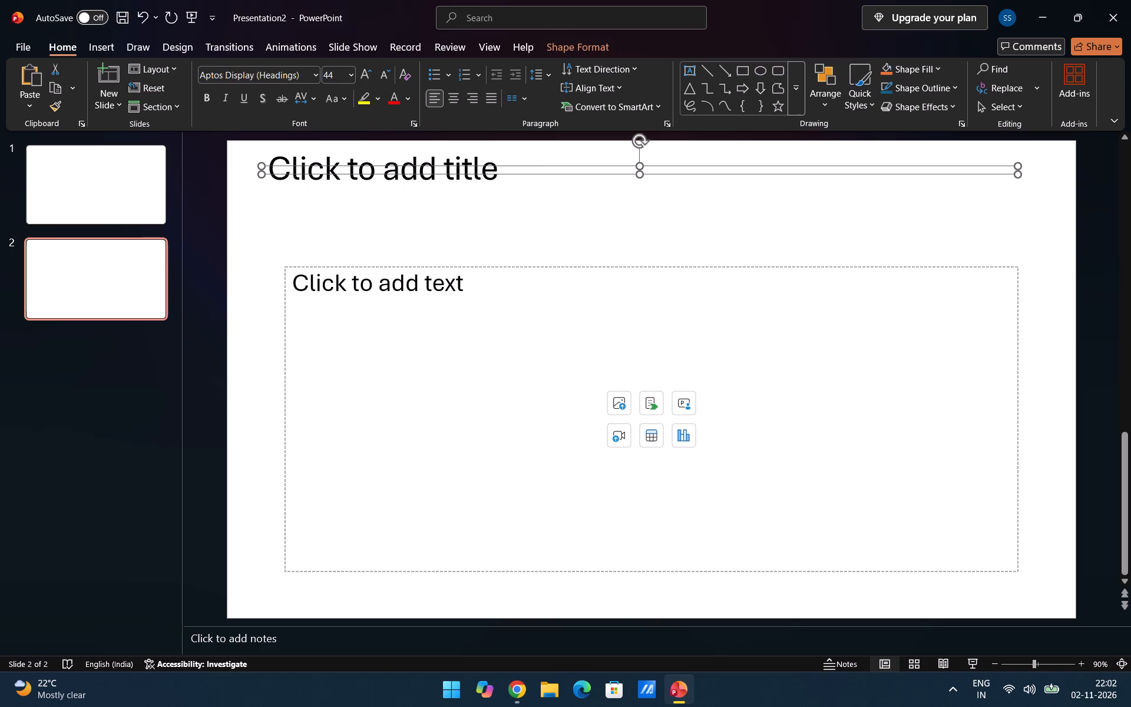
Enlarge slide 2's content placeholder from its upper-left corner so that it reaches up to the title placeholder.
left_click(343, 342)
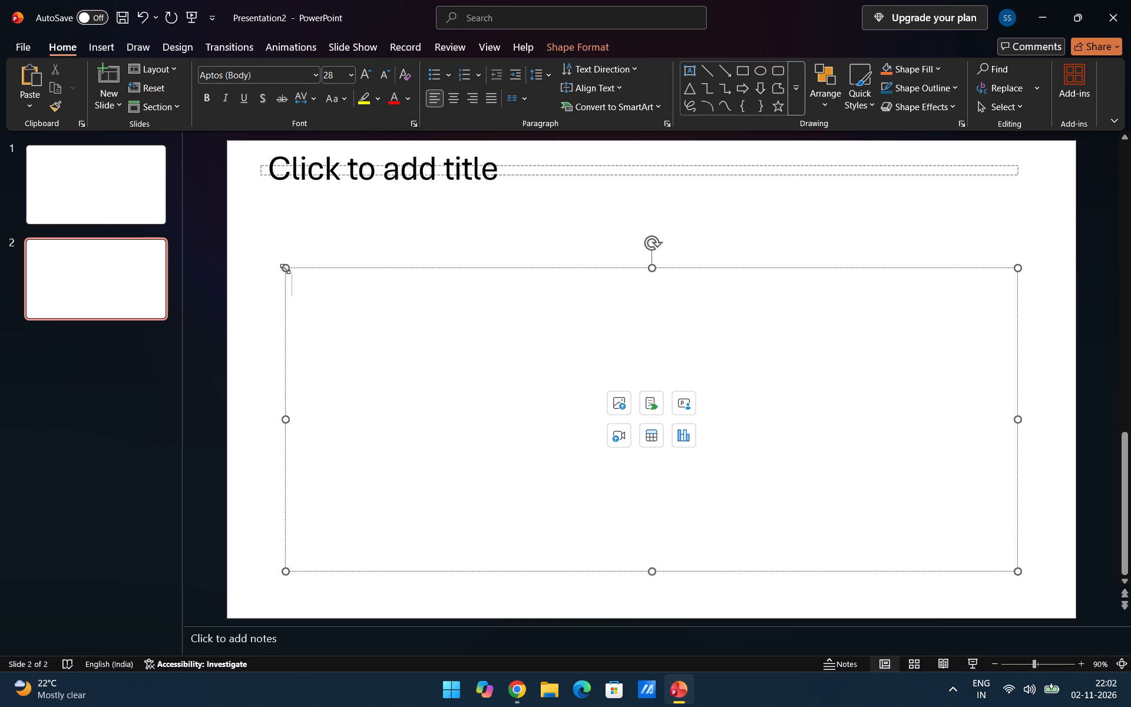
left_click_drag(286, 269, 247, 175)
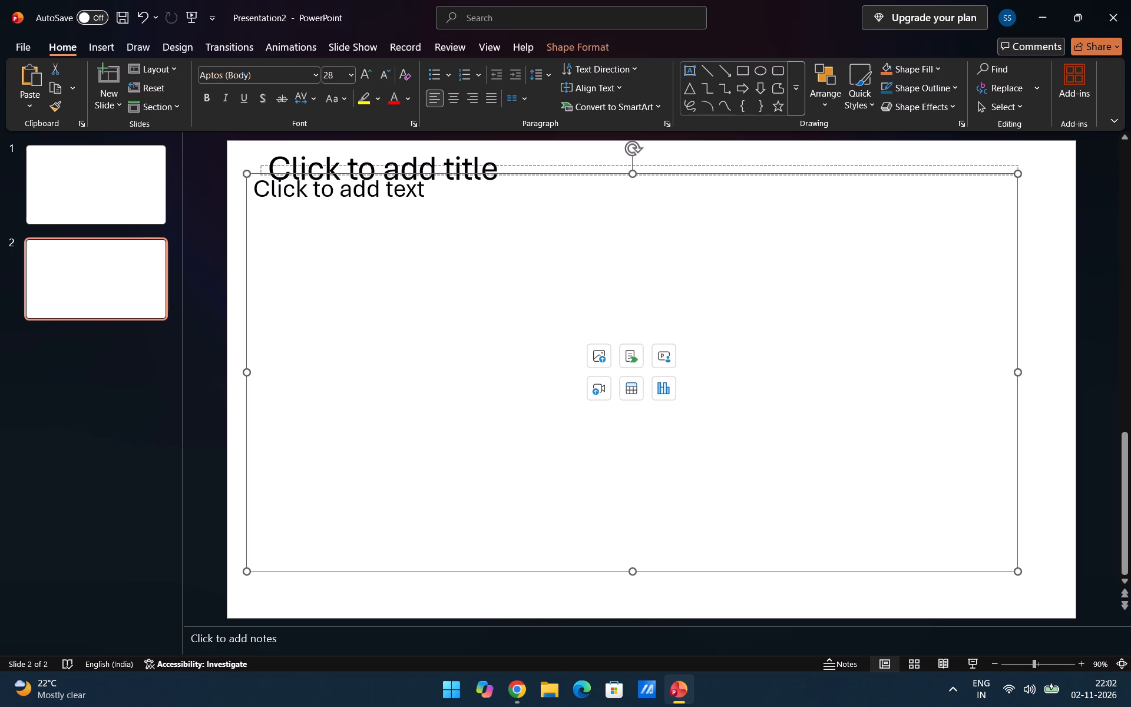
Paste the copied Experiment No. 4 text into slide 2's content placeholder.
left_click(444, 184)
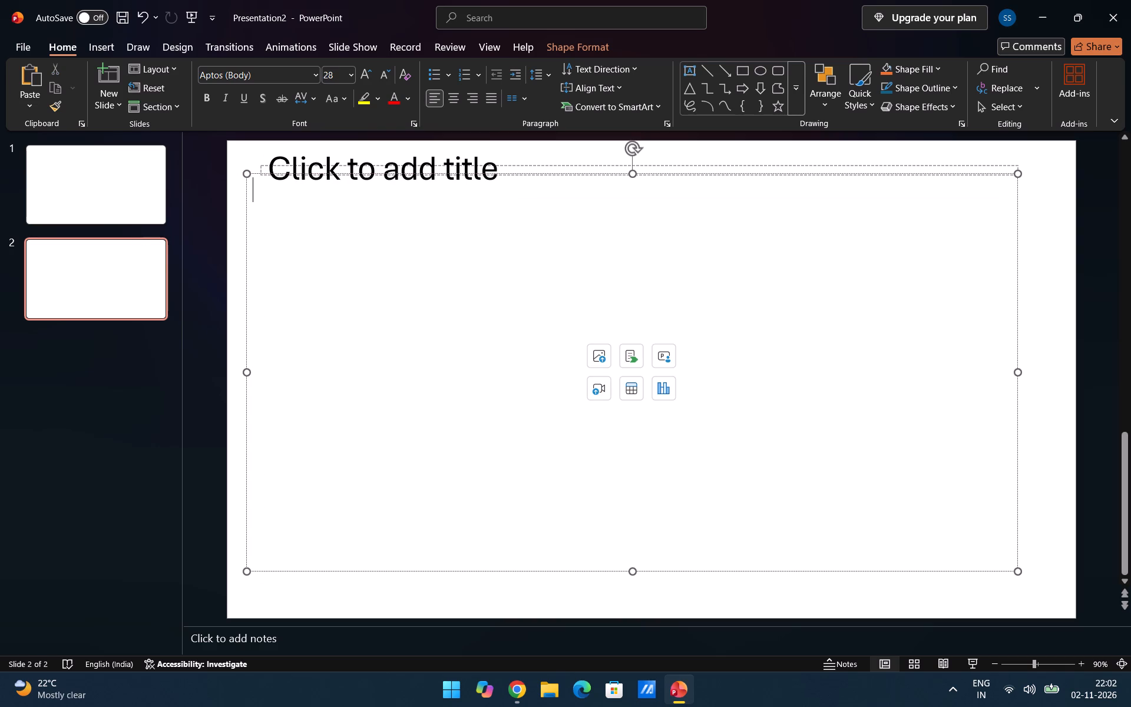
key("ctrl+v")
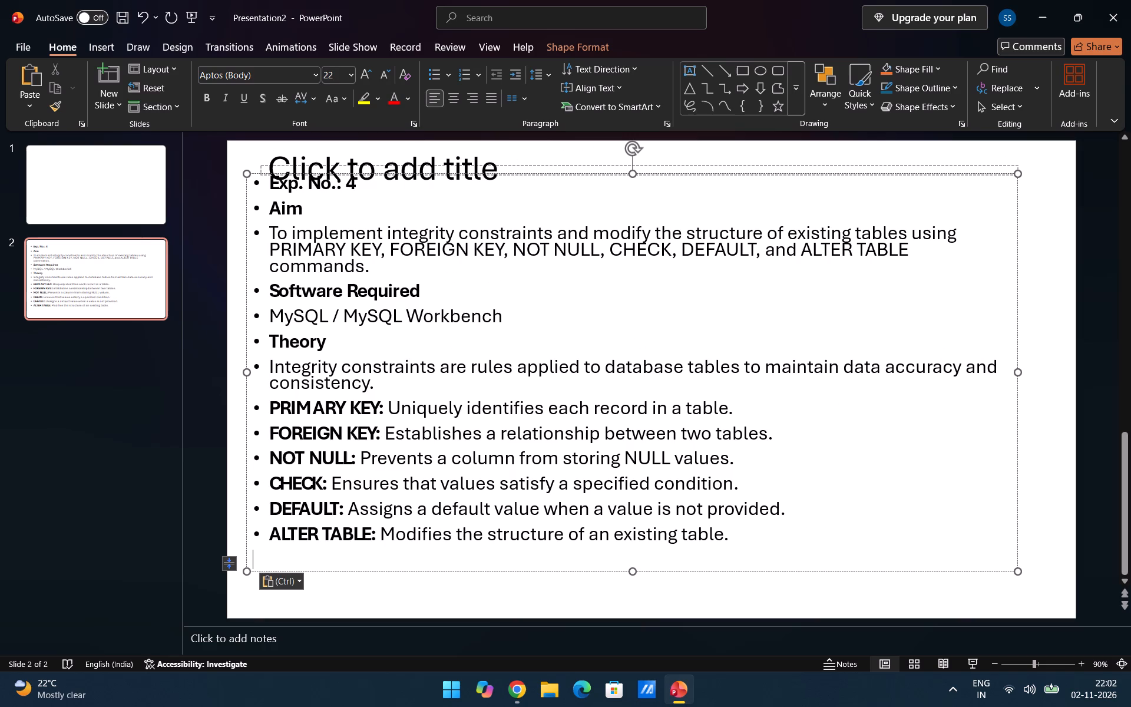
scroll(452, 334, "up", 3)
scroll(452, 334, "down", 3)
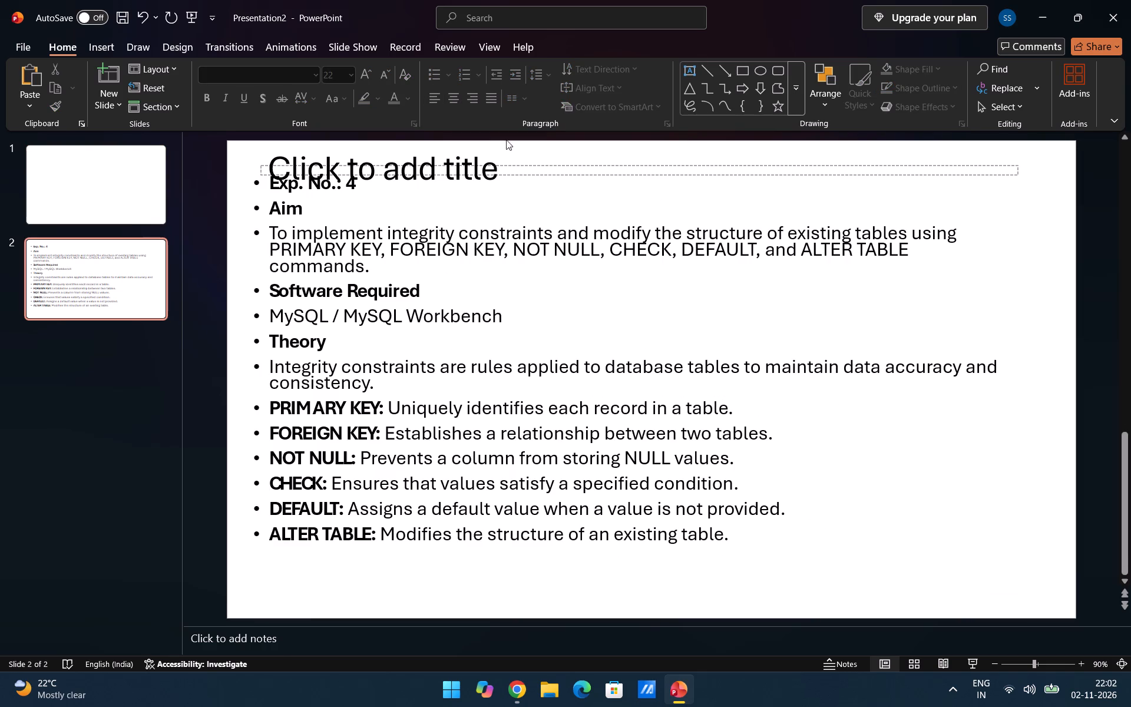
Cut the empty title placeholder from slide 2.
left_click(500, 172)
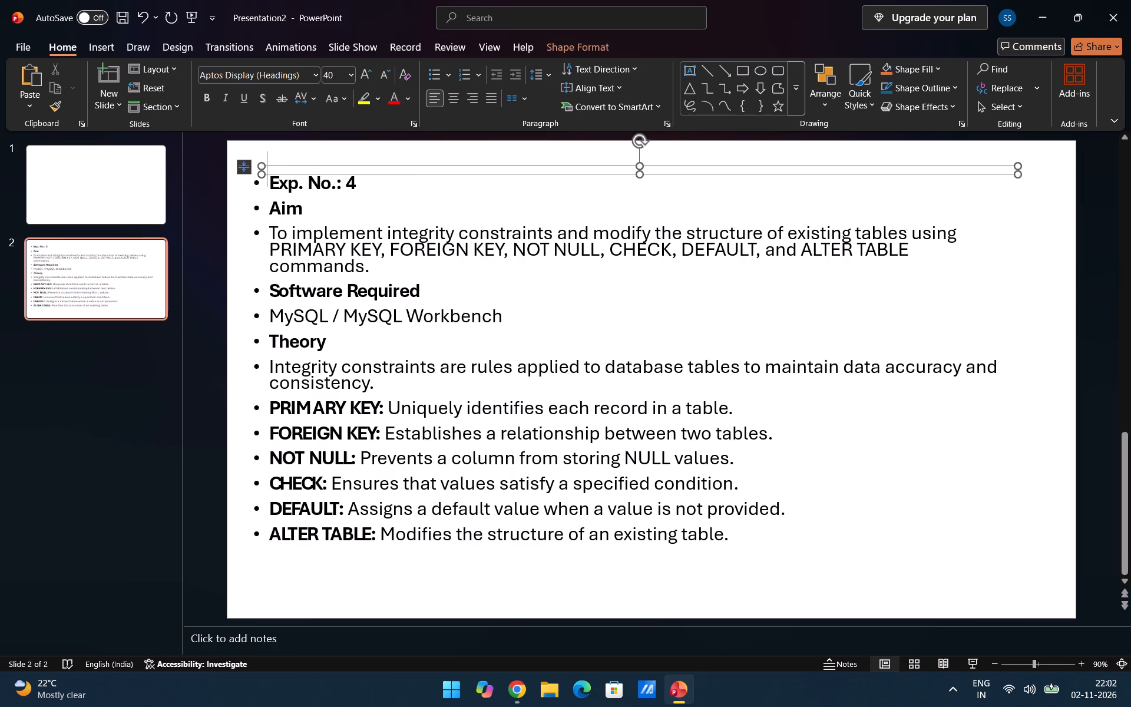
right_click(542, 174)
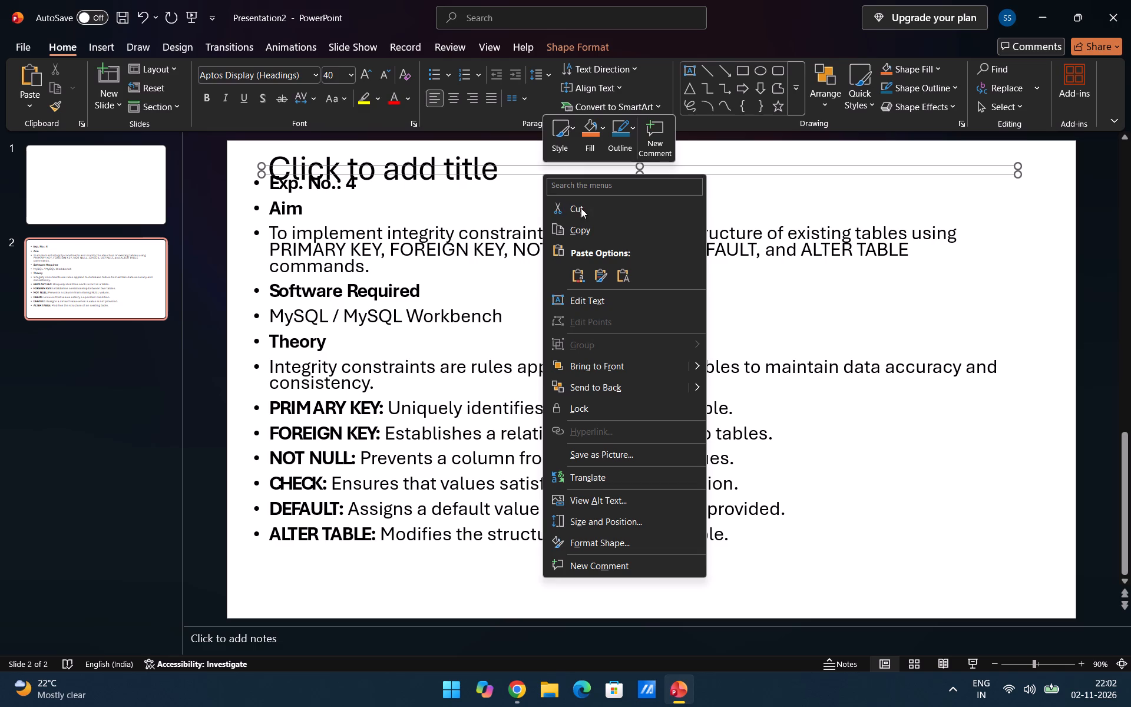
left_click(581, 208)
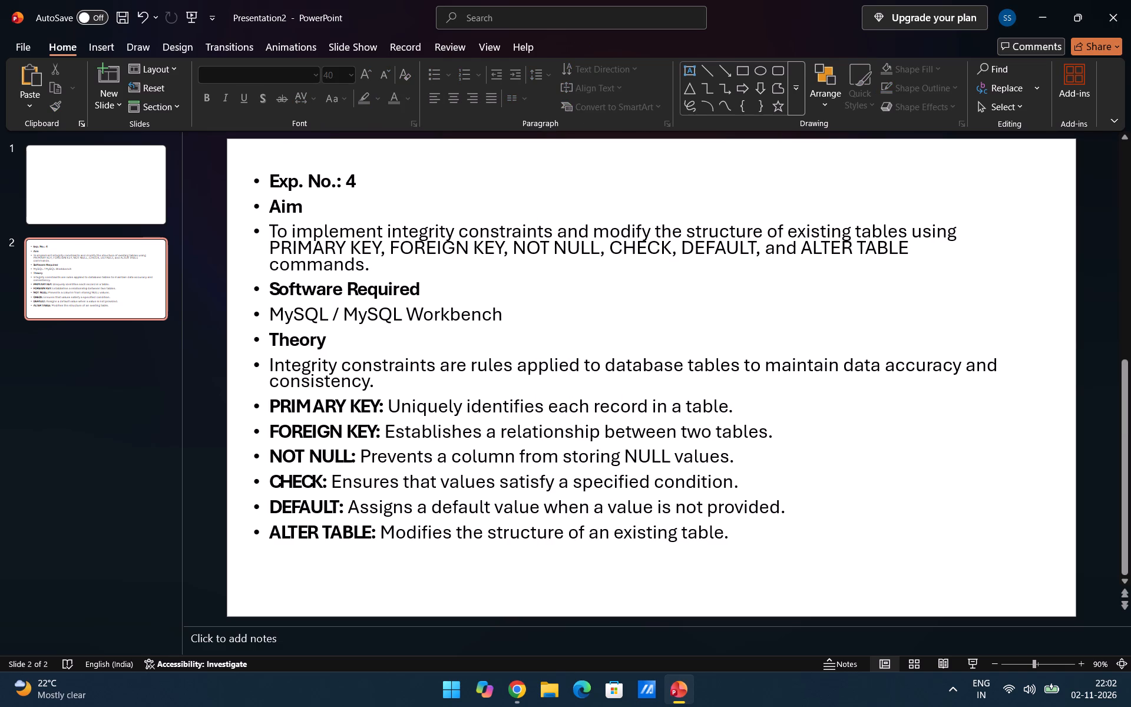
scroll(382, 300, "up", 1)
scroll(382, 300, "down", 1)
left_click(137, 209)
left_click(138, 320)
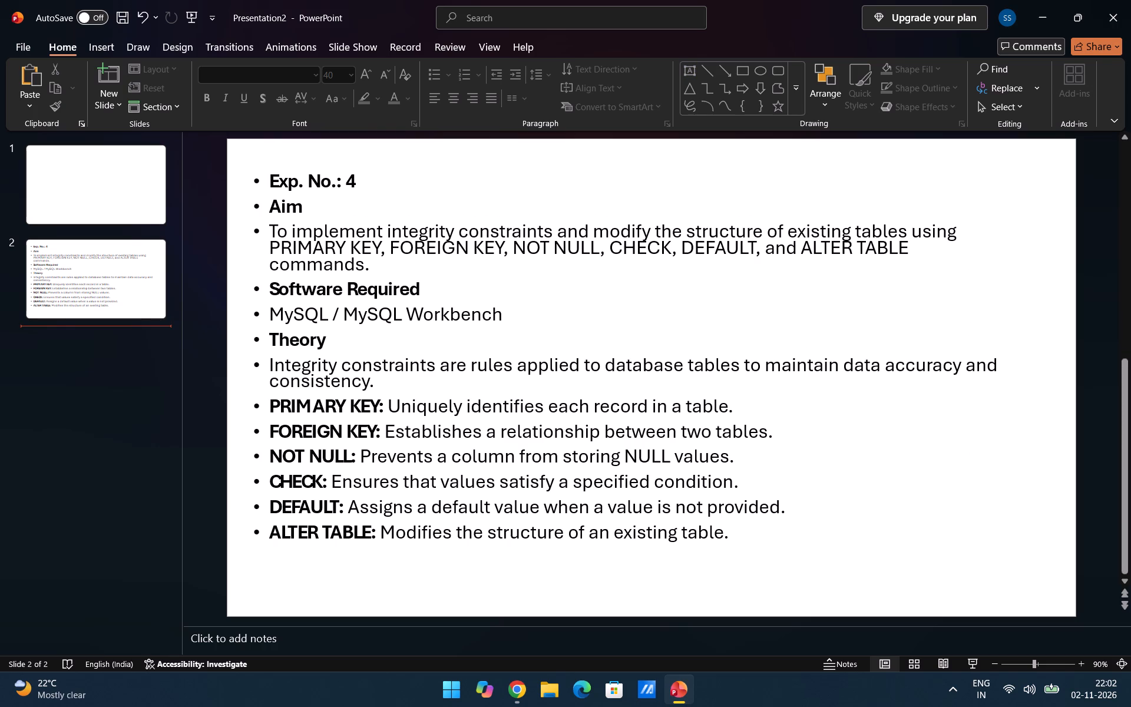
Remove the bullet from the "Exp. No.: 4" line at the start of slide 2's content.
left_click(257, 183)
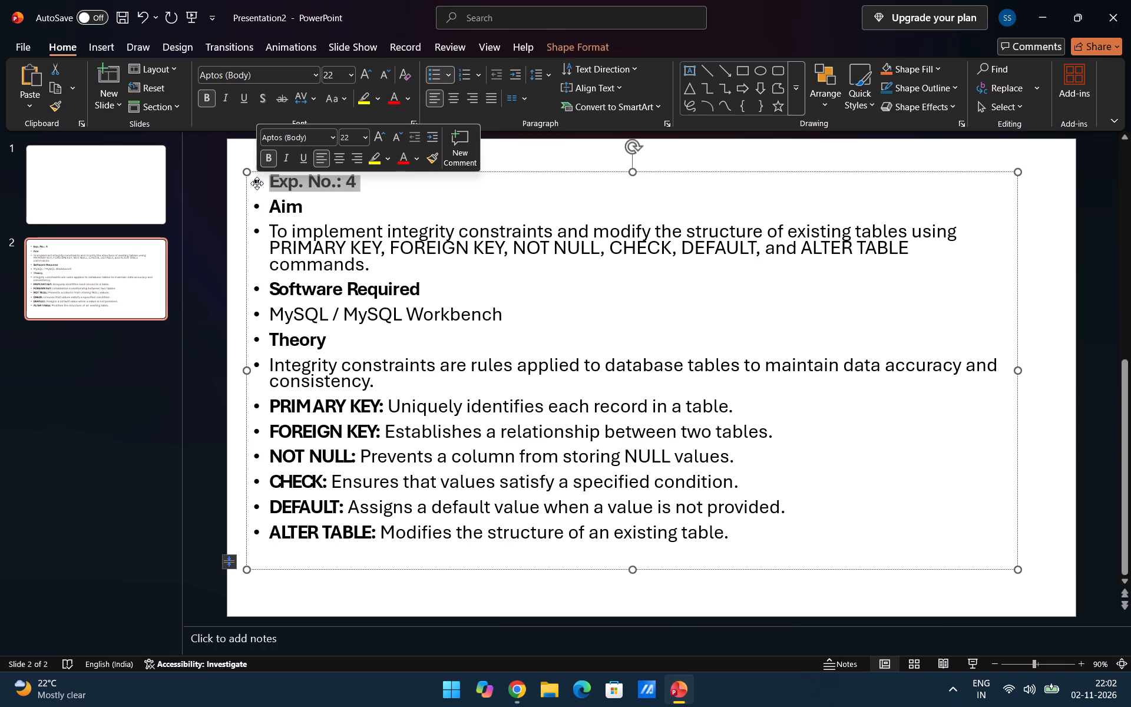
left_click(264, 181)
key("BackSpace")
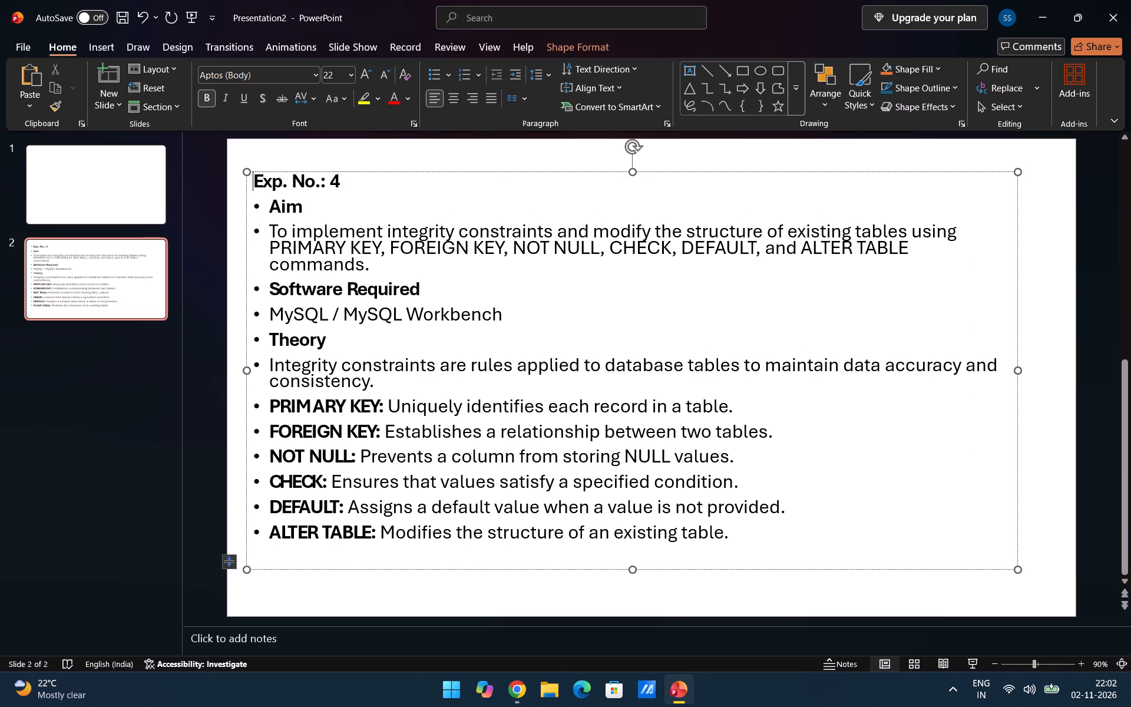
key("BackSpace")
Pad the "Exp. No.: 4" line with leading spaces until it sits about midway across slide 2.
key("space")
key("space")
key("space")
key("space")
key("space")
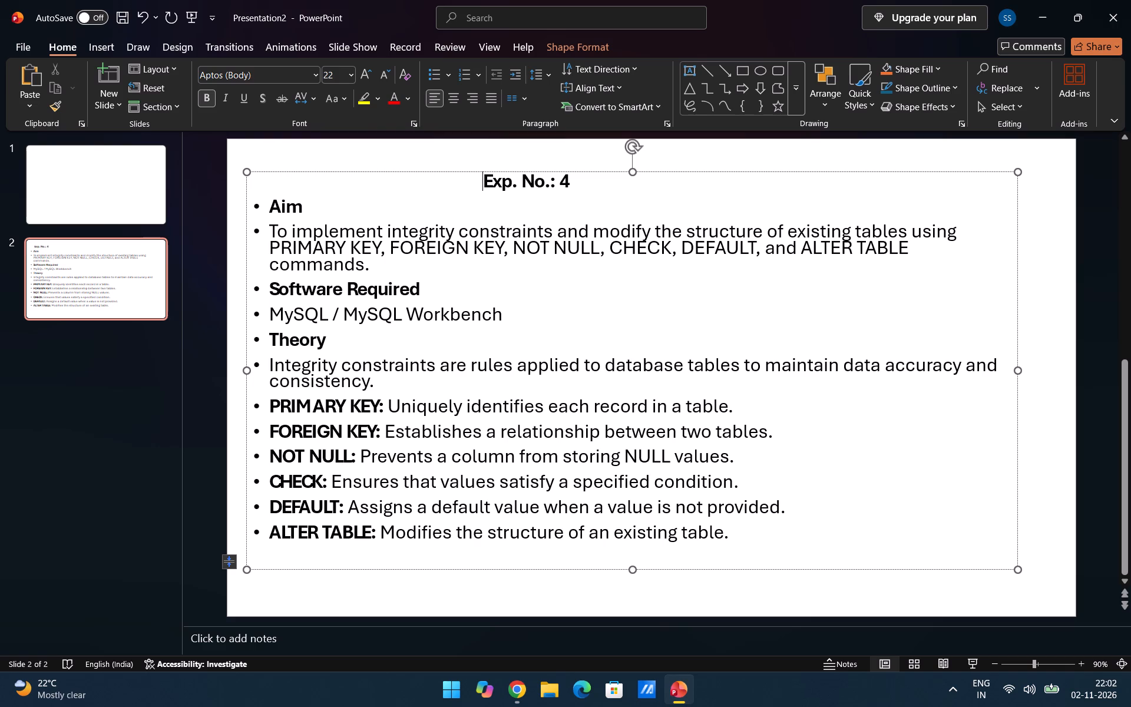
key("space")
key("space")
key("space")
key("space")
key("space")
key("space")
key("space")
key("space")
key("space")
key("space")
key("space")
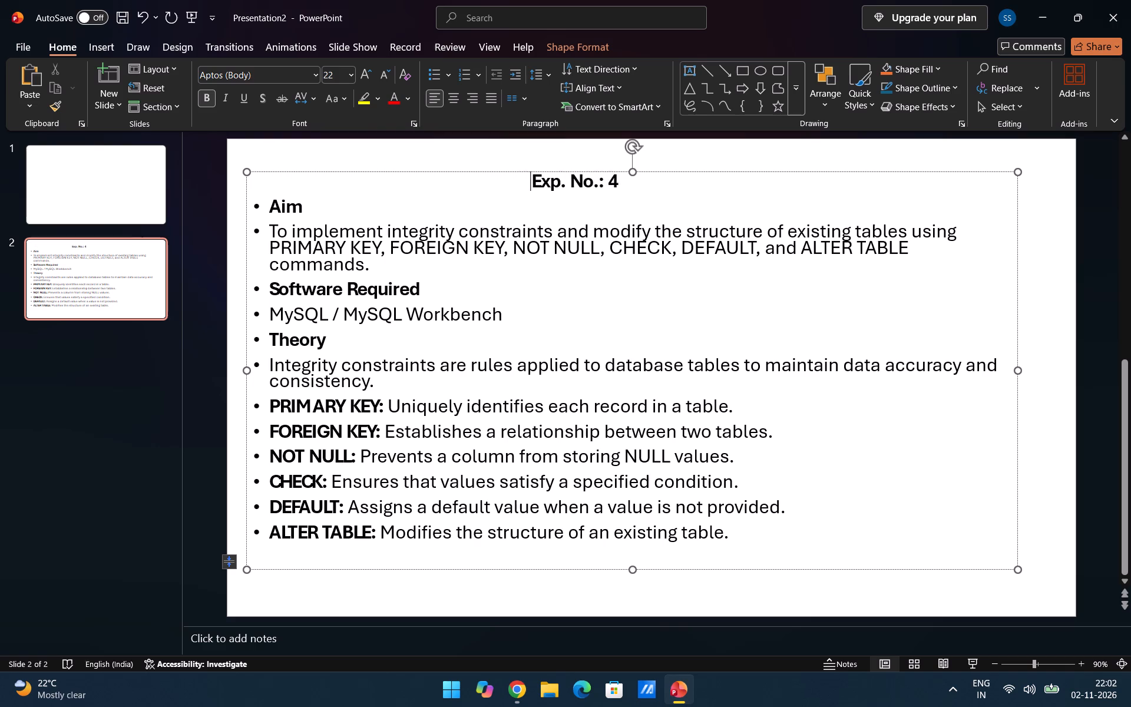
key("space")
key("space")
key("space")
key("space")
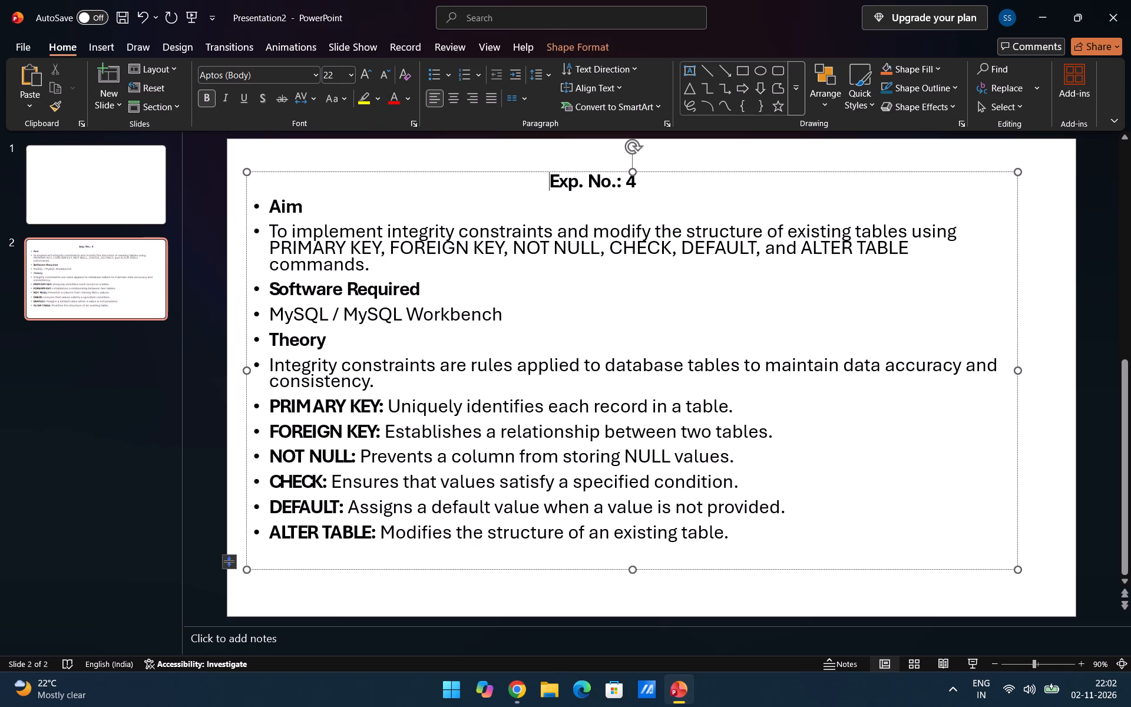
left_click(416, 362)
left_click(736, 526)
Resize slide 2's content placeholder from its lower-right corner so that it reaches the slide's right edge and nearly its bottom edge.
left_click_drag(1017, 570, 971, 500)
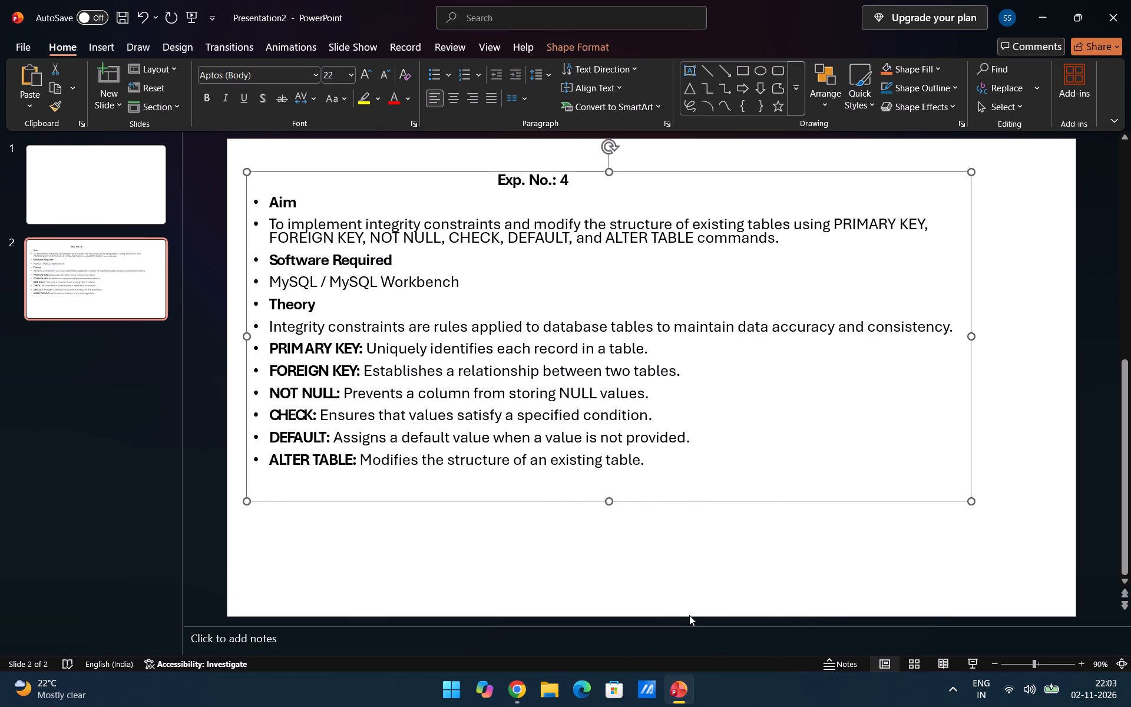
scroll(865, 487, "down", 1)
left_click_drag(1033, 665, 1026, 666)
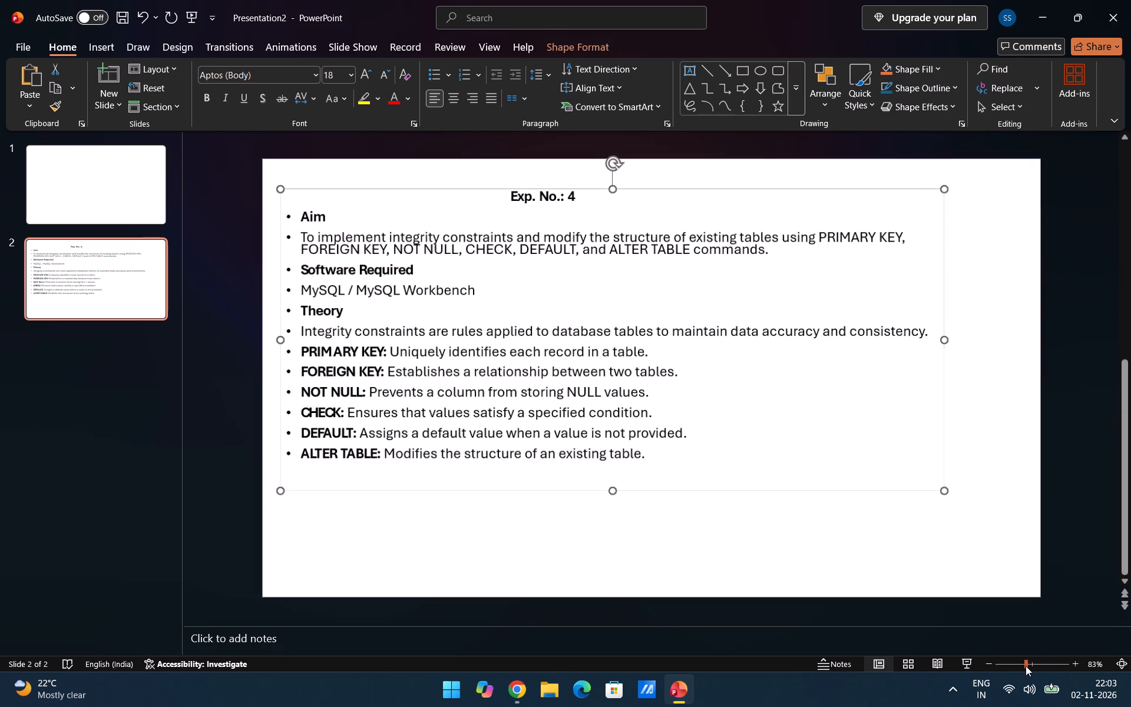
left_click_drag(1026, 666, 1024, 666)
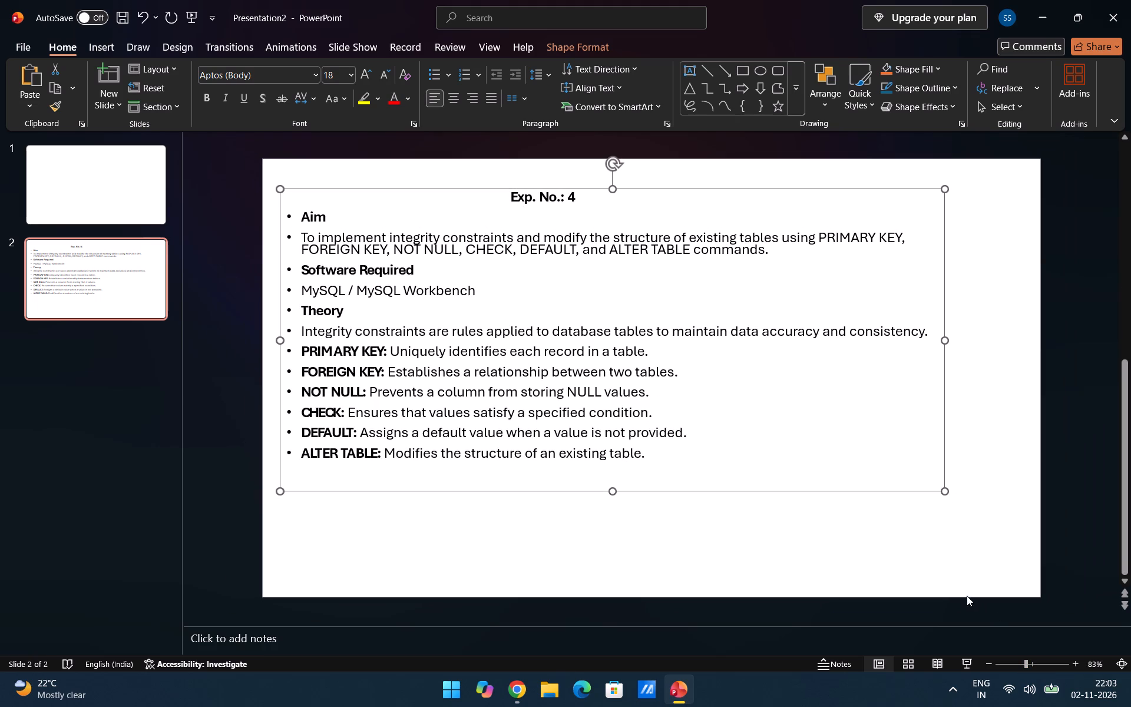
left_click_drag(944, 490, 1012, 542)
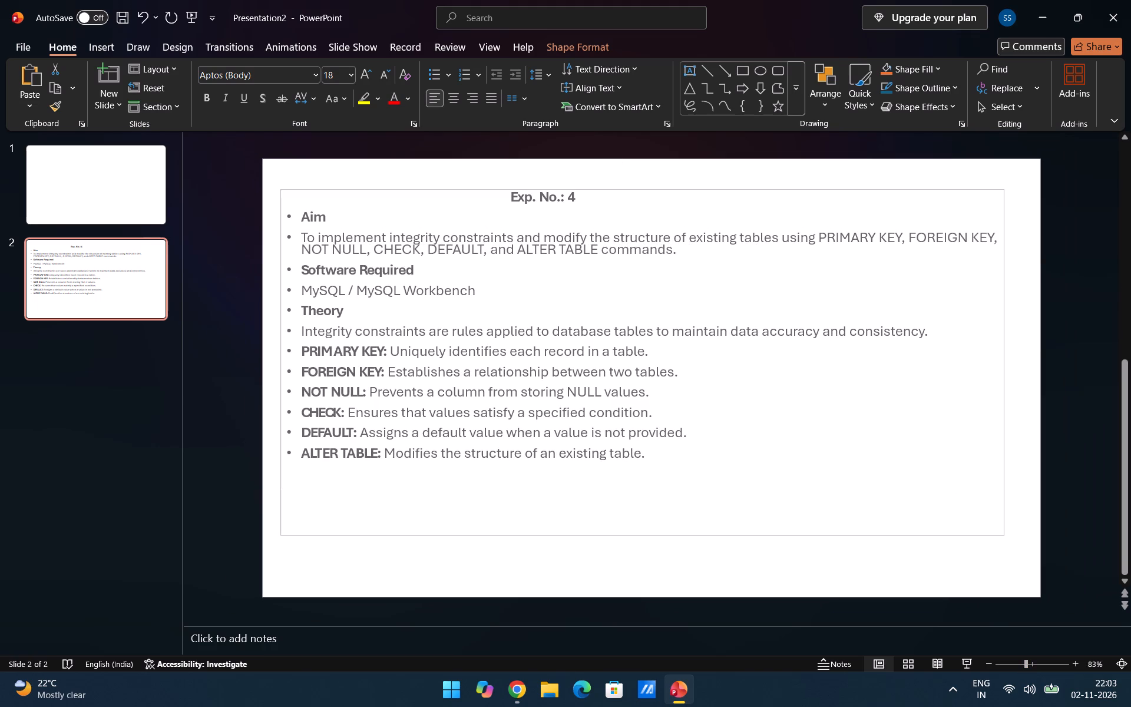
left_click_drag(1012, 542, 1047, 583)
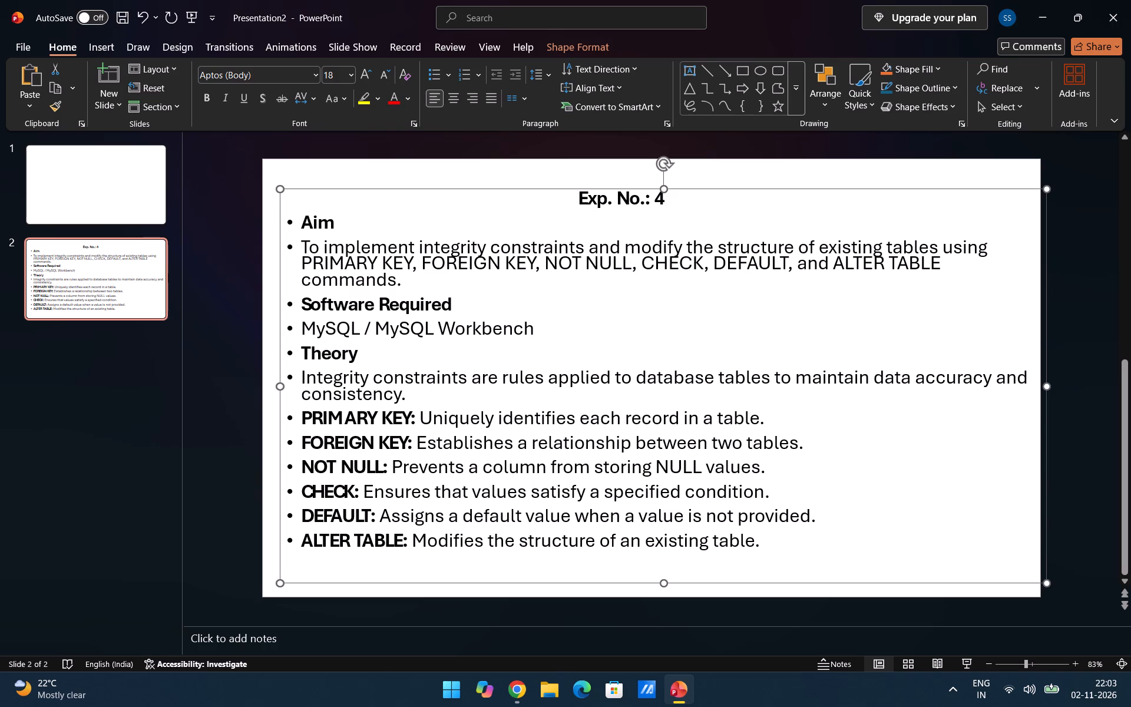
Set the font size of the "Aim" heading on slide 2 to 28.
left_click_drag(295, 220, 338, 220)
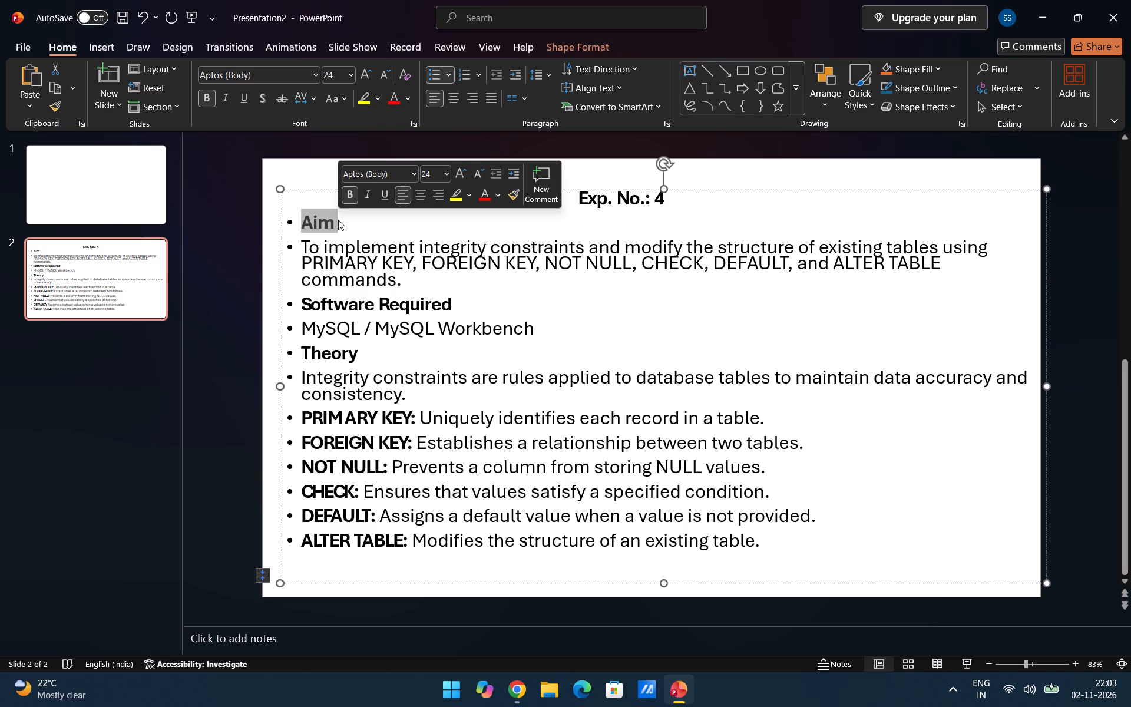
left_click(445, 176)
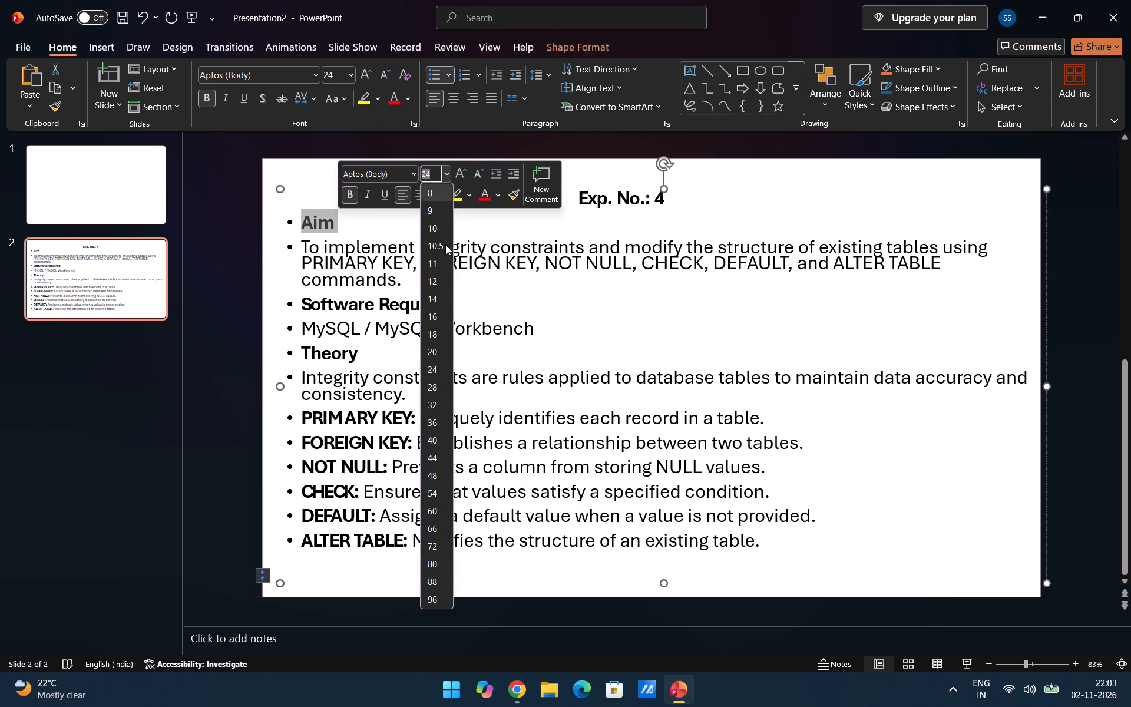
left_click(432, 395)
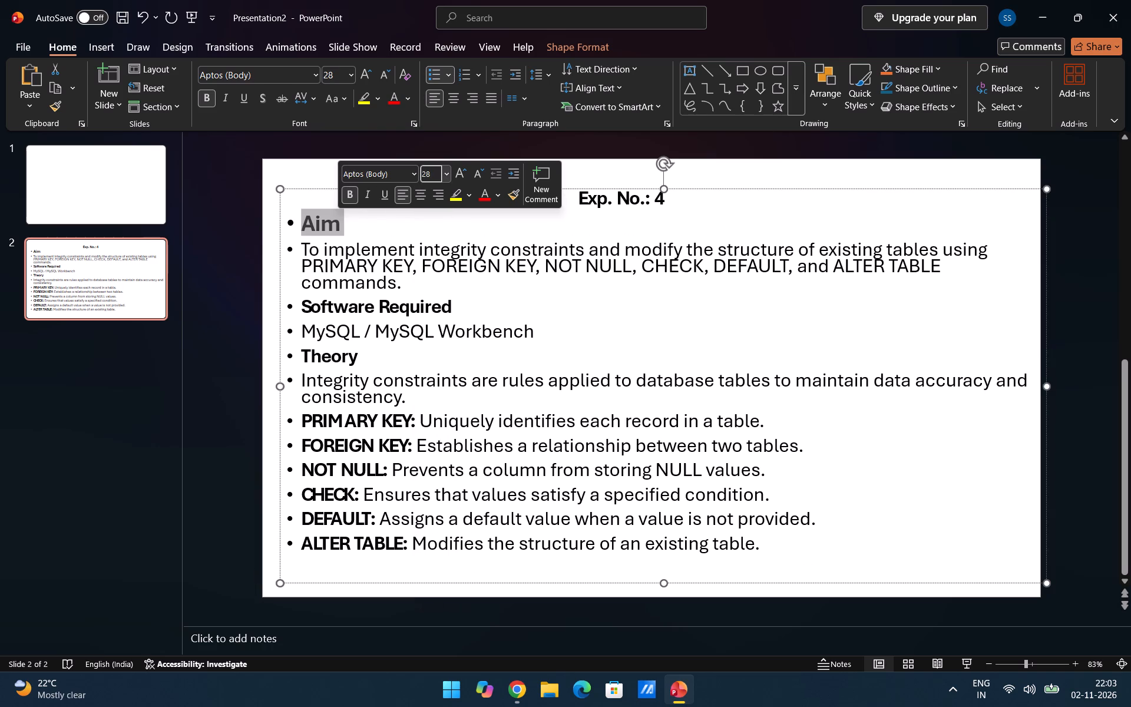
left_click(373, 221)
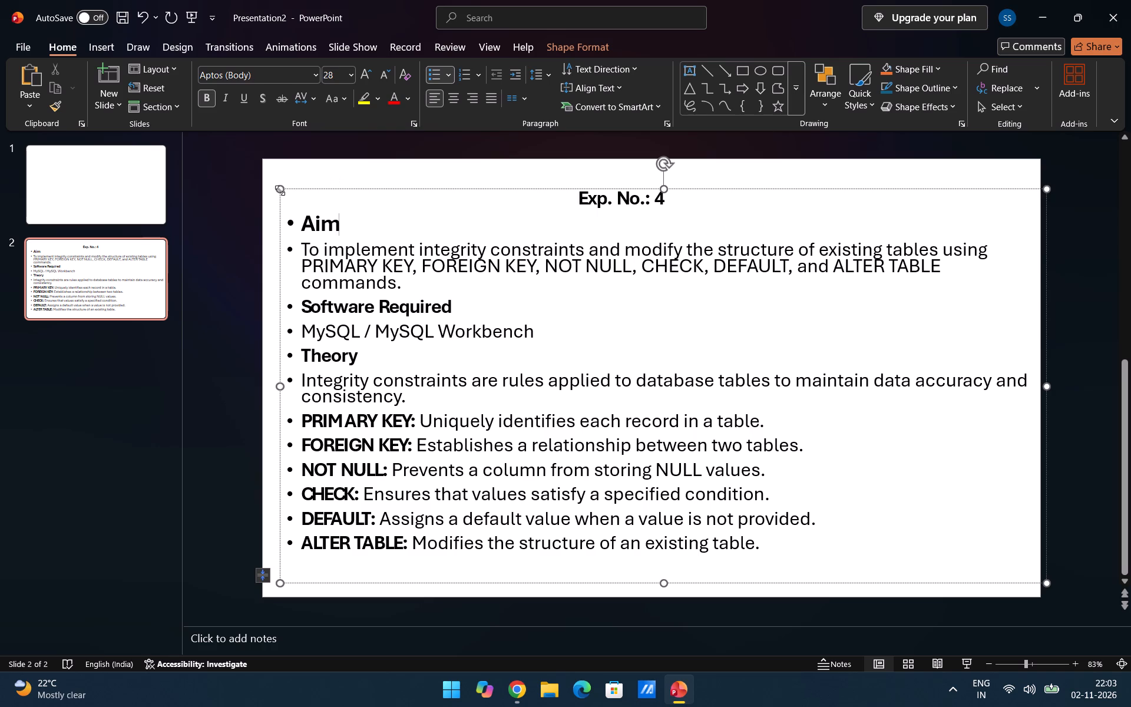
Extend slide 2's content placeholder from its upper-left corner up to the slide's top edge.
left_click_drag(280, 190, 276, 165)
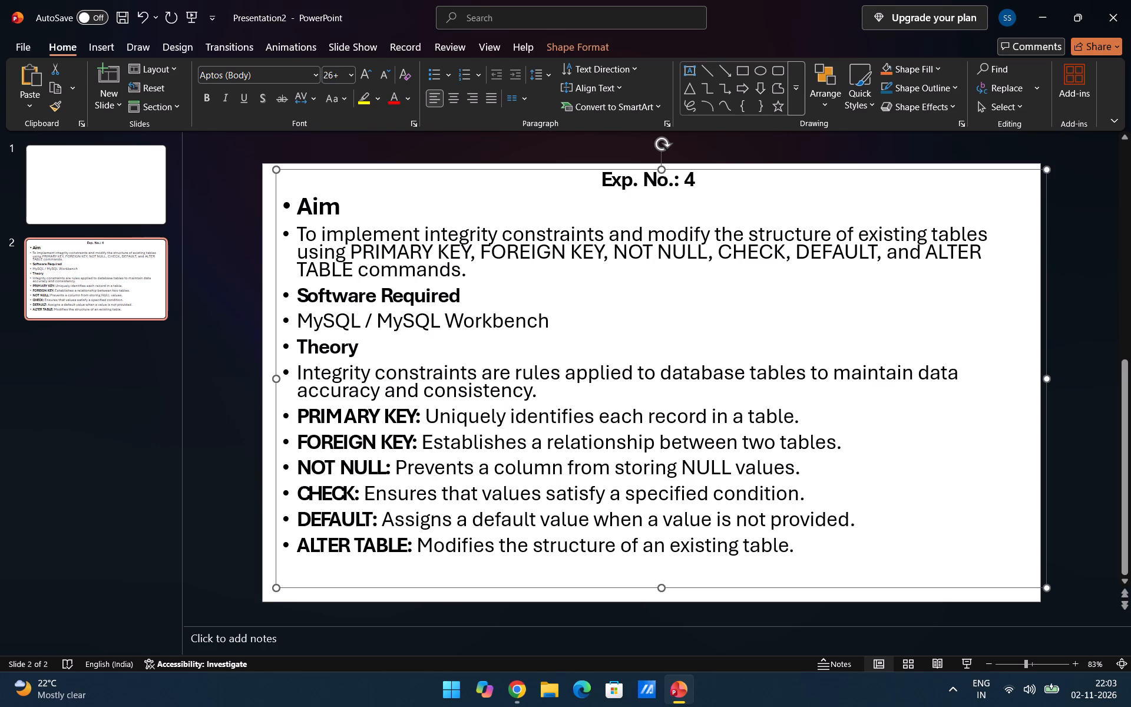
Set the font size of the "Exp. No.: 4" heading on slide 2 to 40.
left_click_drag(599, 180, 676, 191)
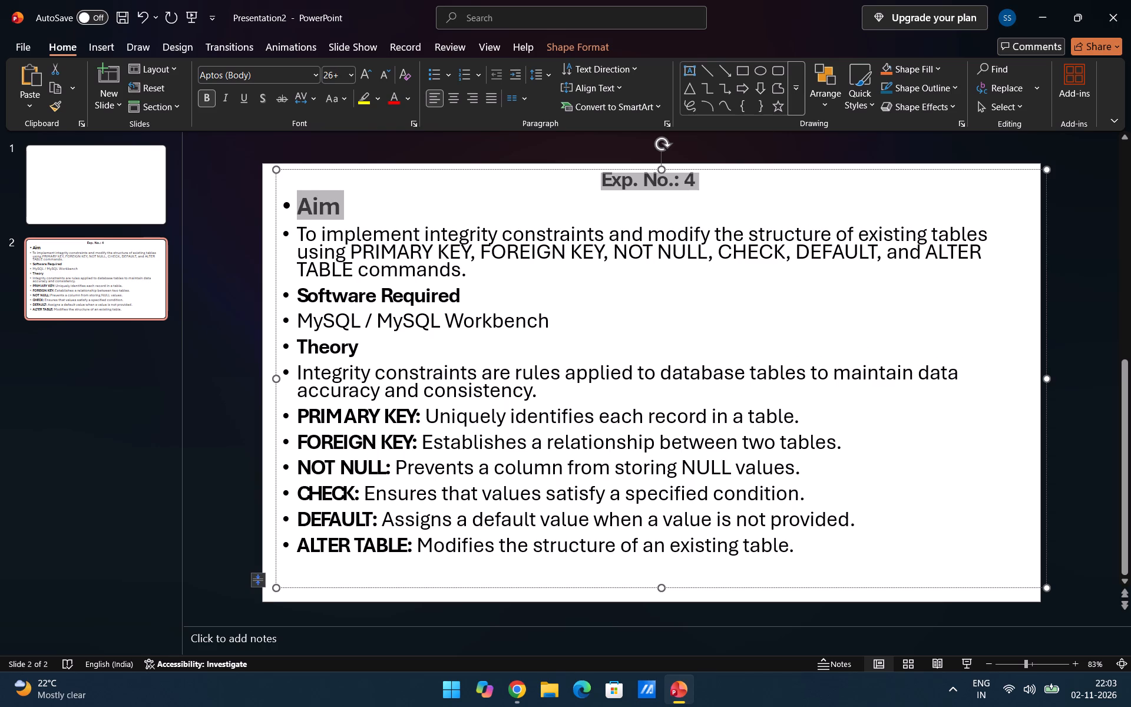
left_click_drag(676, 191, 703, 187)
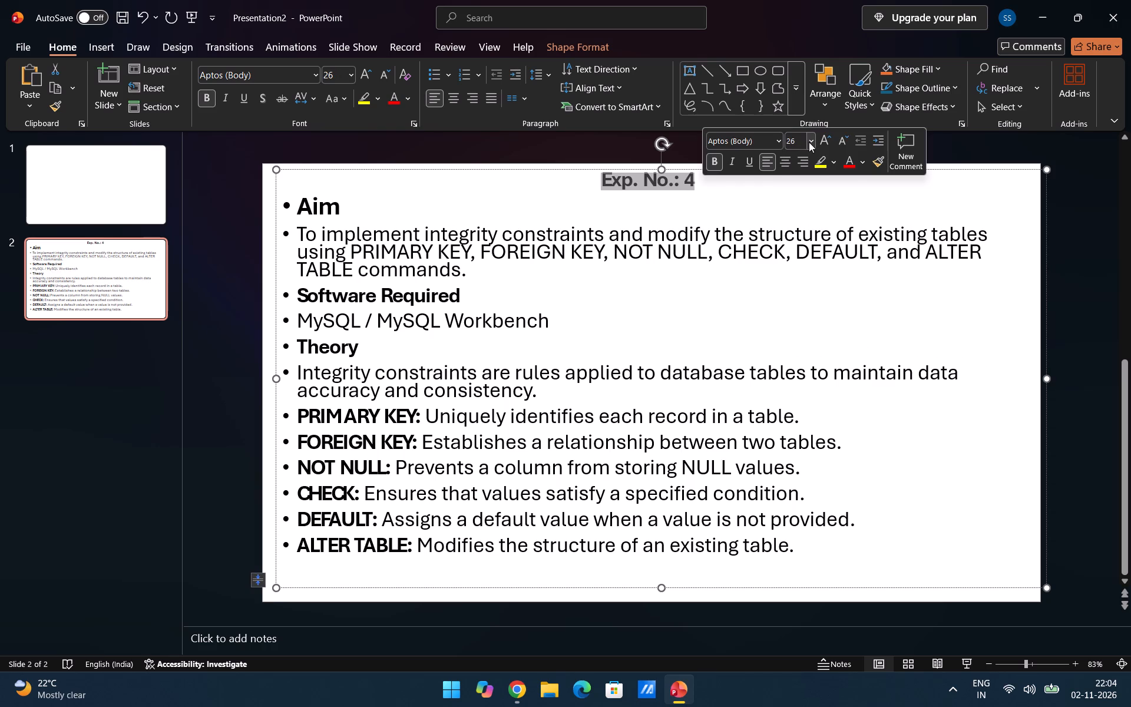
left_click(809, 142)
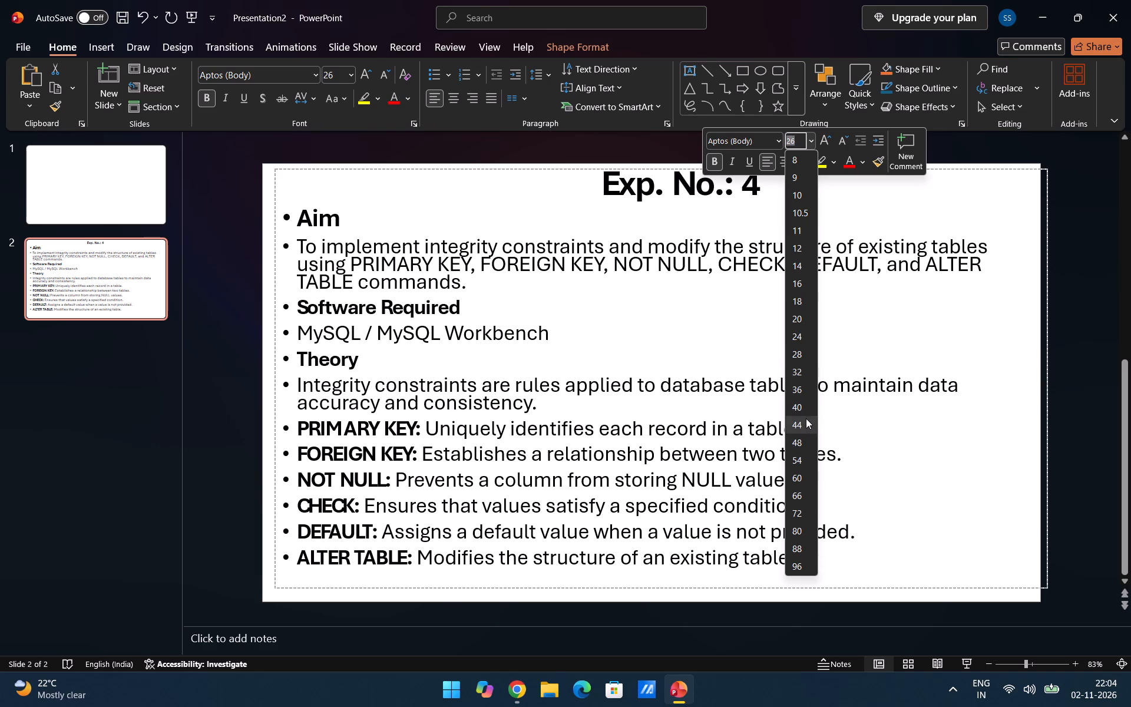
left_click(800, 408)
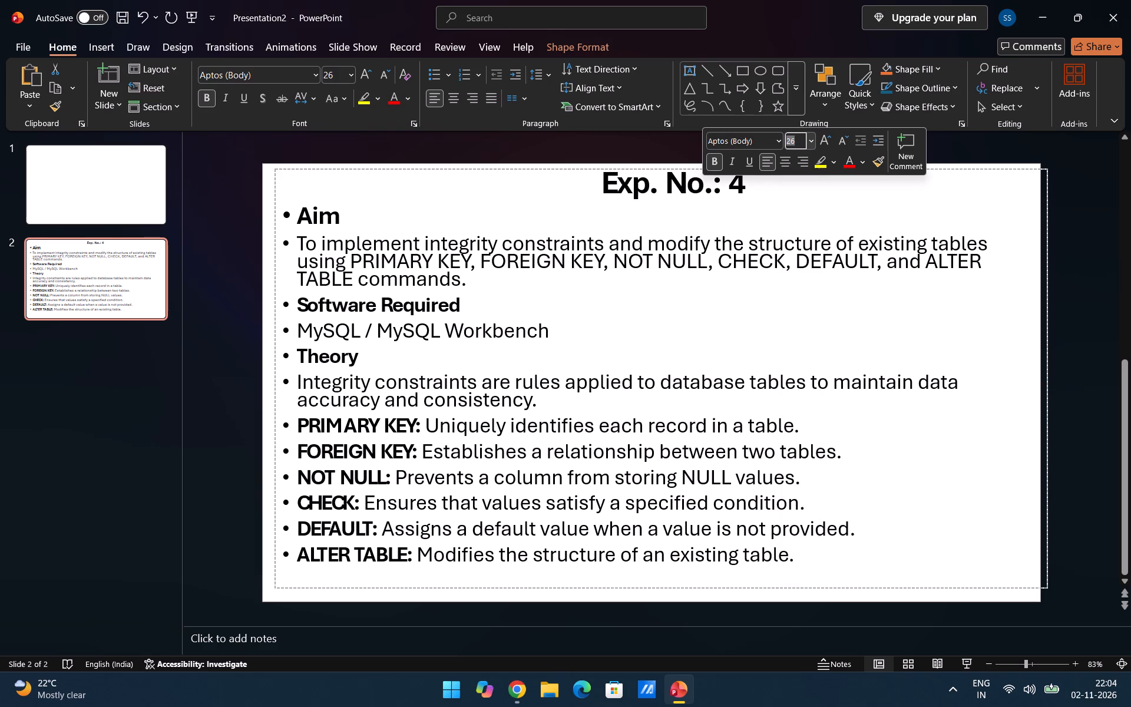
left_click(749, 190)
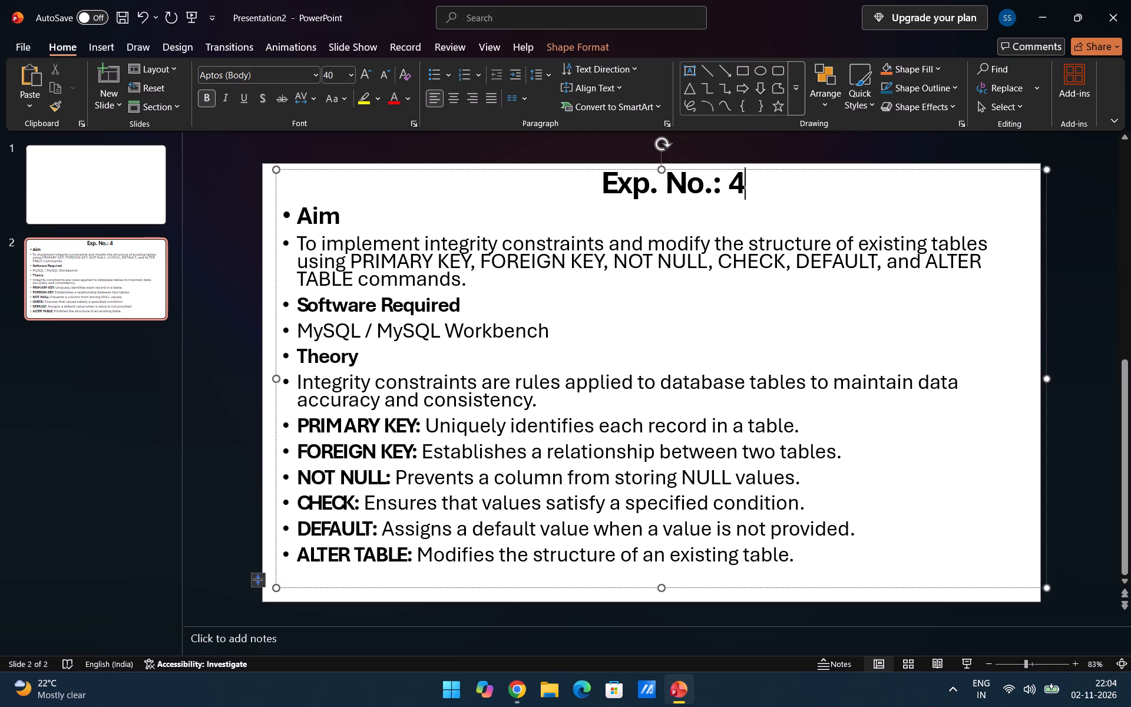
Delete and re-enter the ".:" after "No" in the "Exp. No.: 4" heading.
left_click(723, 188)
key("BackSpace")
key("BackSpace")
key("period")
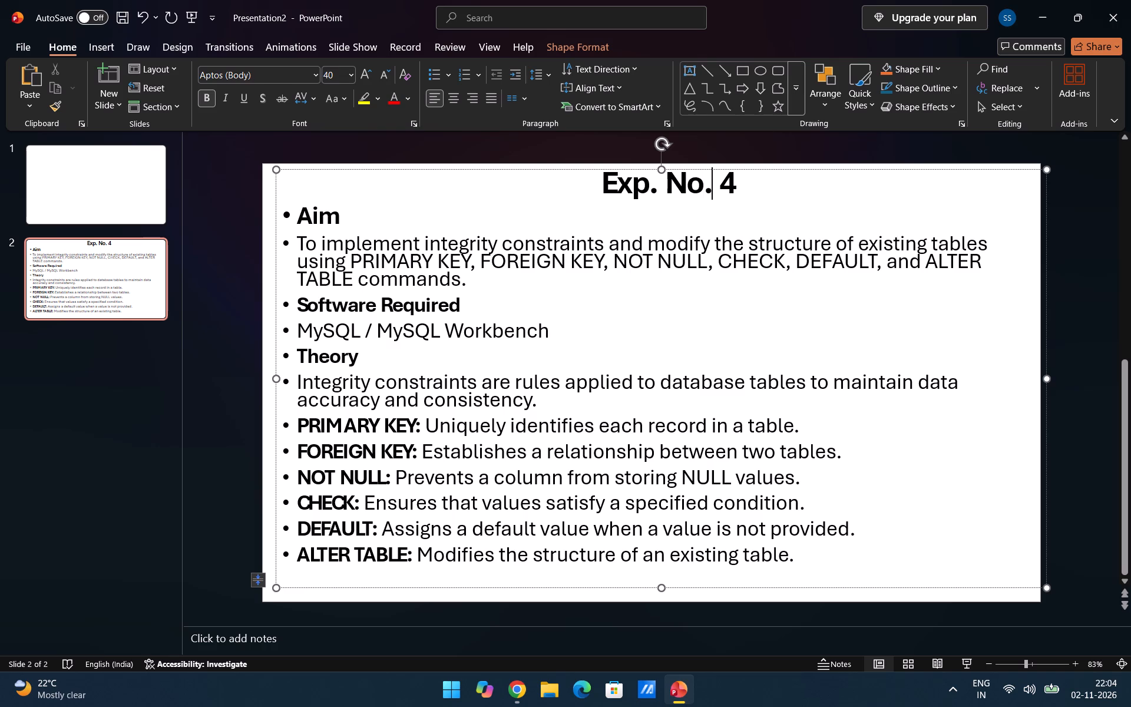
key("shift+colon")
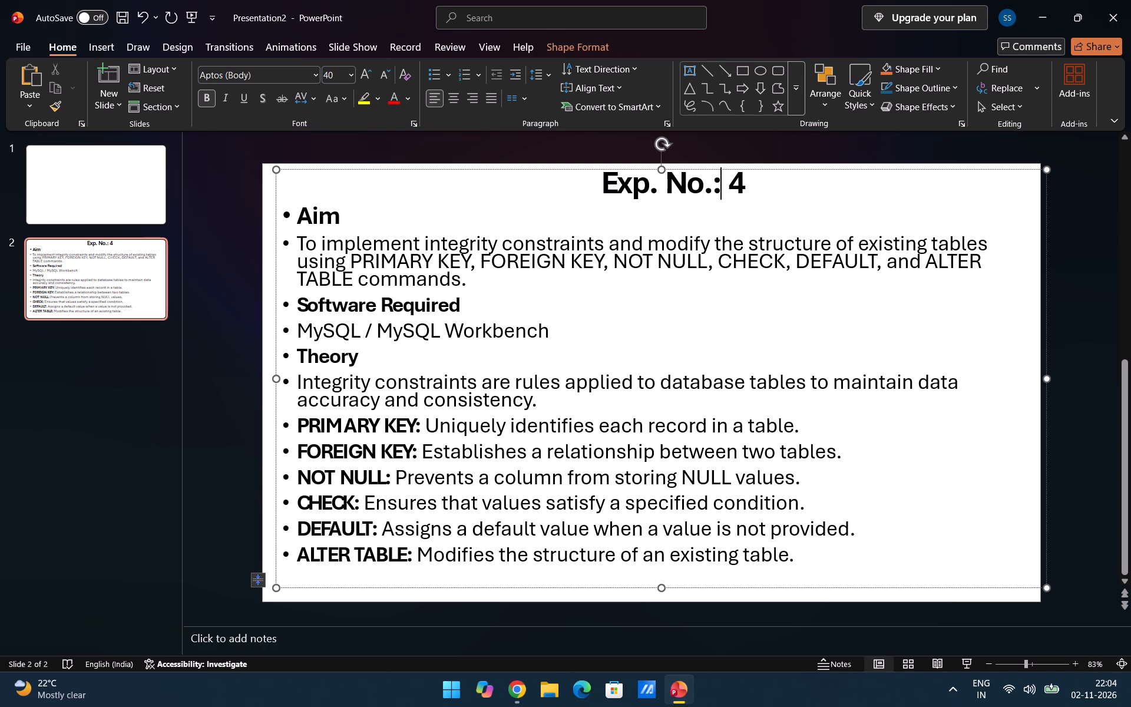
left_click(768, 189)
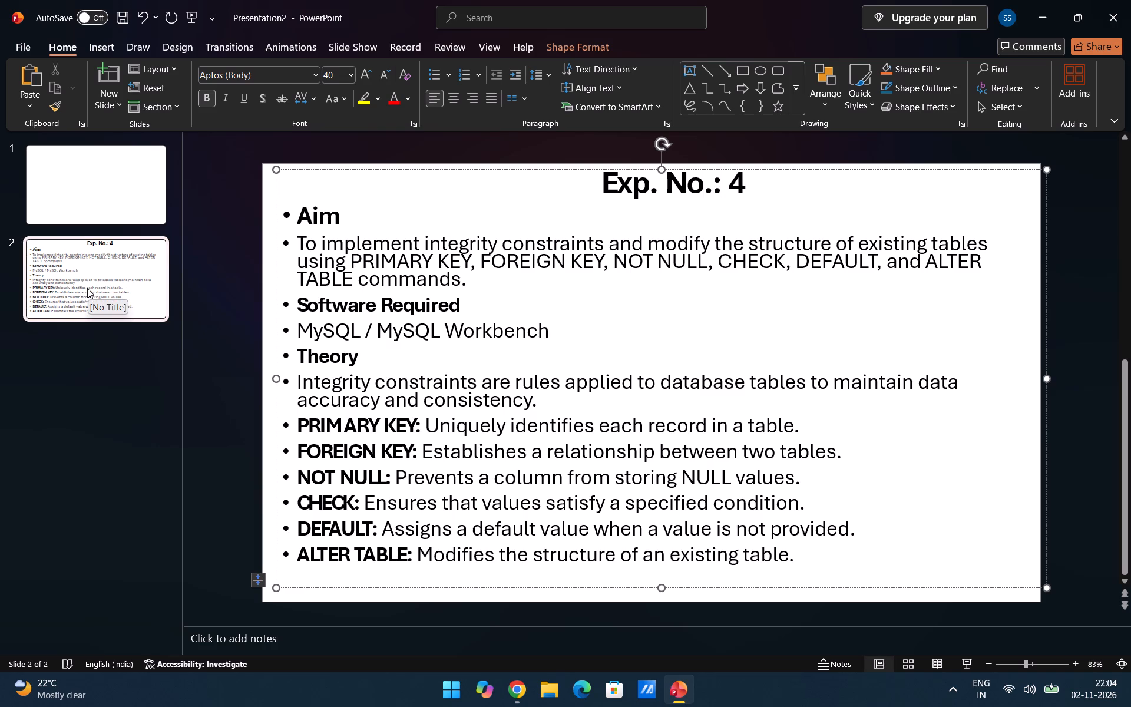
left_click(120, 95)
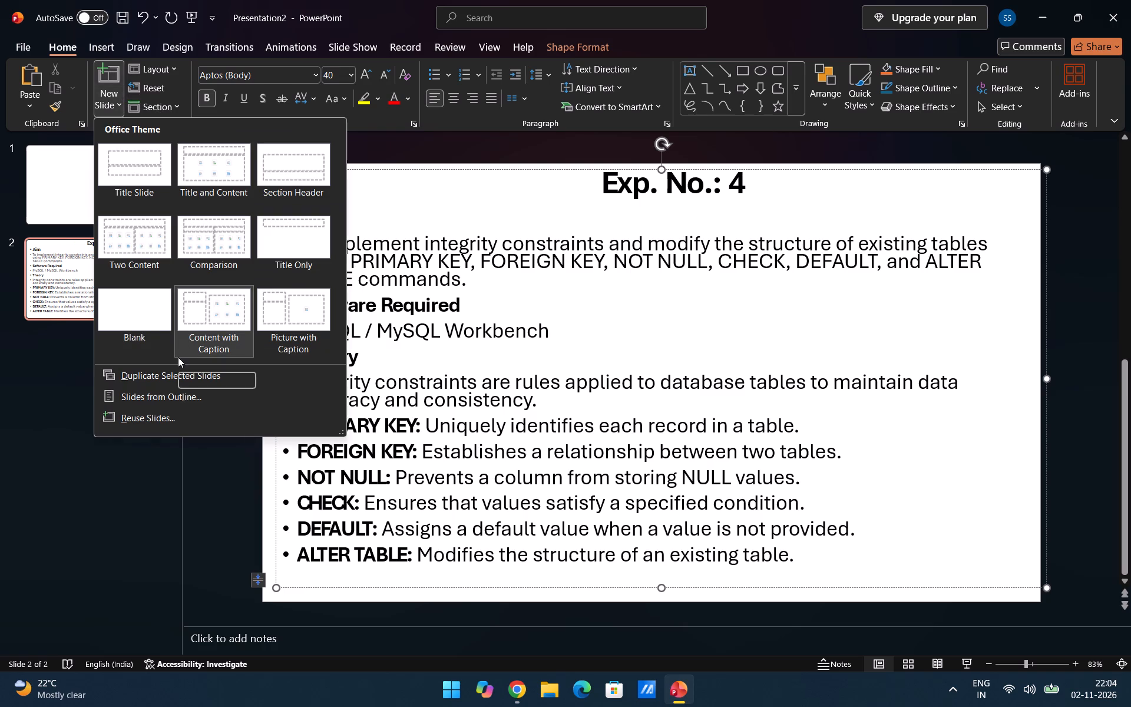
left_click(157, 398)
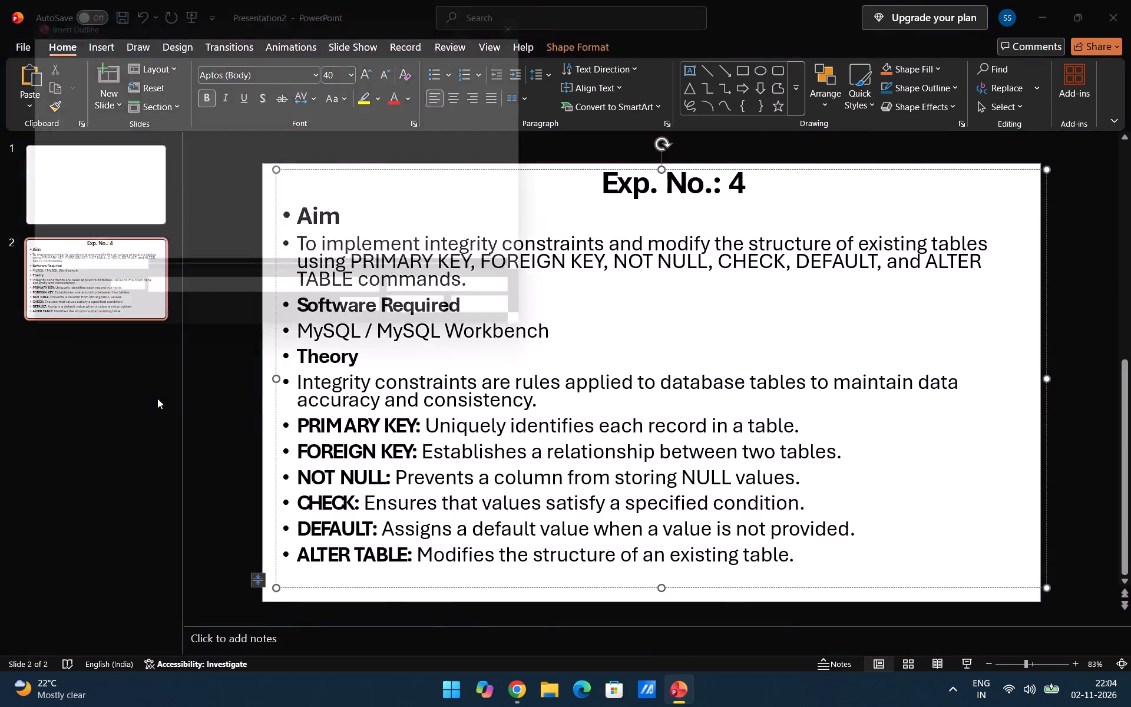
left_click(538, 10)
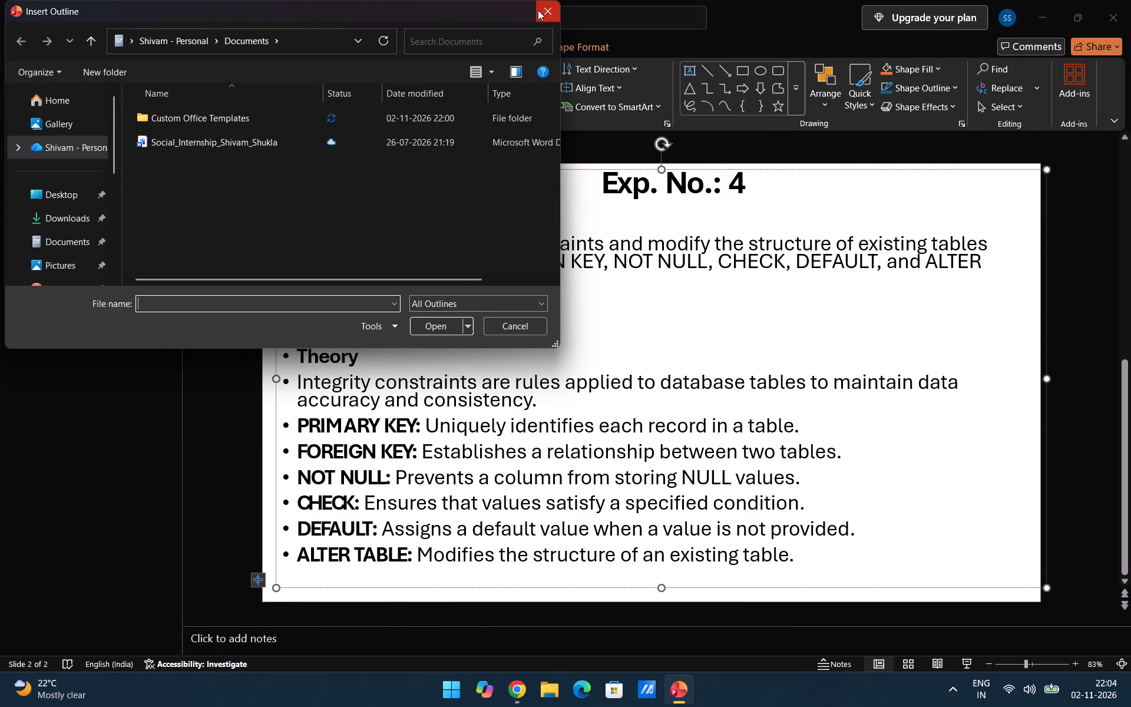
Cut the empty title slide, slide 1, from the presentation.
left_click(108, 174)
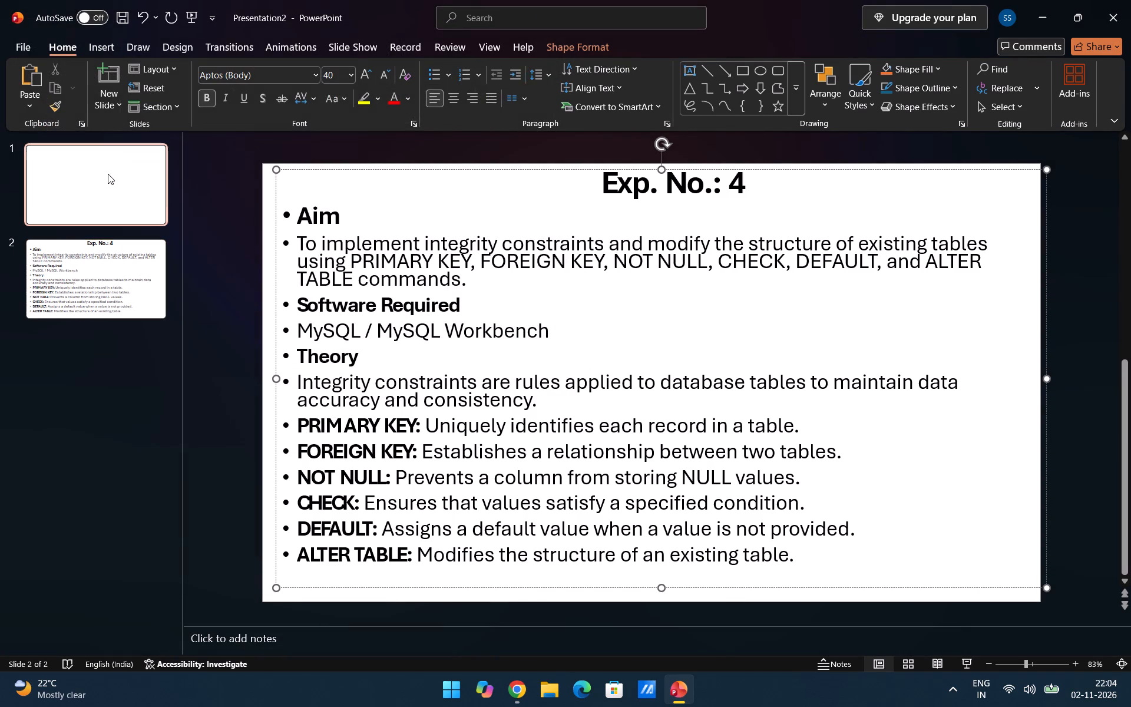
left_click(108, 174)
right_click(108, 174)
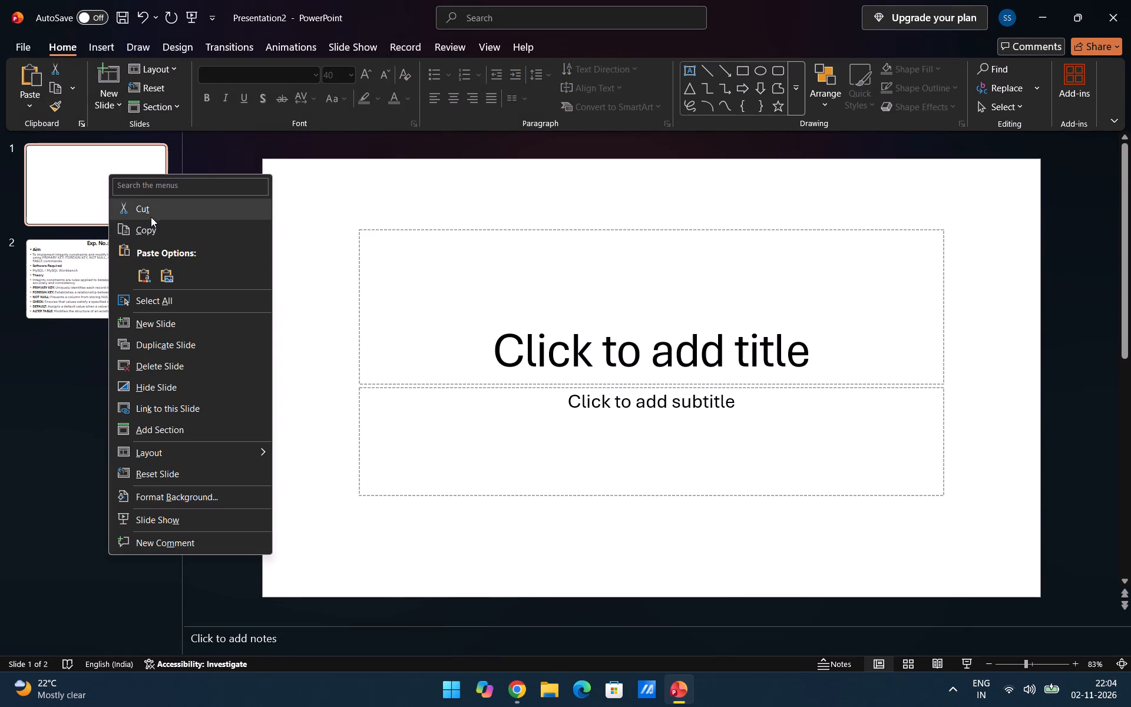
left_click(153, 213)
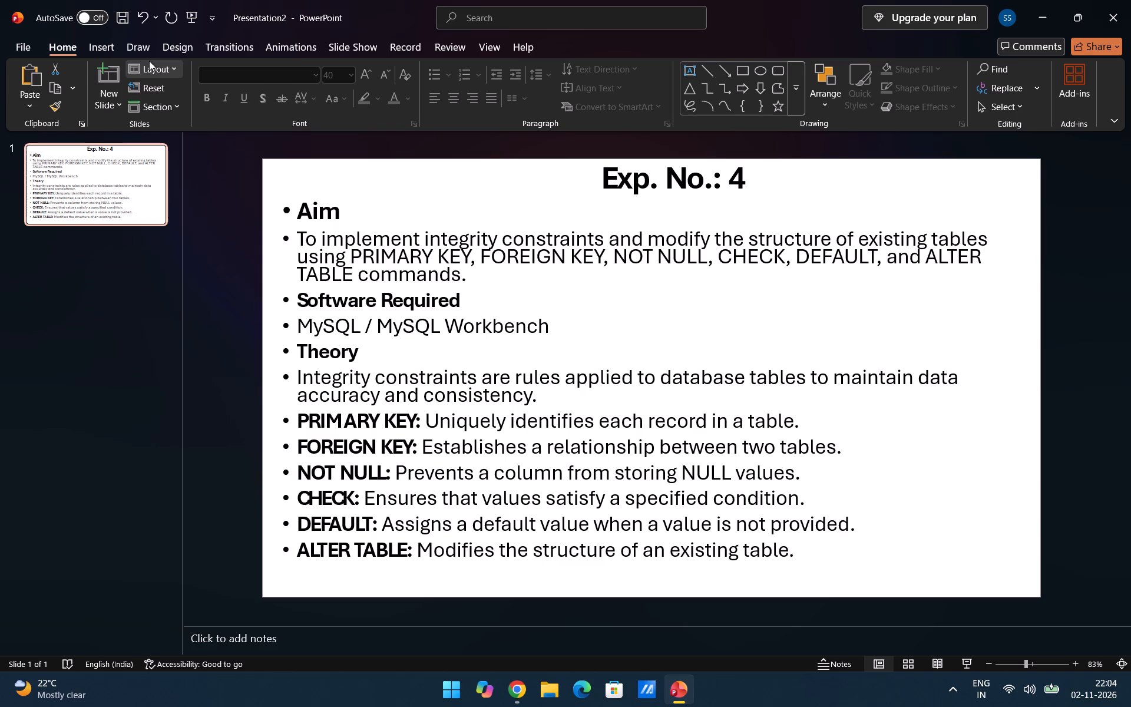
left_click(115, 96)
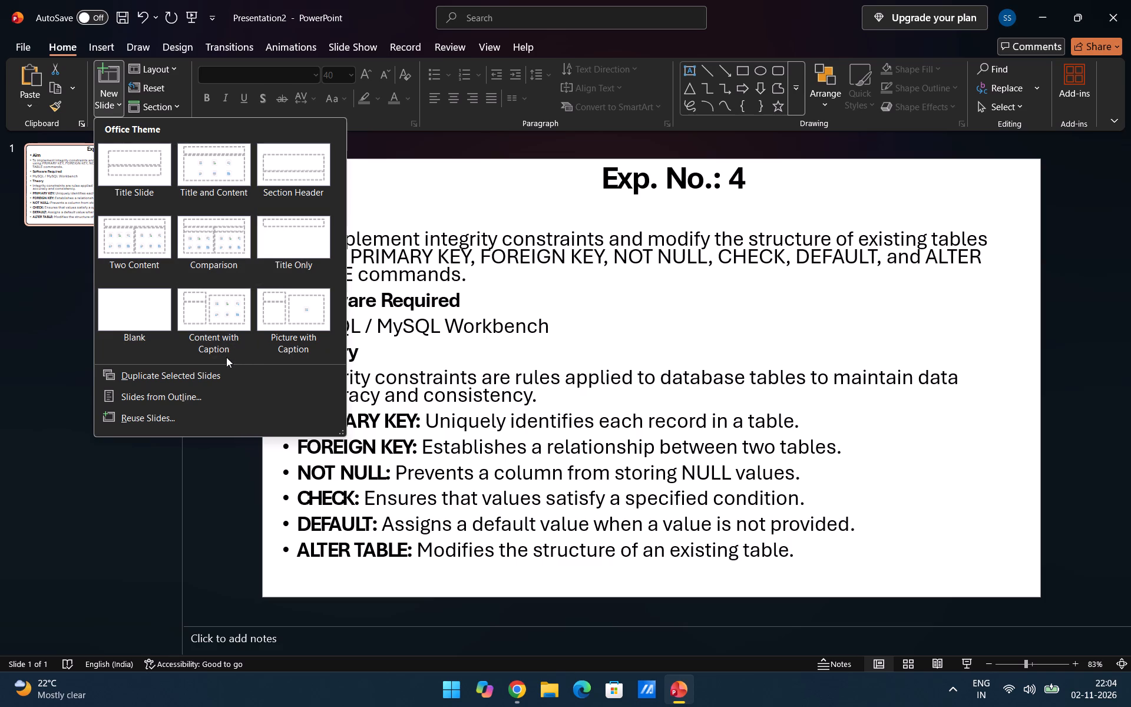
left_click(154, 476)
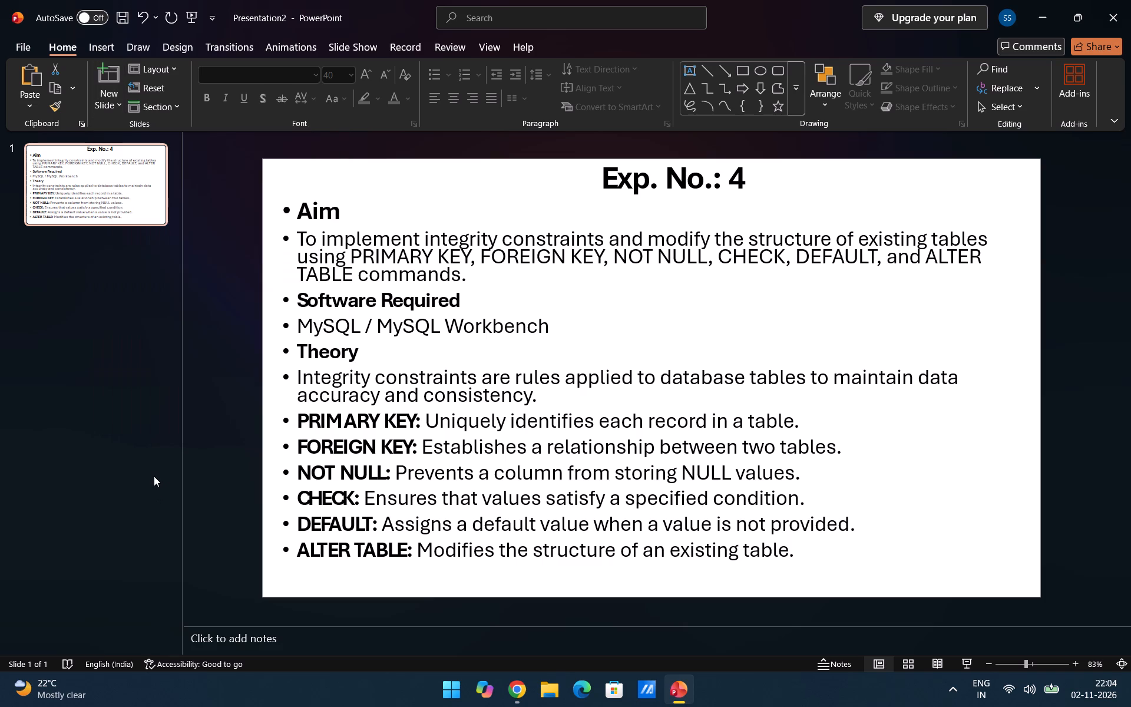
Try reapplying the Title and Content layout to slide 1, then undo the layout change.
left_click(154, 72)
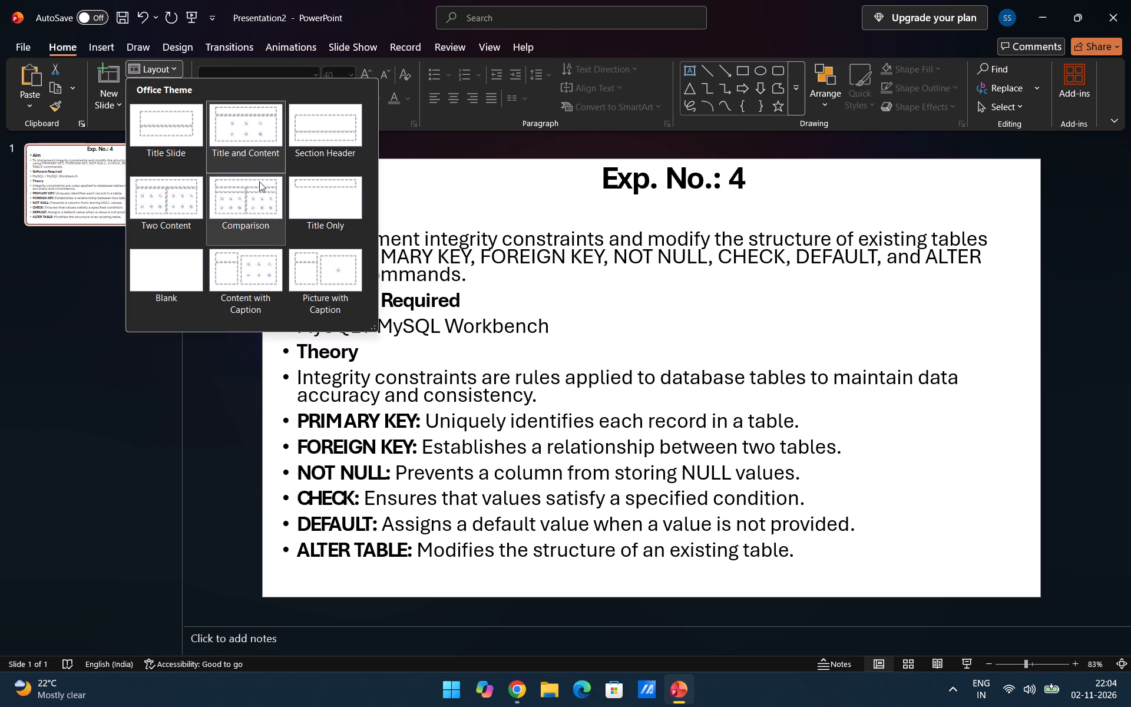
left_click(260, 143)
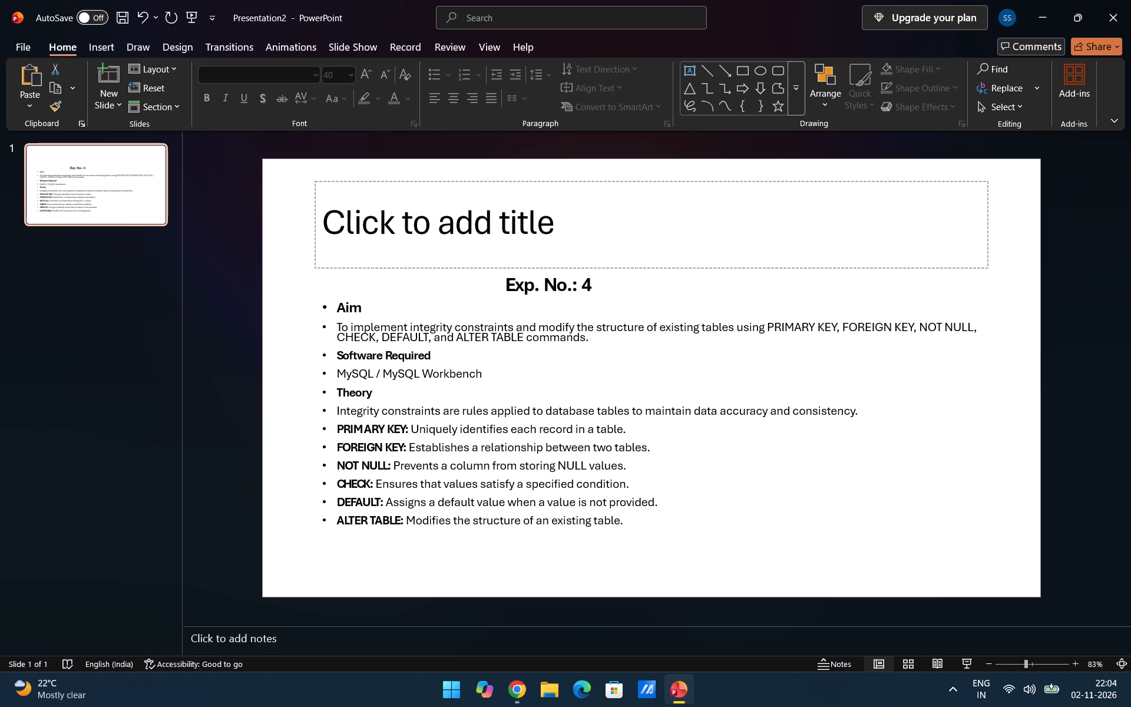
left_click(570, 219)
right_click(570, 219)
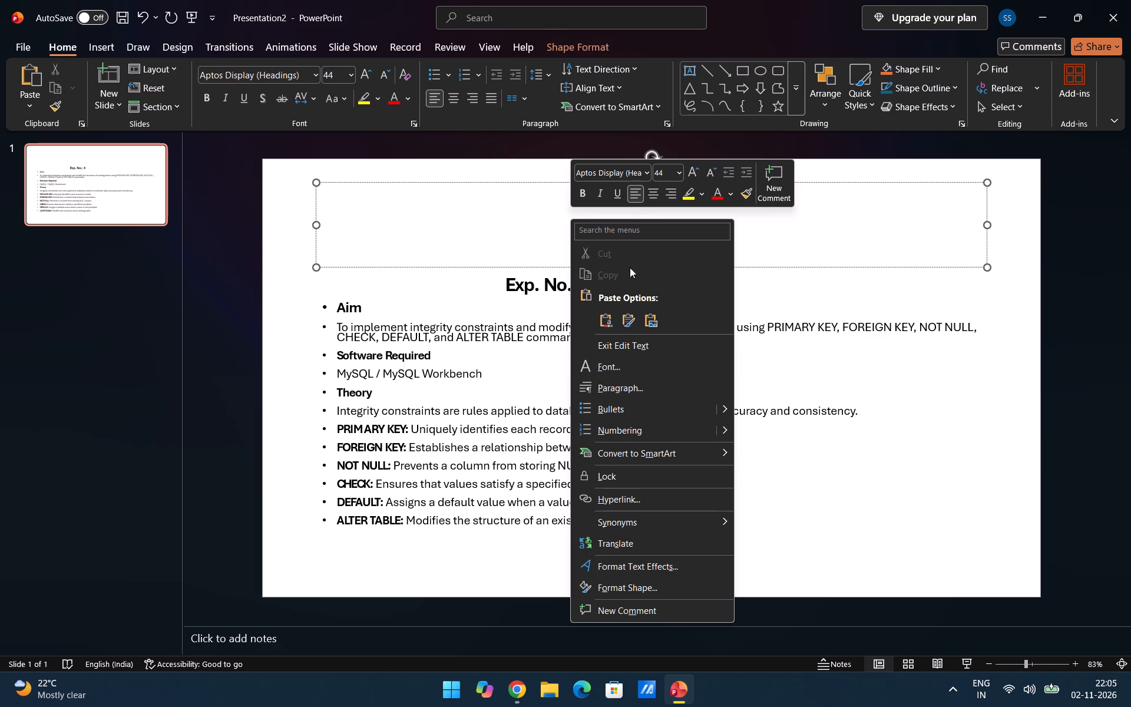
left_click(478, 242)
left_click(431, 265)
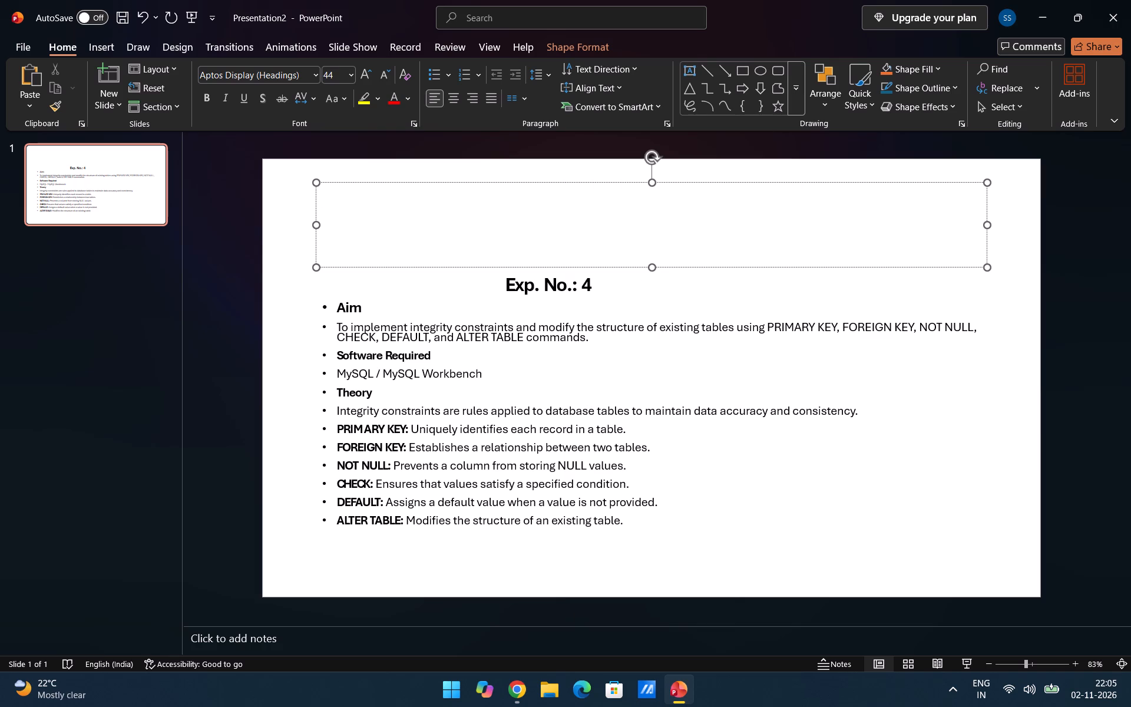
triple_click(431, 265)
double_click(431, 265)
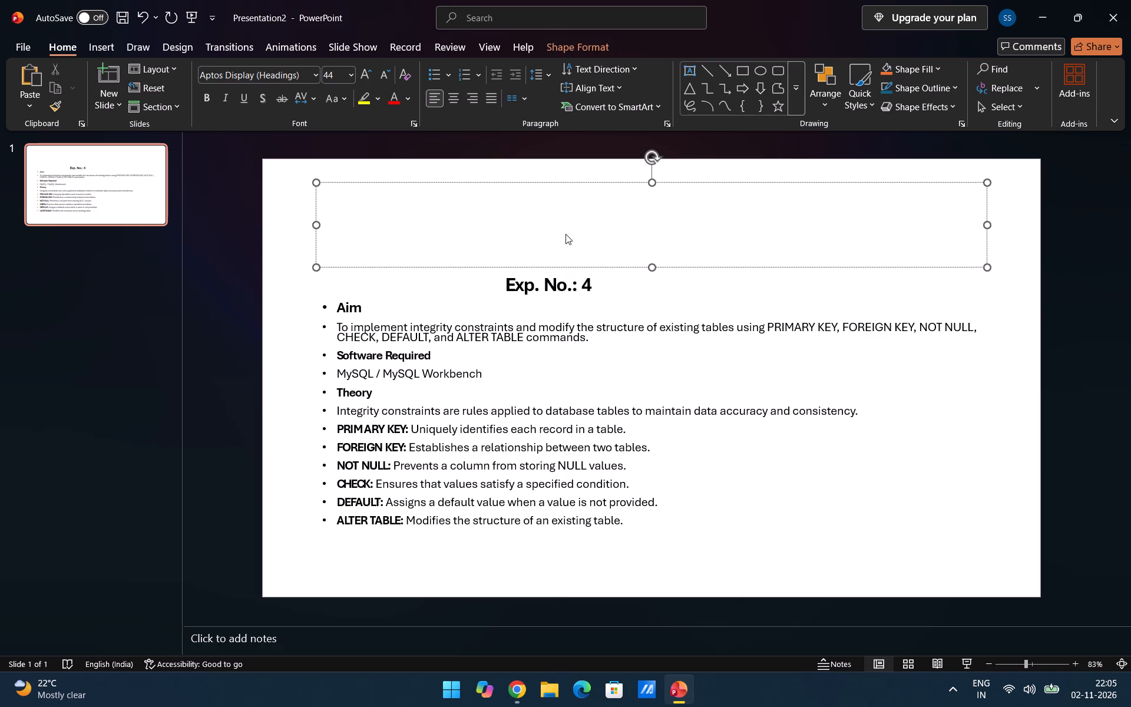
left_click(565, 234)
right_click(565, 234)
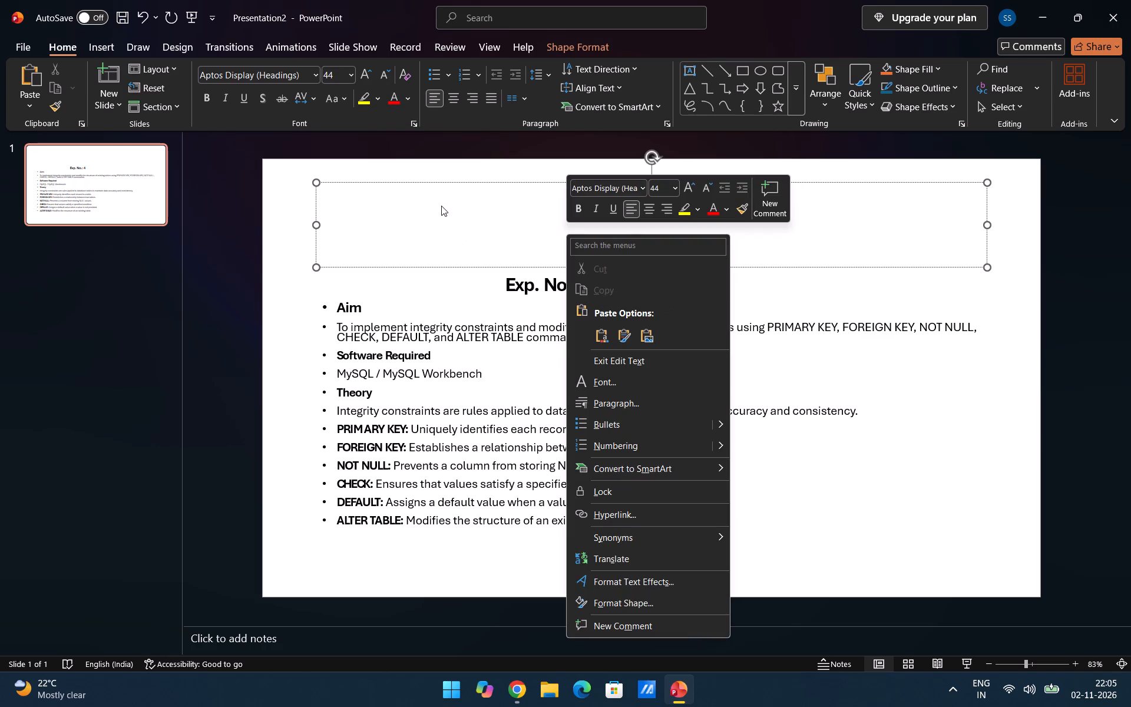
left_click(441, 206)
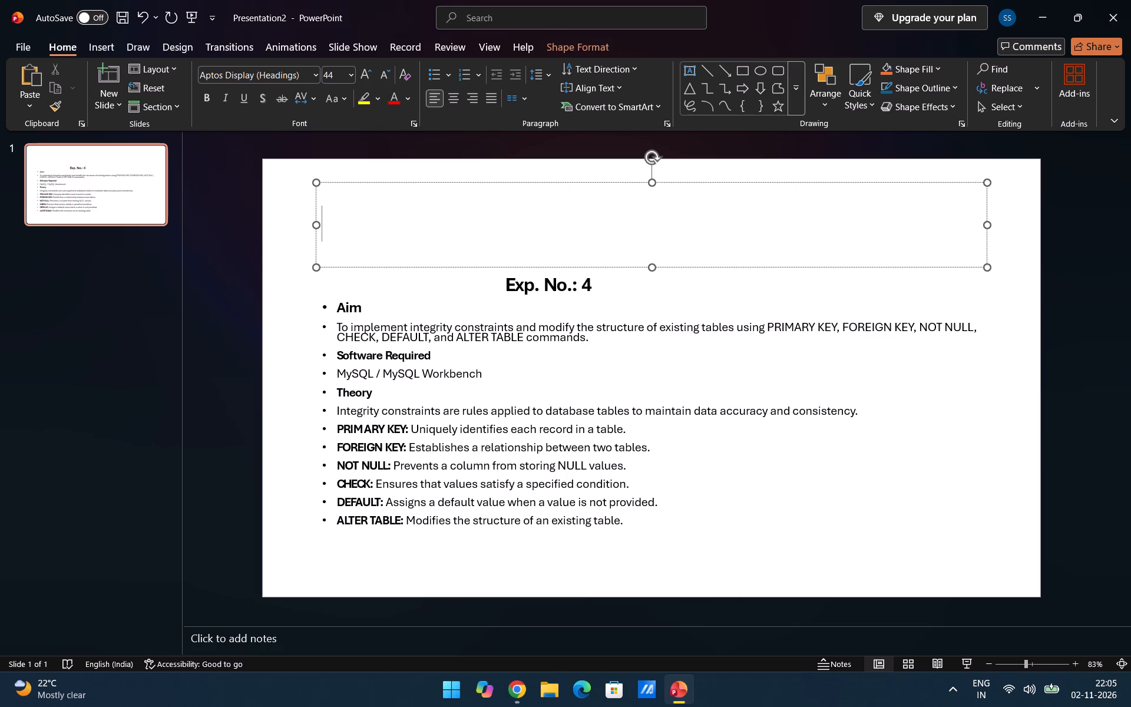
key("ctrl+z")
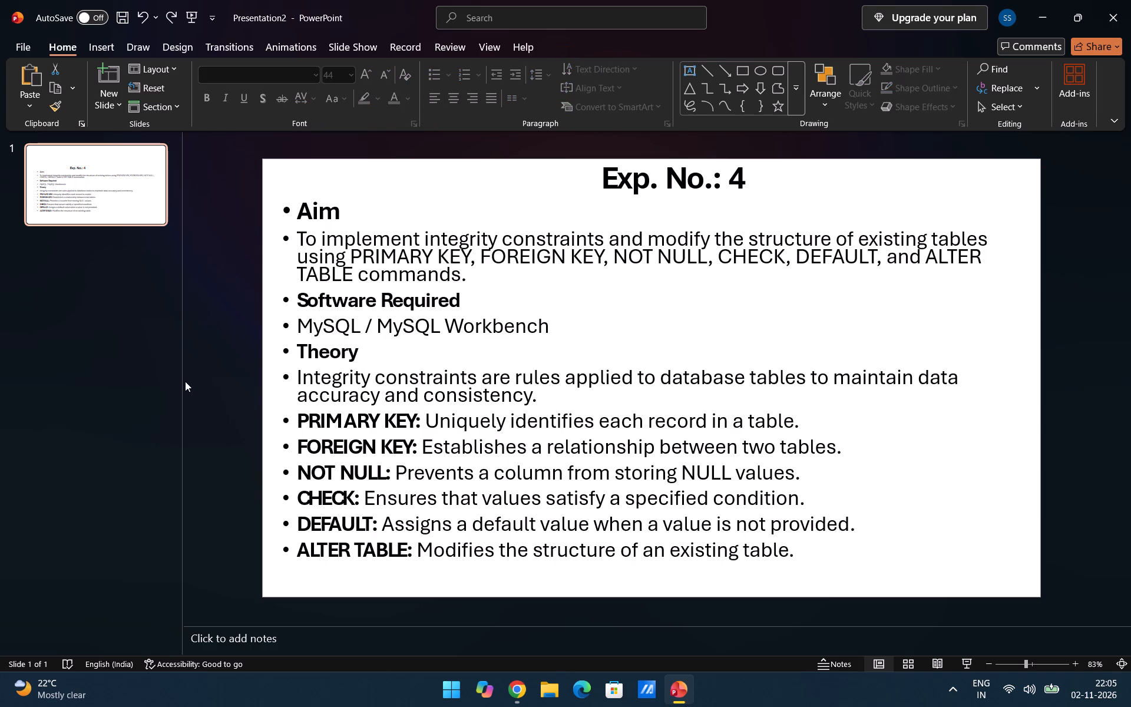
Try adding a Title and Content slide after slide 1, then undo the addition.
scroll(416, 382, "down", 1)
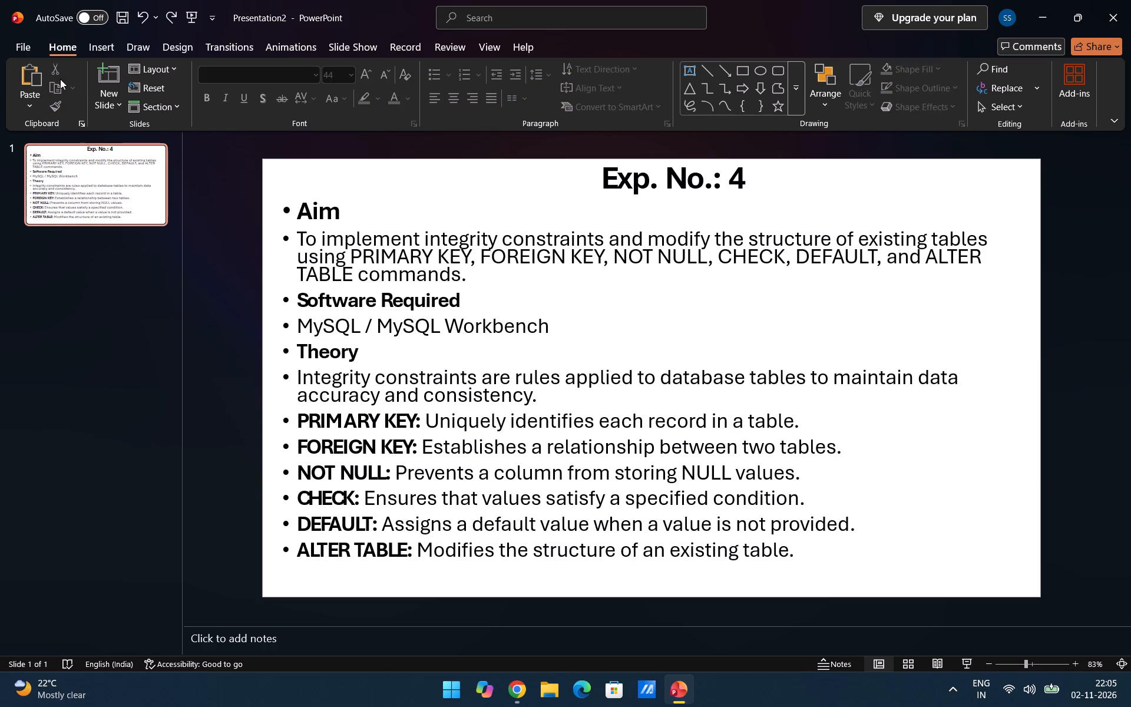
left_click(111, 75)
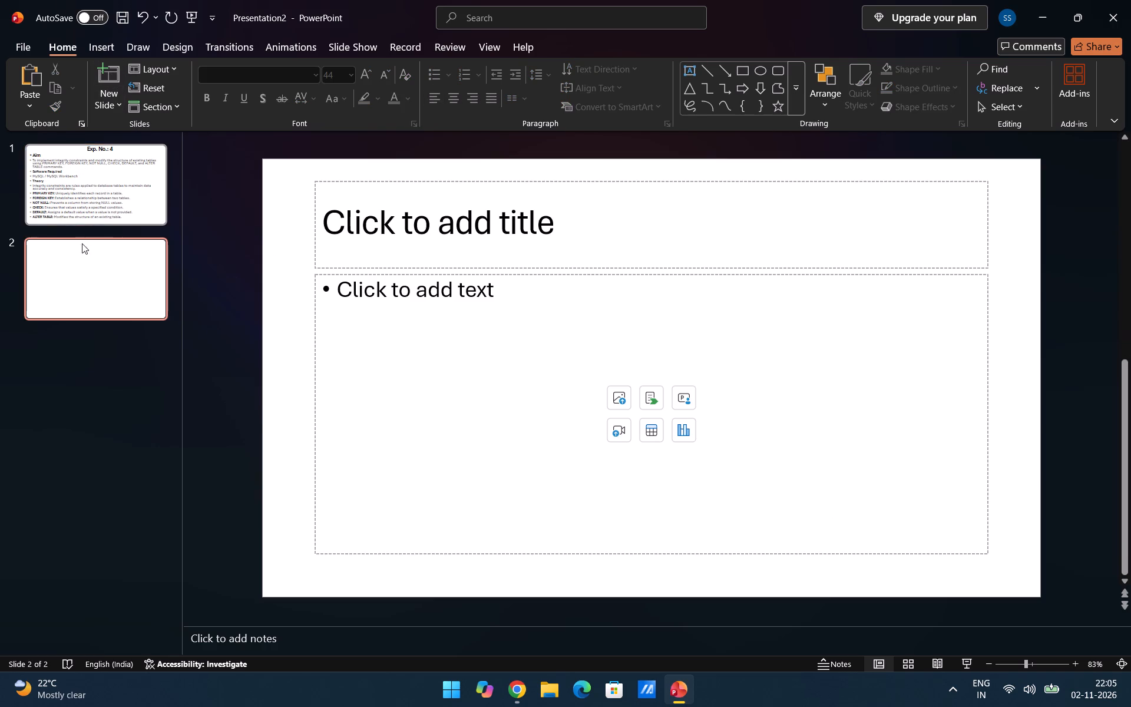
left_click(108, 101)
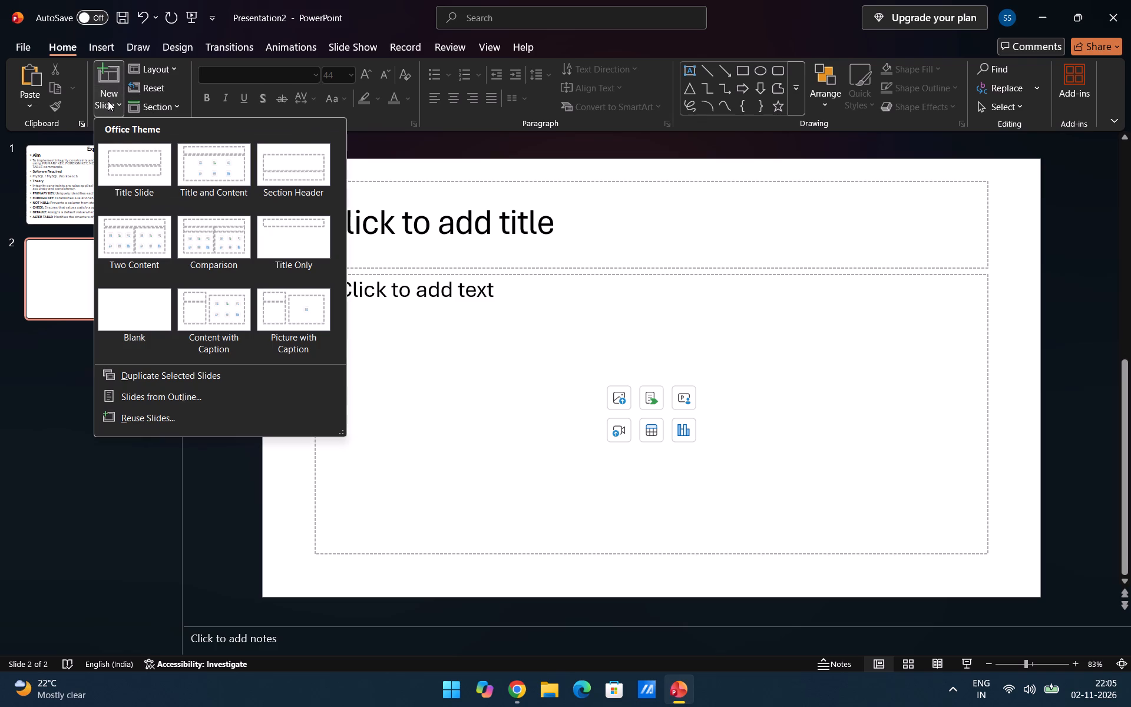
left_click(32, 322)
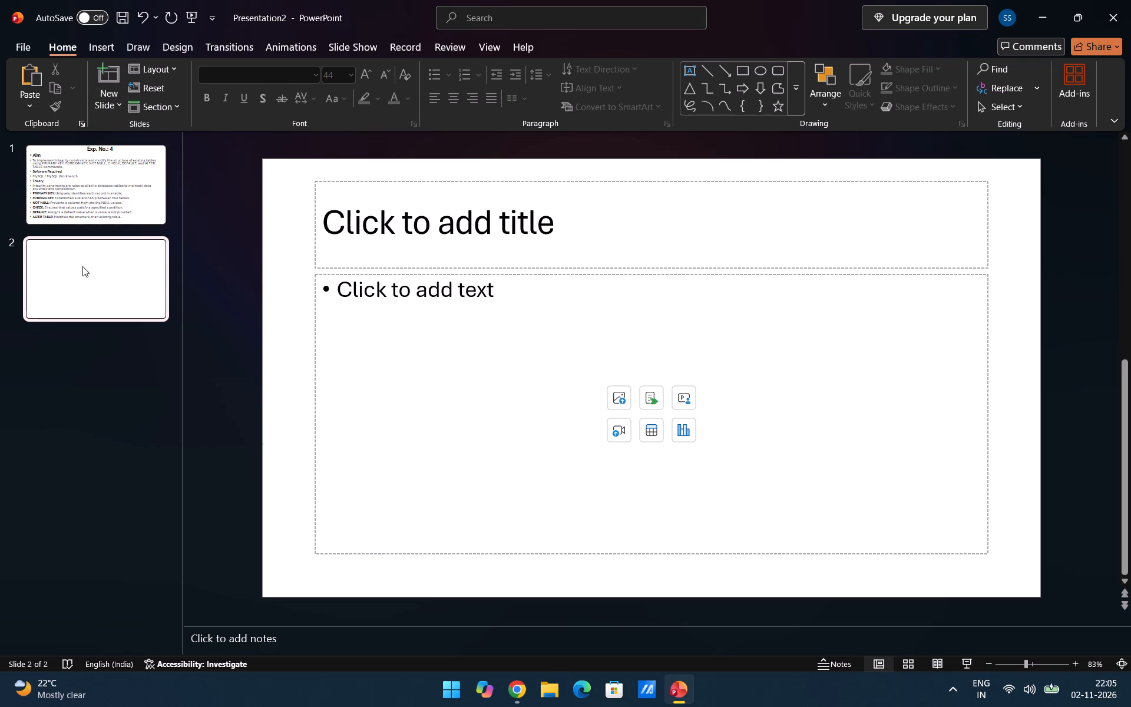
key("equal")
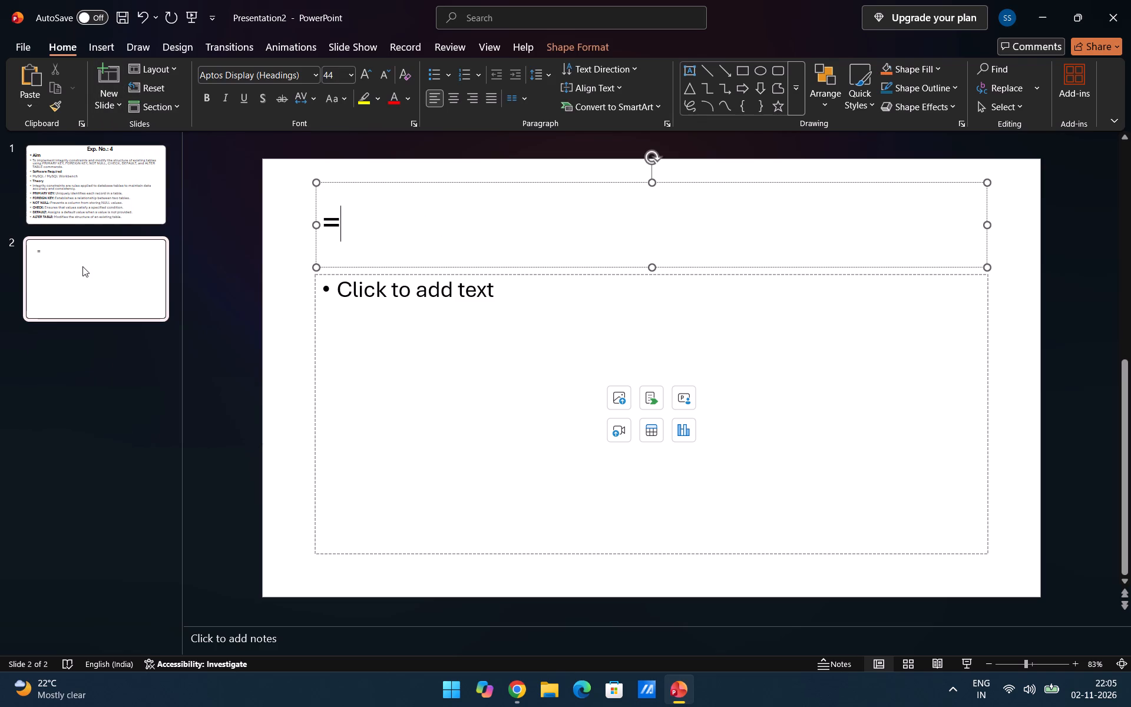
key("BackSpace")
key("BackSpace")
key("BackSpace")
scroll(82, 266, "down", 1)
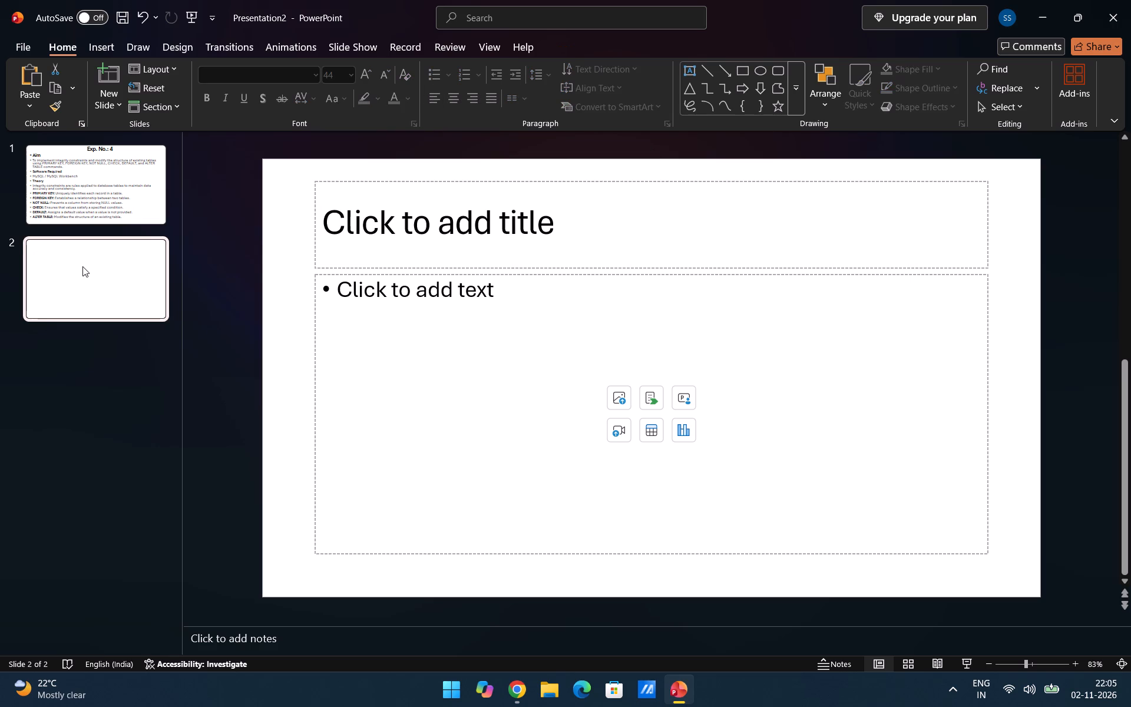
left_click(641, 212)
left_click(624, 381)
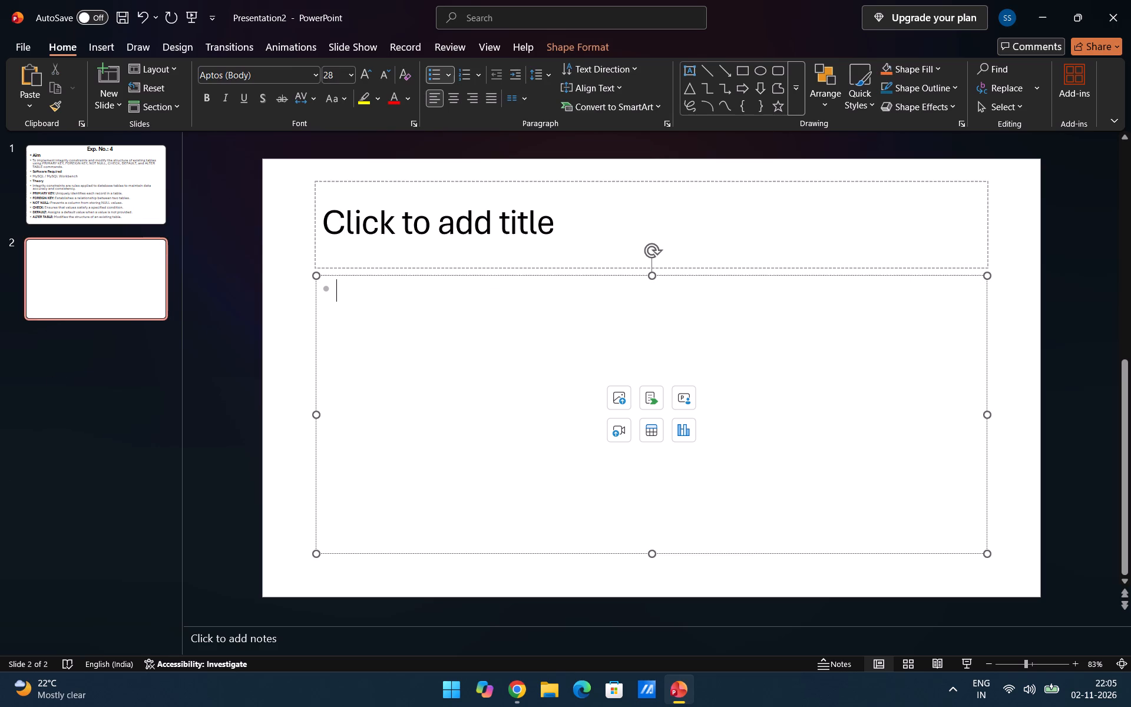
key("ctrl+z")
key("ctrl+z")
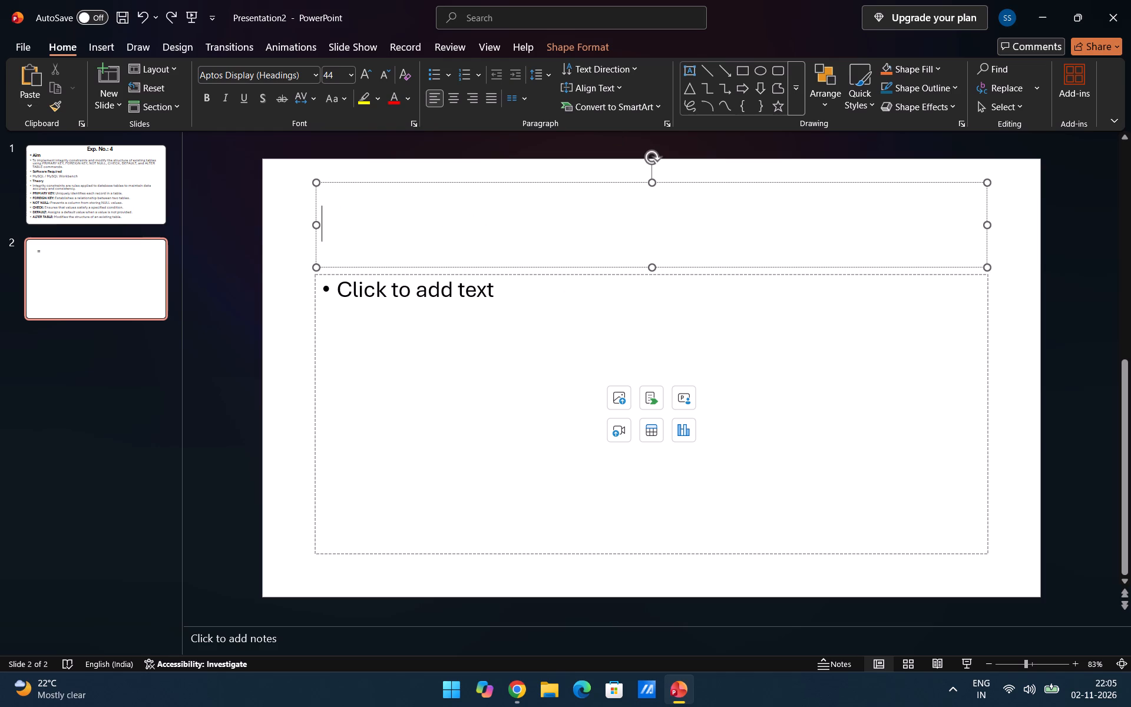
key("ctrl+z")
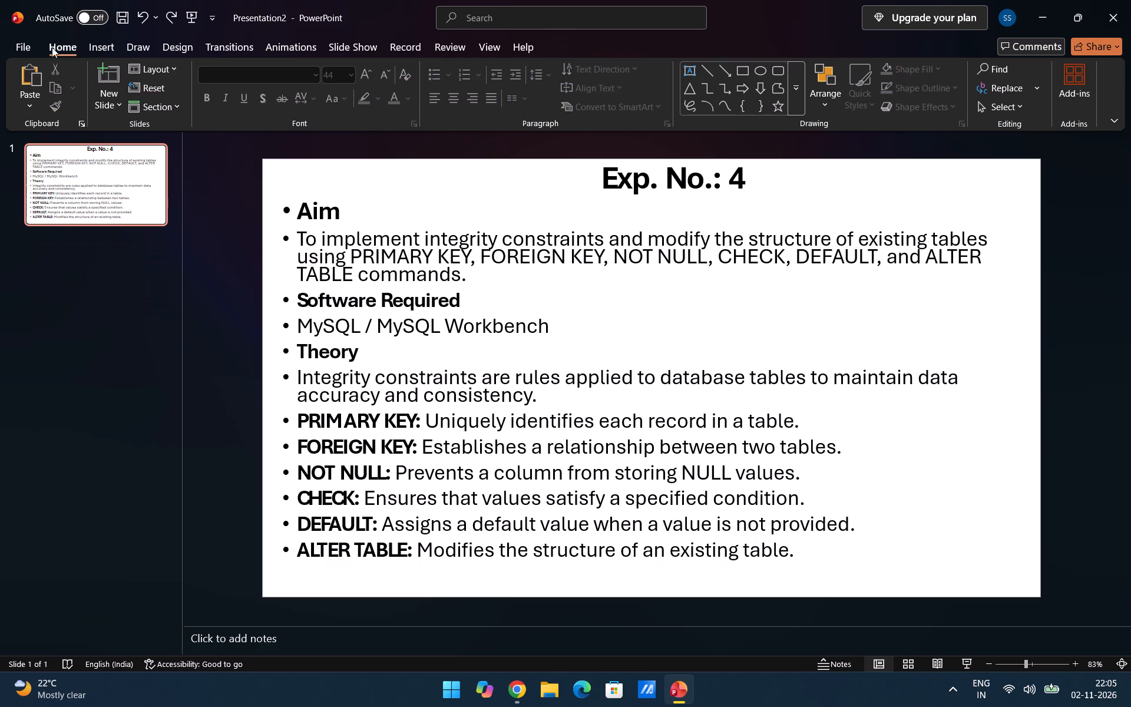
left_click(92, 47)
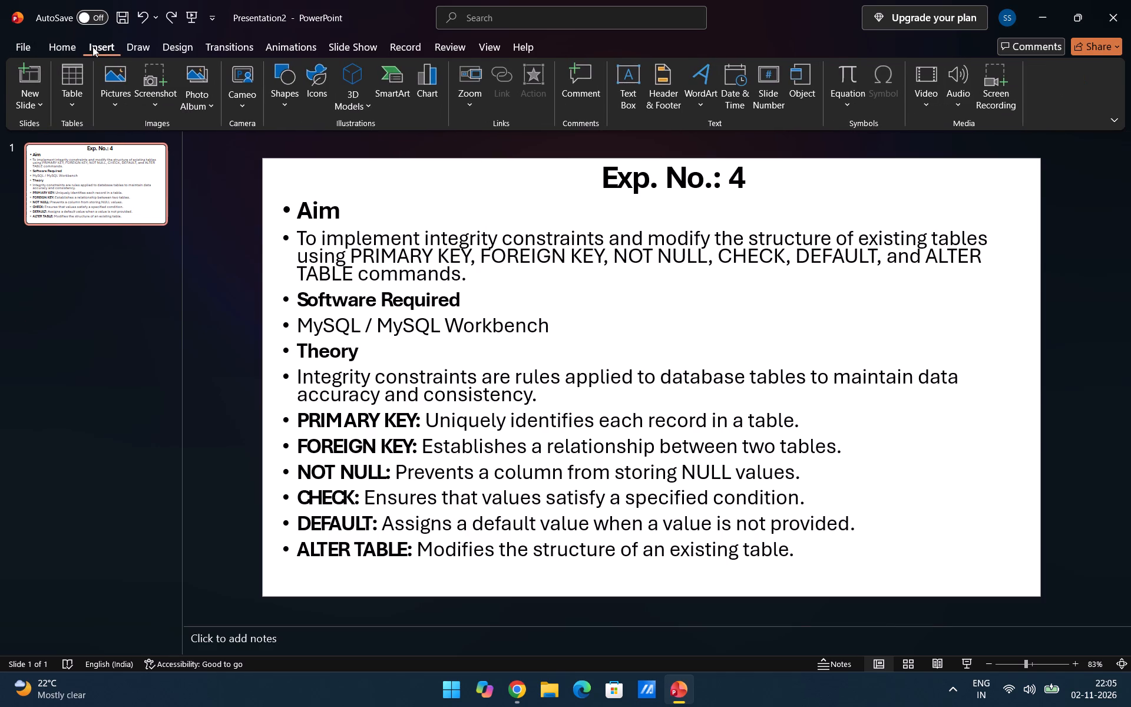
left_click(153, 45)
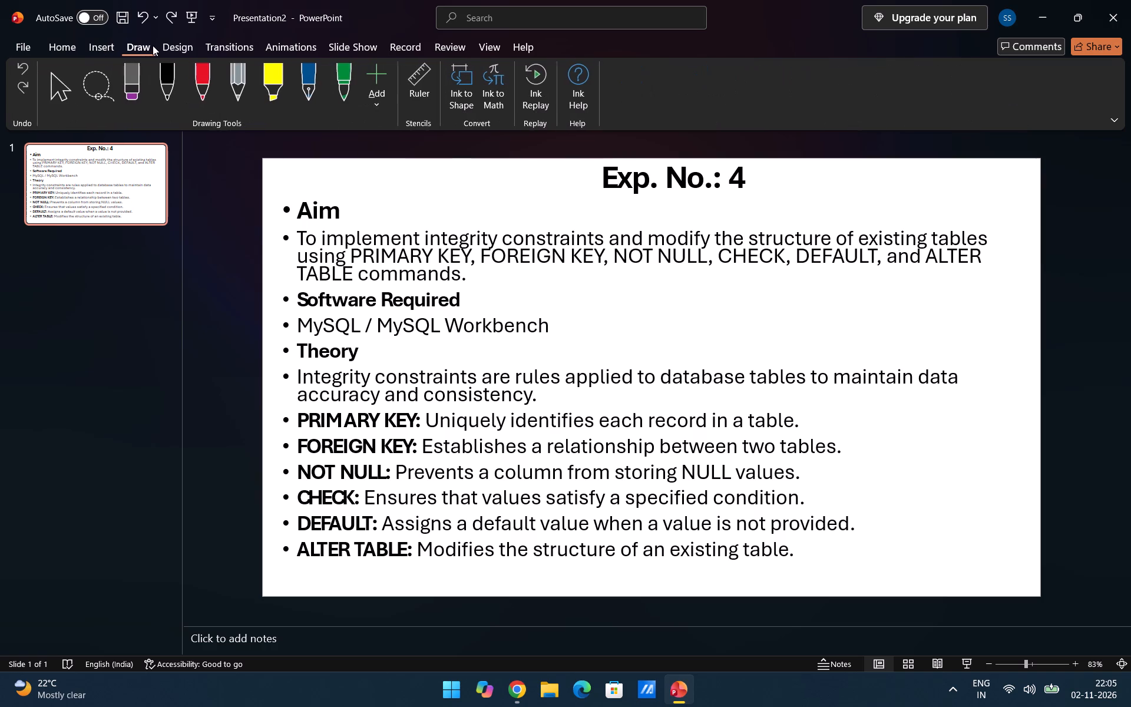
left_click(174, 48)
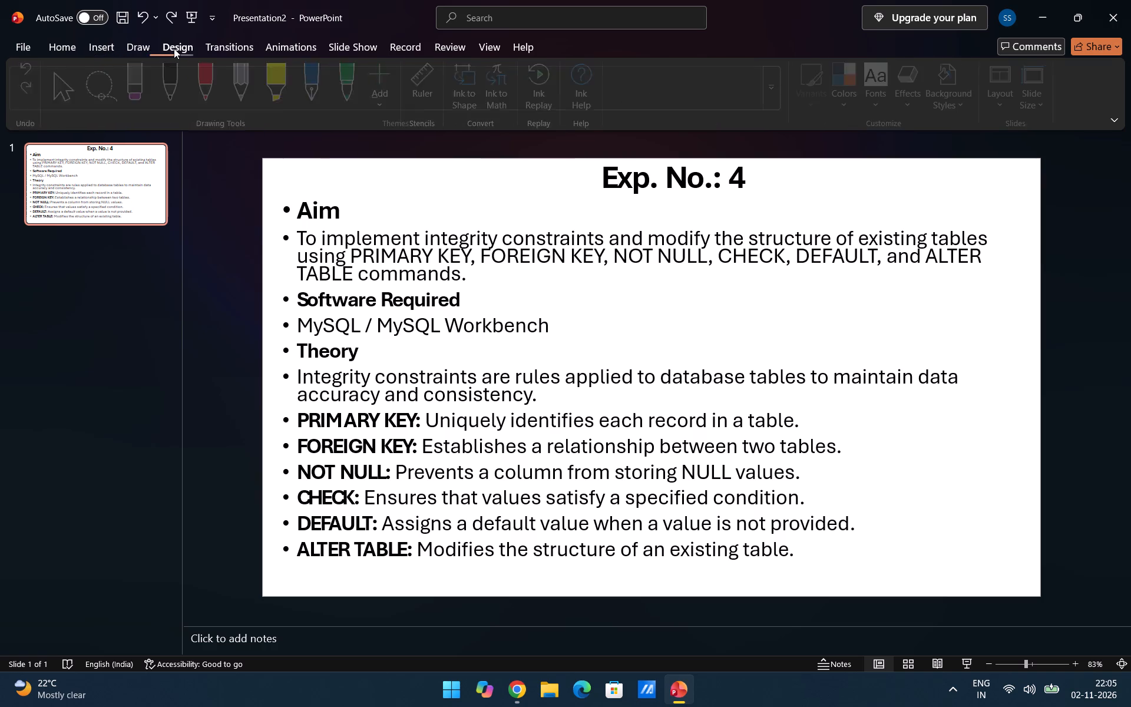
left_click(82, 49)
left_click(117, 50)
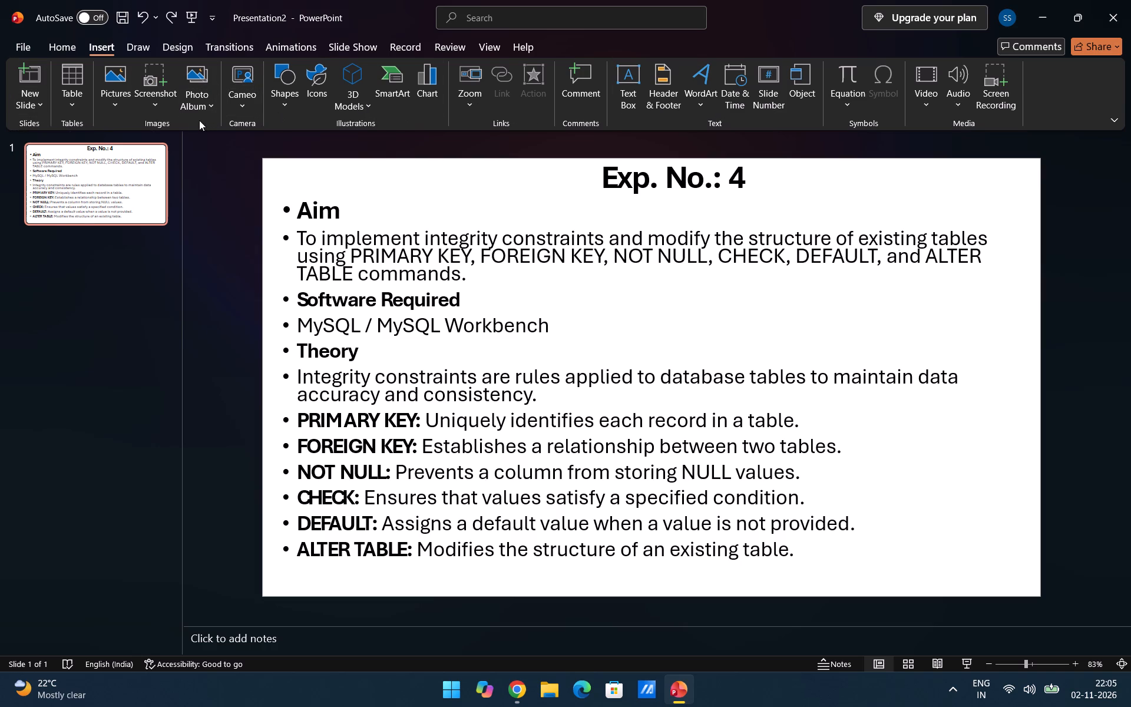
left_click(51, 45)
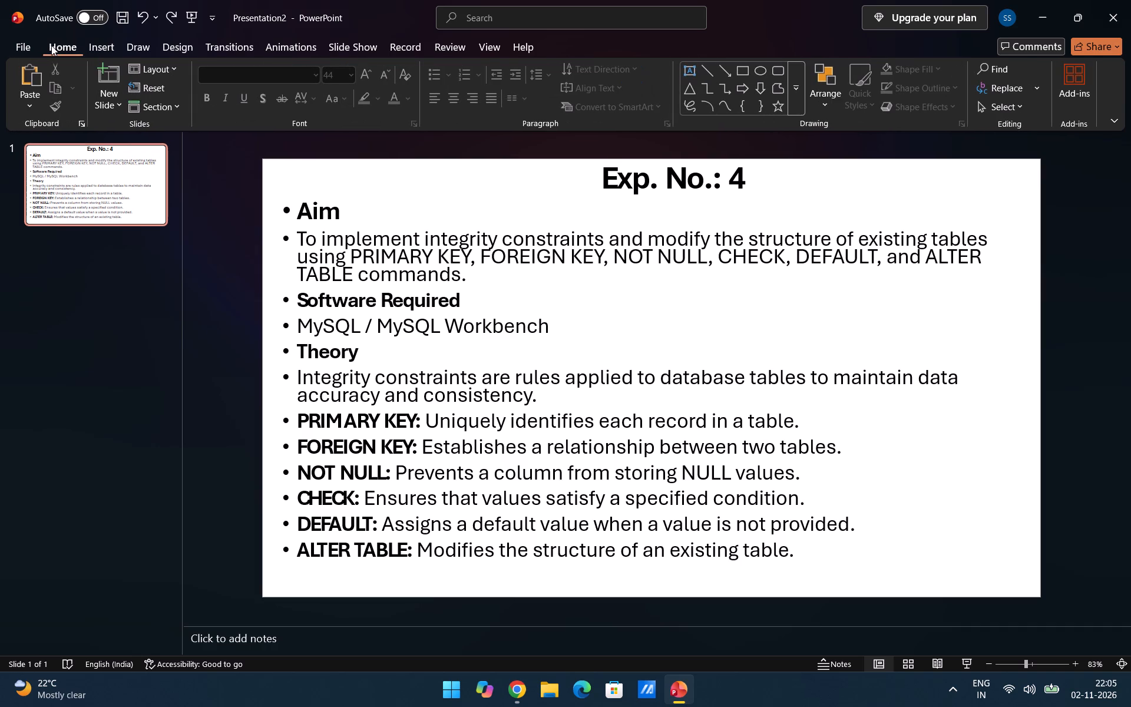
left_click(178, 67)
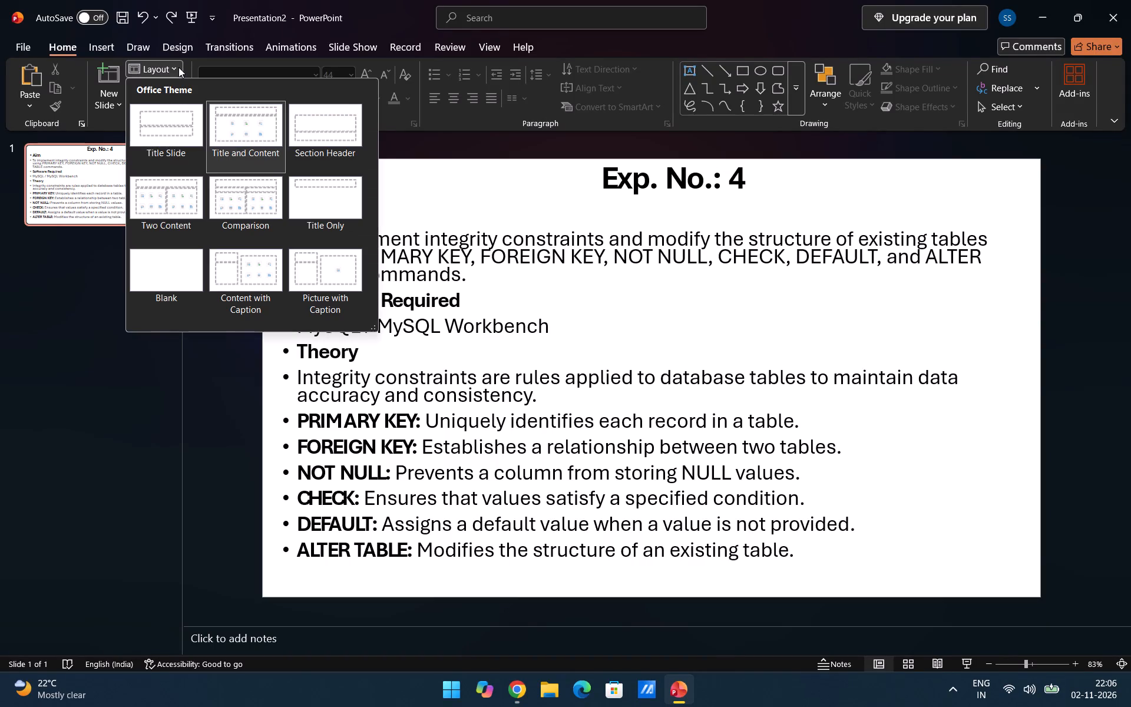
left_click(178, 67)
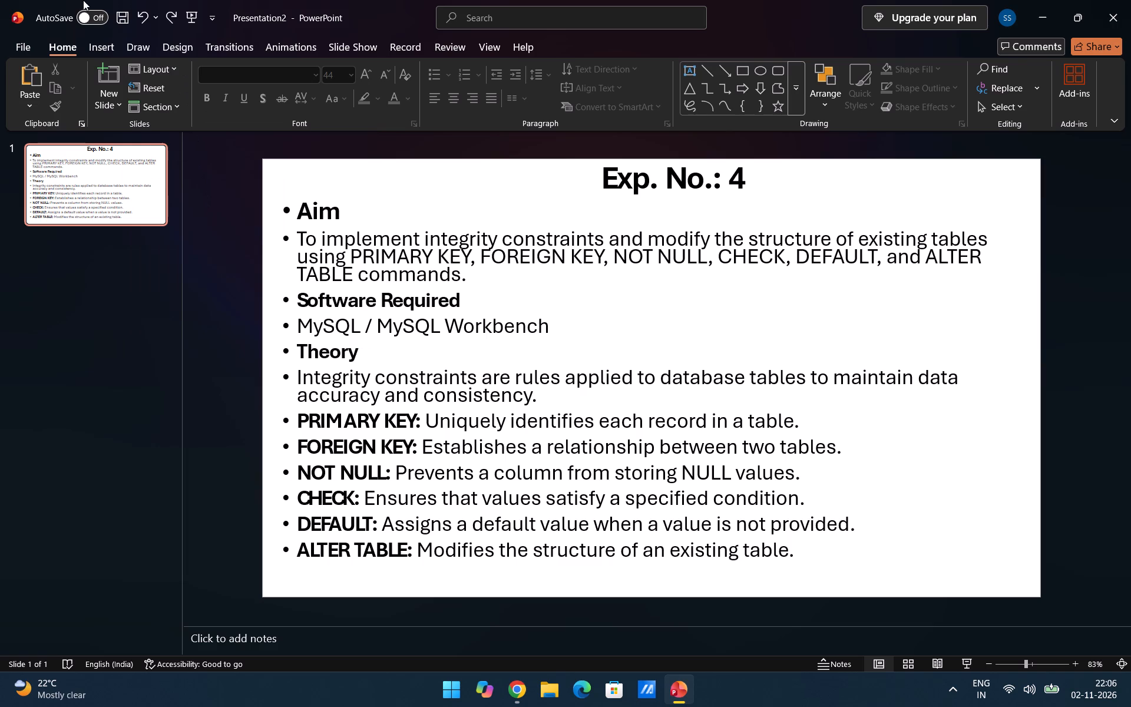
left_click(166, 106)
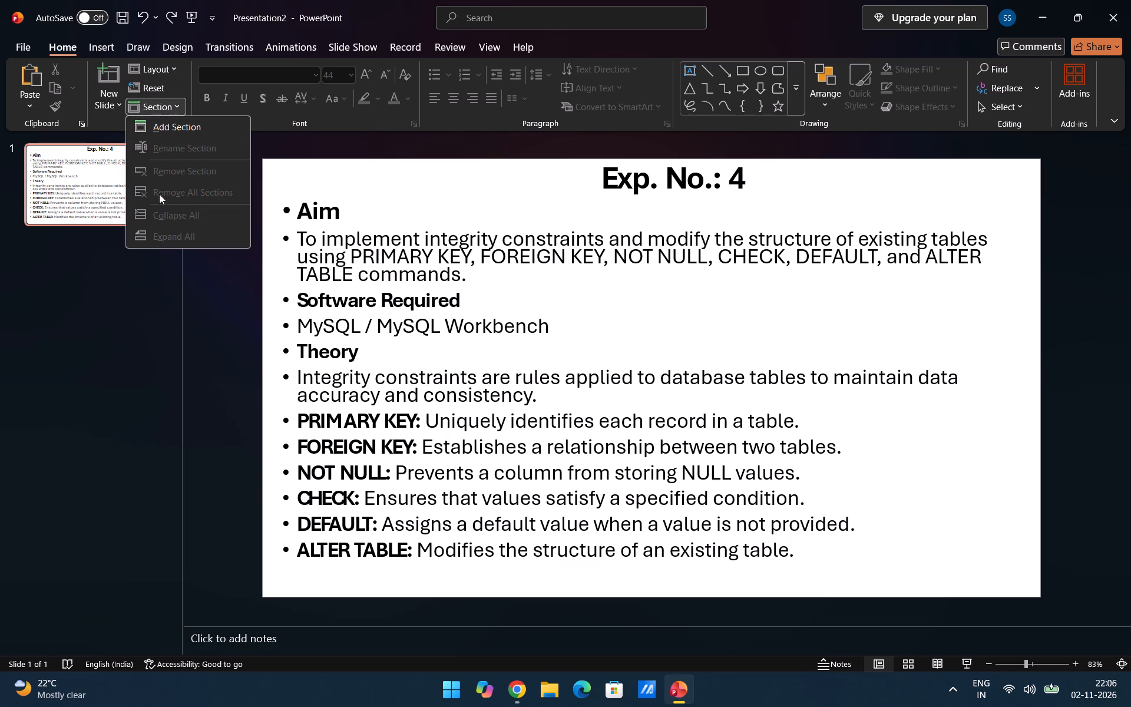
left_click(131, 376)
Insert a new slide with the Blank layout after slide 1.
left_click(110, 108)
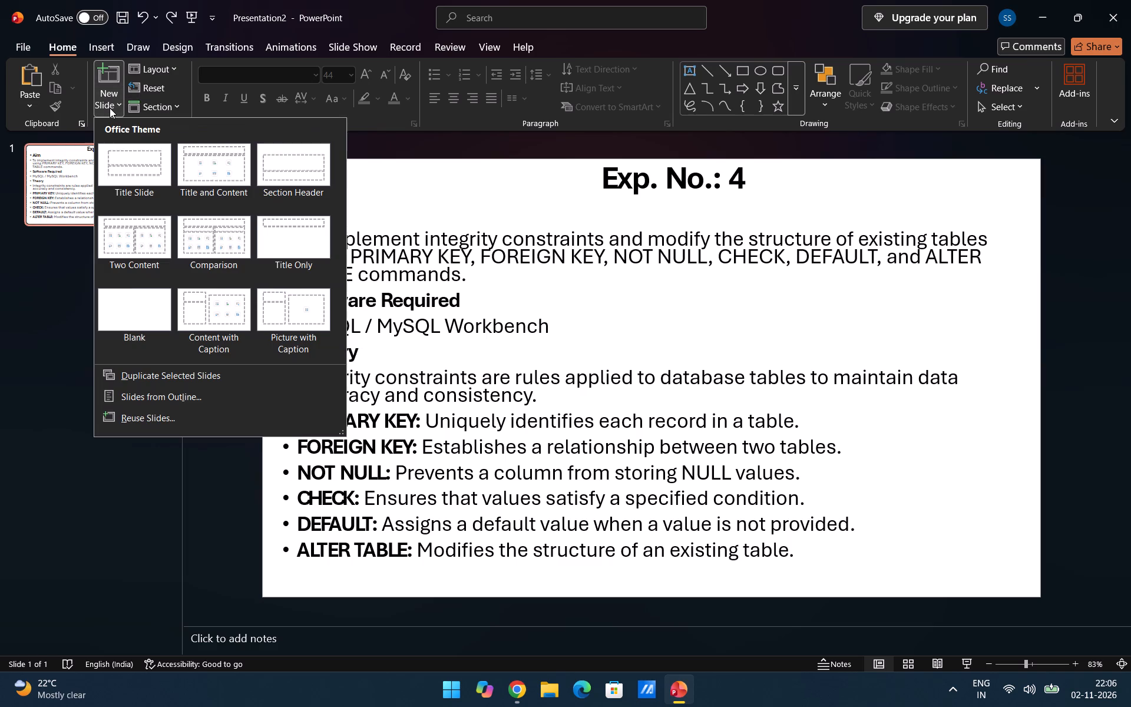
left_click(126, 305)
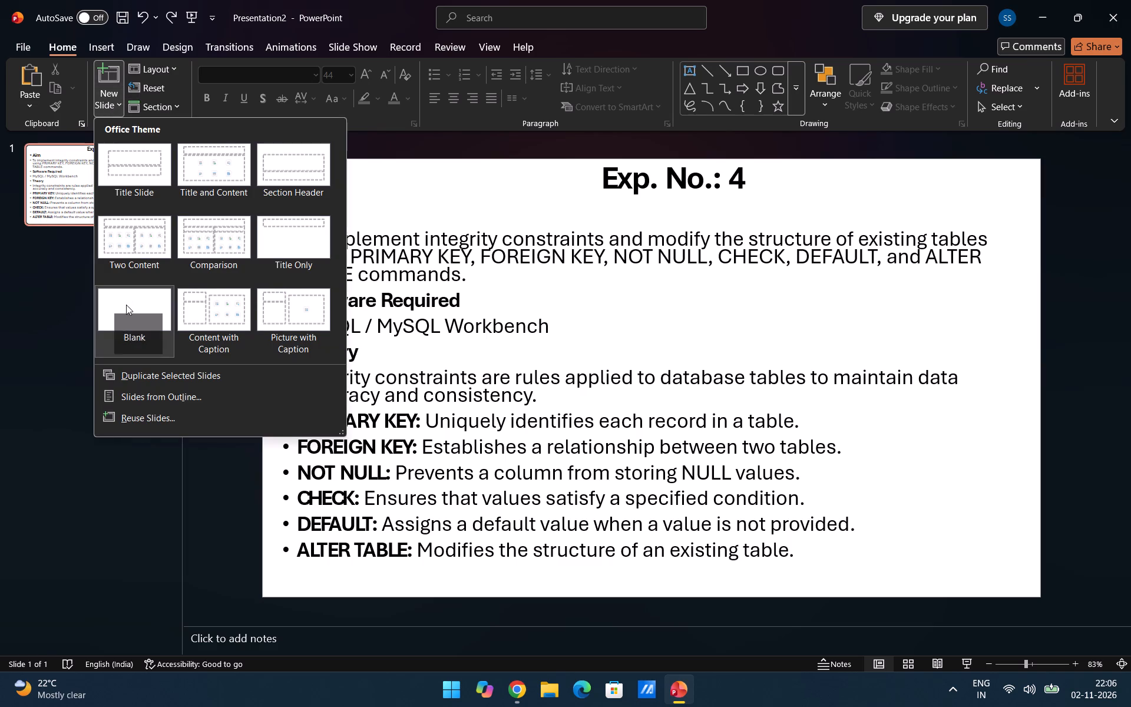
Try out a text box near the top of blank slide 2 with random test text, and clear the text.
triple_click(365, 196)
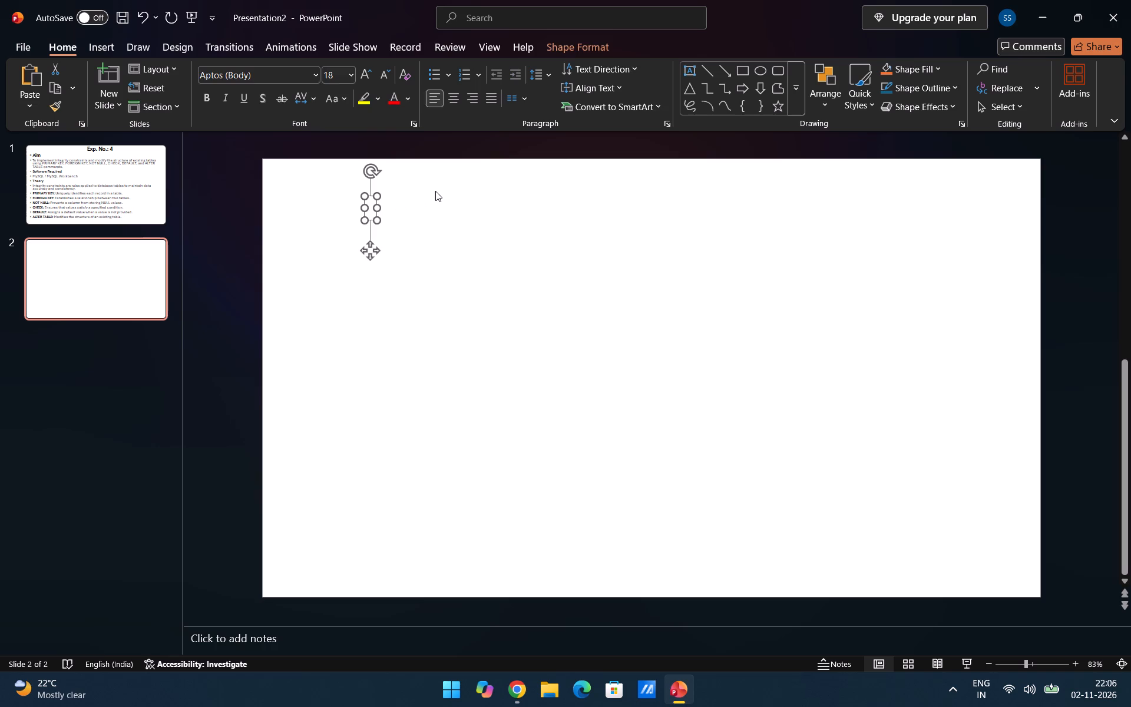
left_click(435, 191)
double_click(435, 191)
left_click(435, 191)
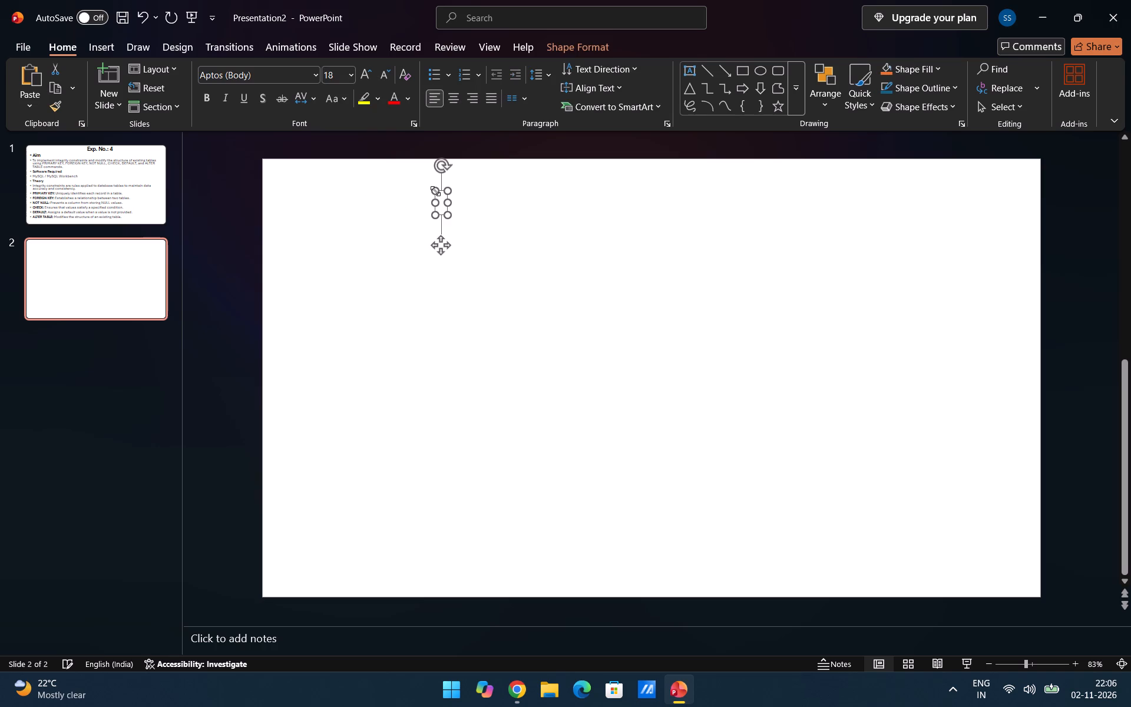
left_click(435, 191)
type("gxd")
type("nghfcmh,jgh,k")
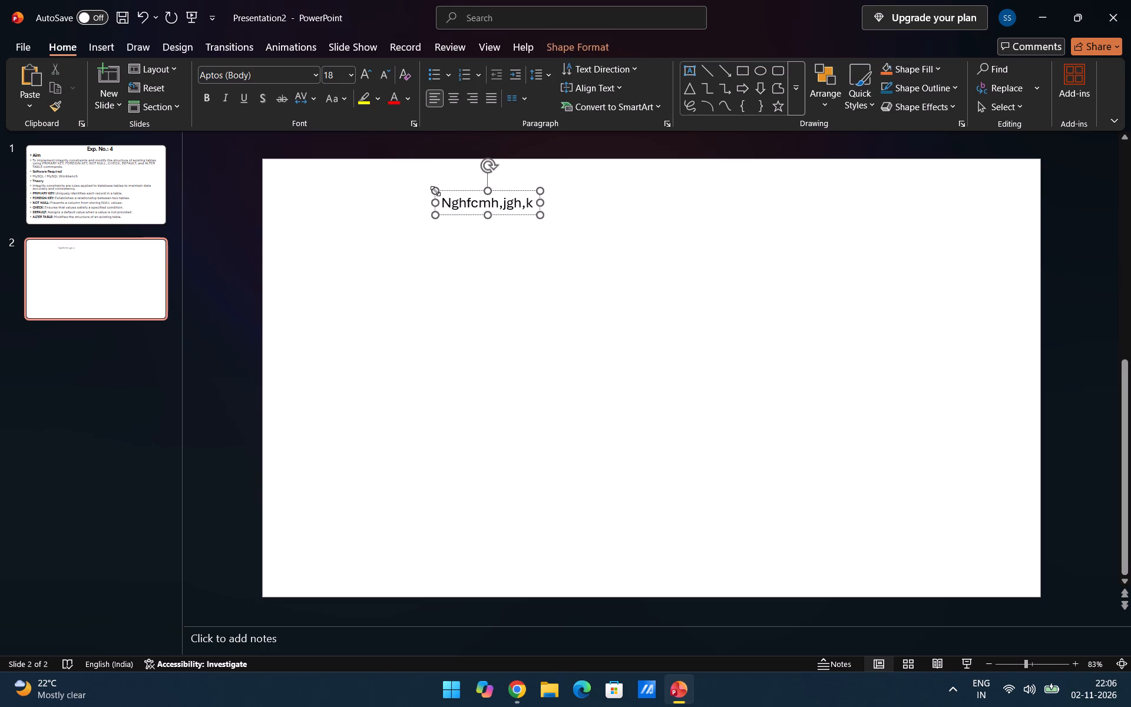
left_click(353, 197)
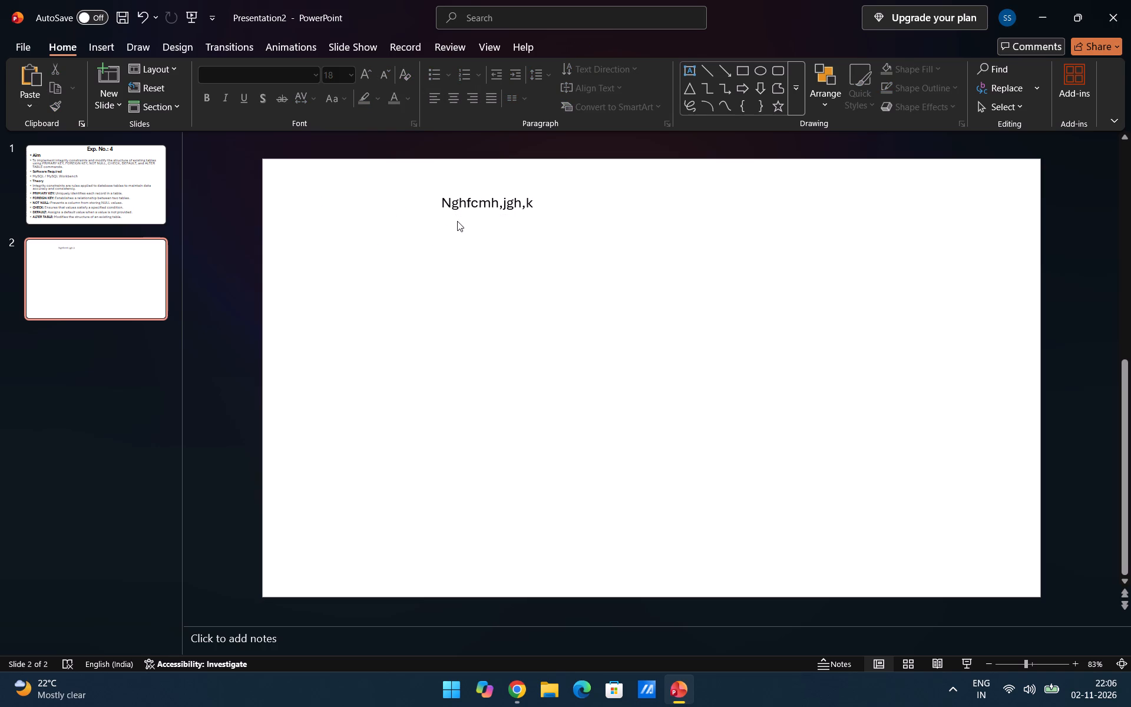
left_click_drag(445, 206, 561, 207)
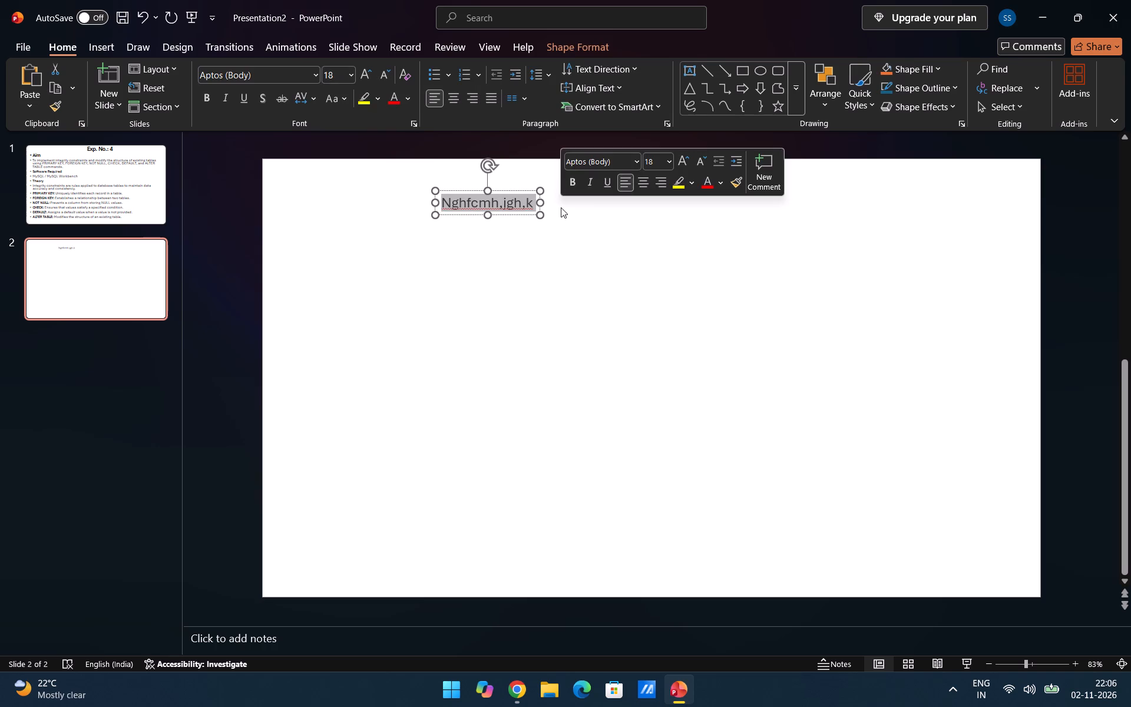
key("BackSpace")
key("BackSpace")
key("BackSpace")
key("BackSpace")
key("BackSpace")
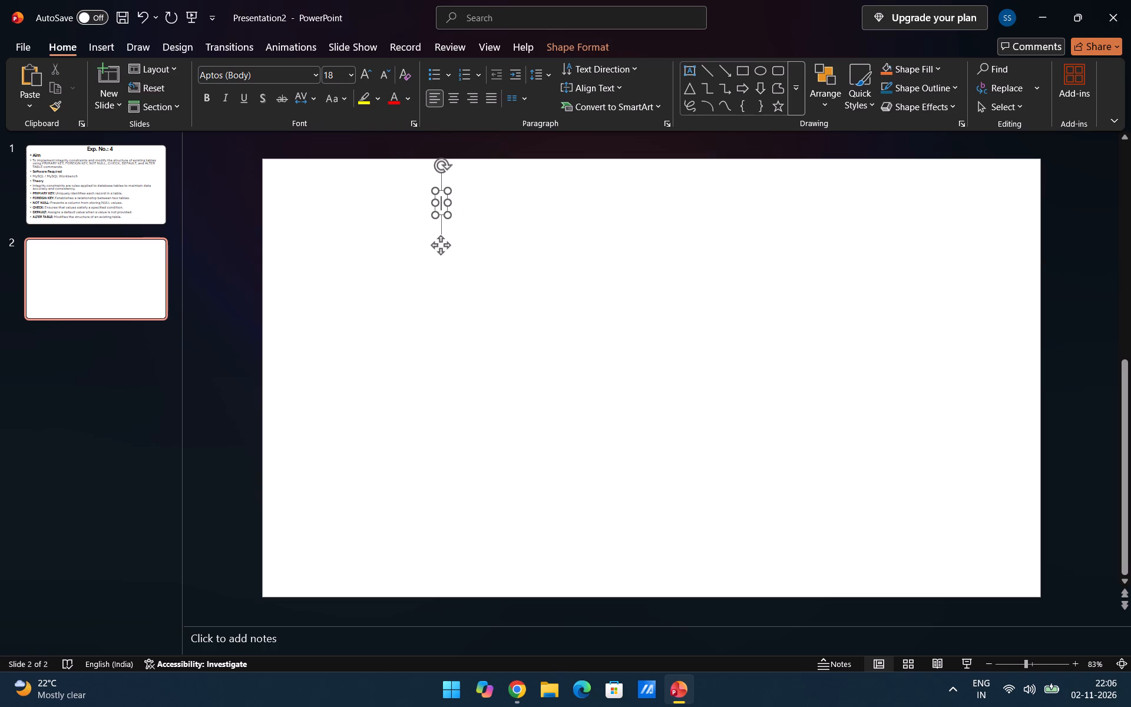
Discard the empty text box near the top of slide 2.
right_click(447, 209)
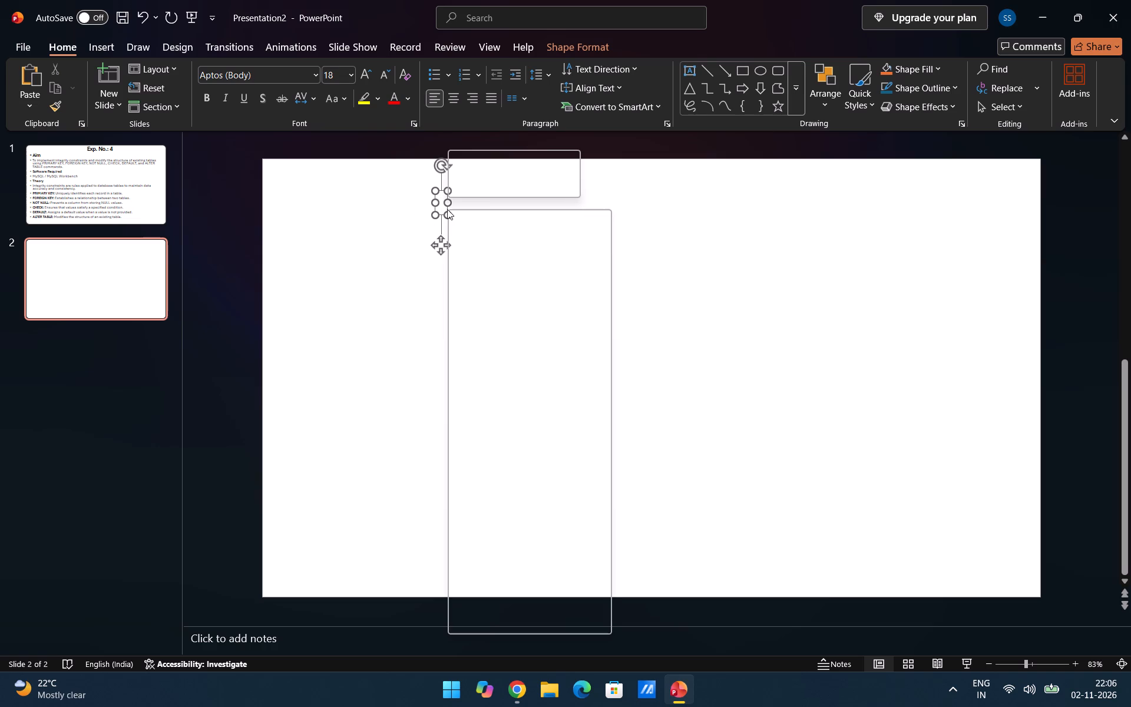
left_click(508, 239)
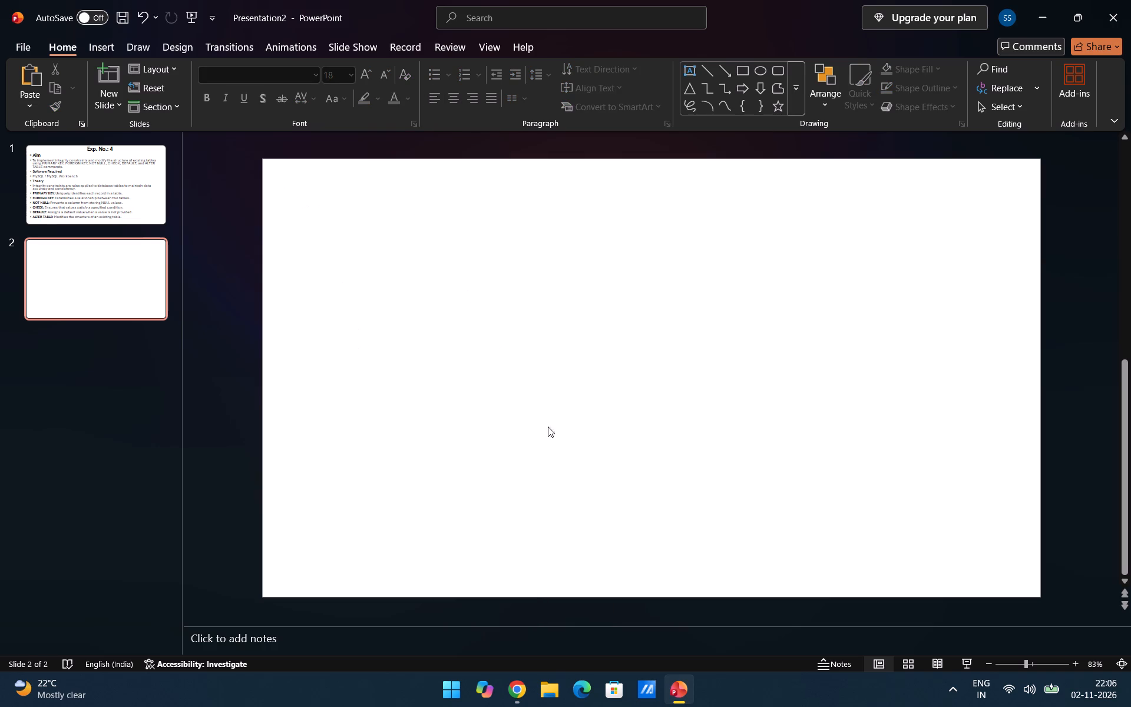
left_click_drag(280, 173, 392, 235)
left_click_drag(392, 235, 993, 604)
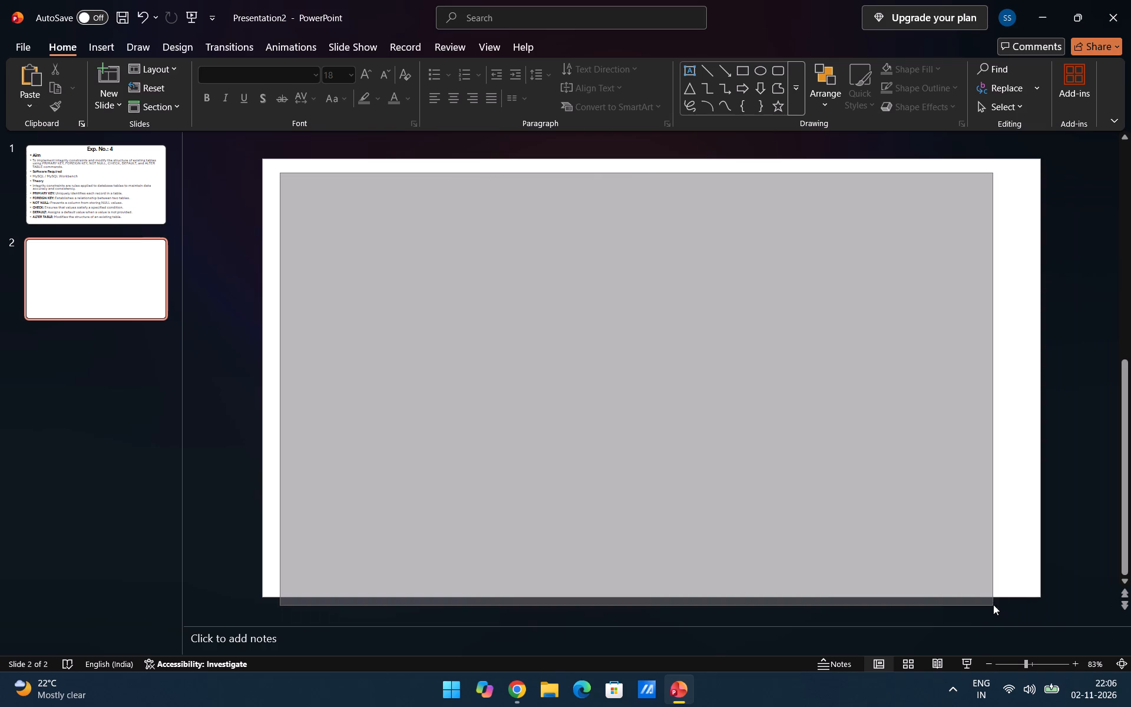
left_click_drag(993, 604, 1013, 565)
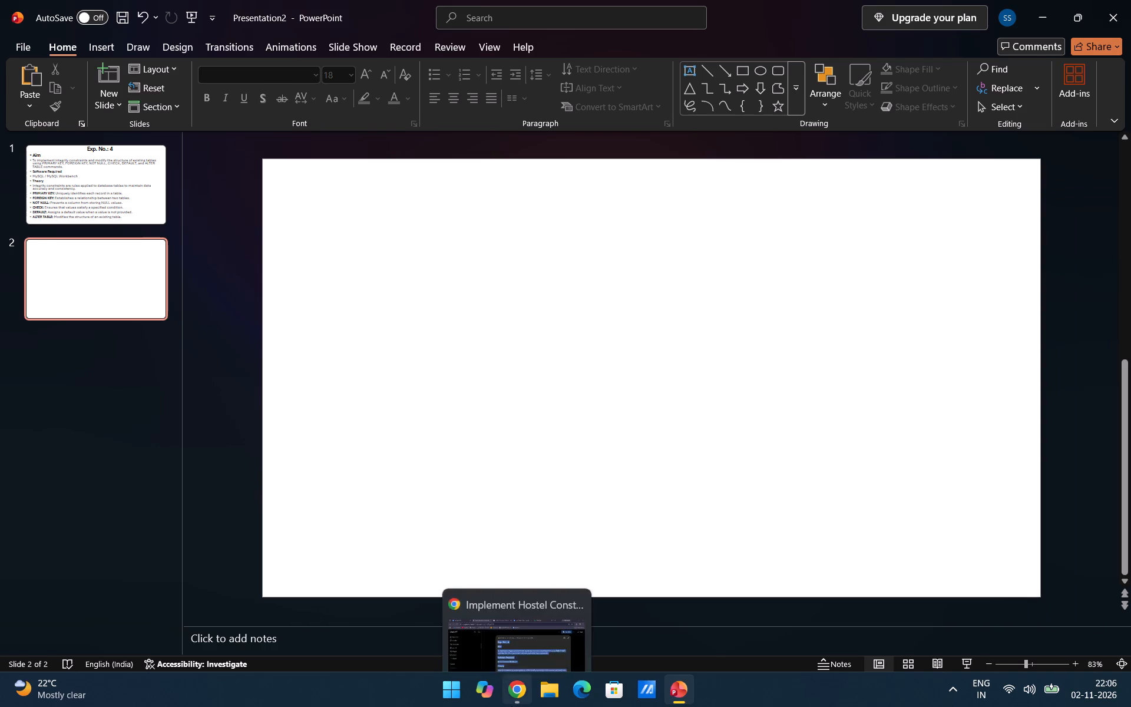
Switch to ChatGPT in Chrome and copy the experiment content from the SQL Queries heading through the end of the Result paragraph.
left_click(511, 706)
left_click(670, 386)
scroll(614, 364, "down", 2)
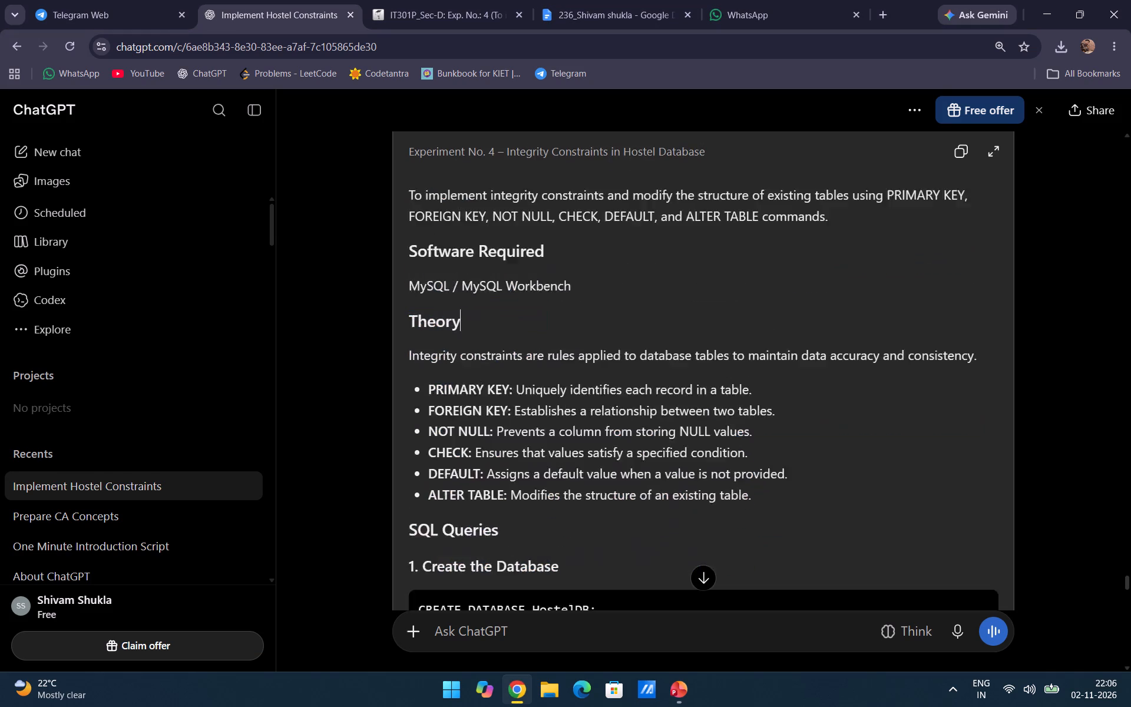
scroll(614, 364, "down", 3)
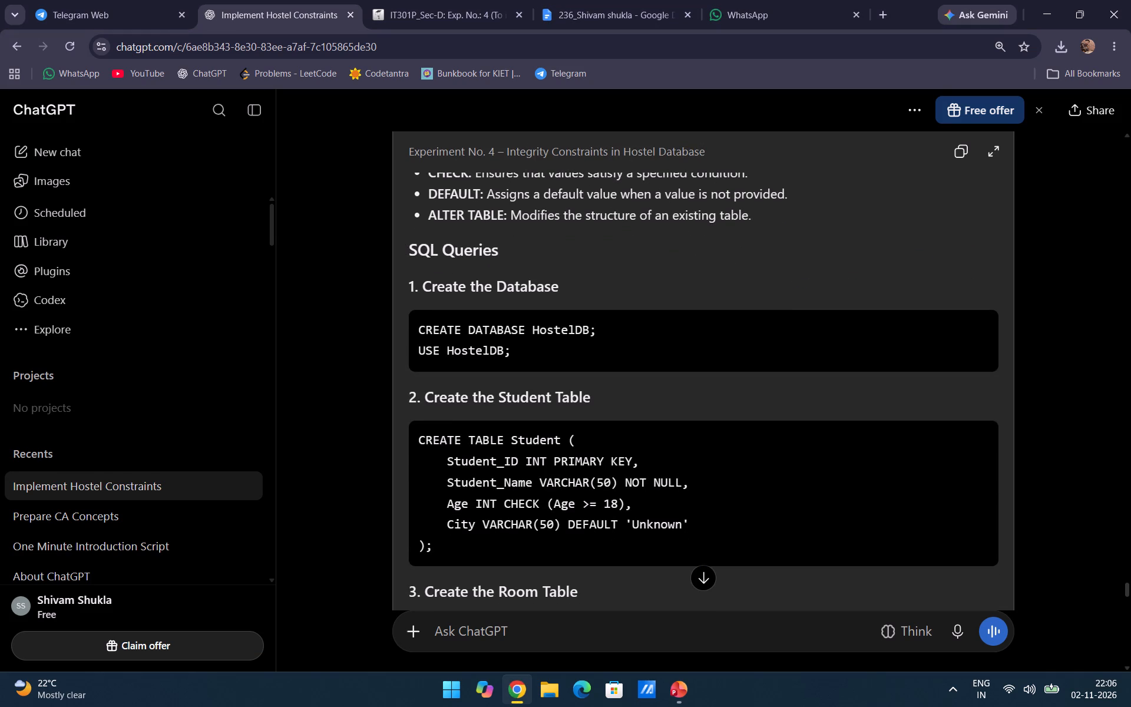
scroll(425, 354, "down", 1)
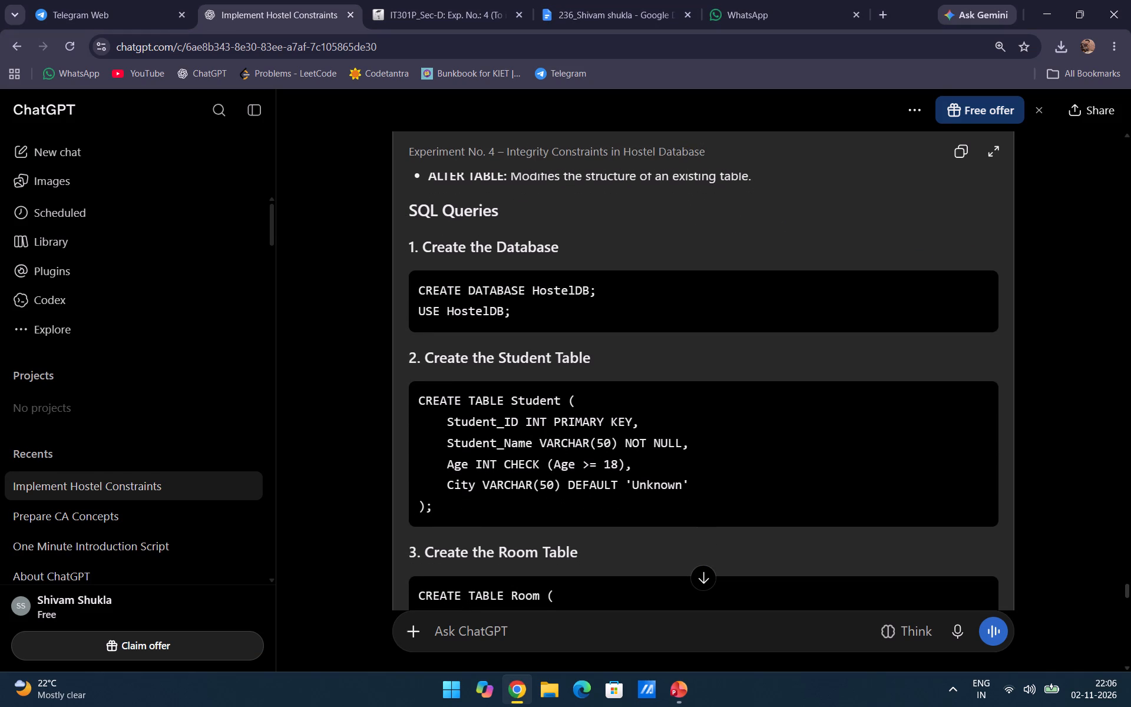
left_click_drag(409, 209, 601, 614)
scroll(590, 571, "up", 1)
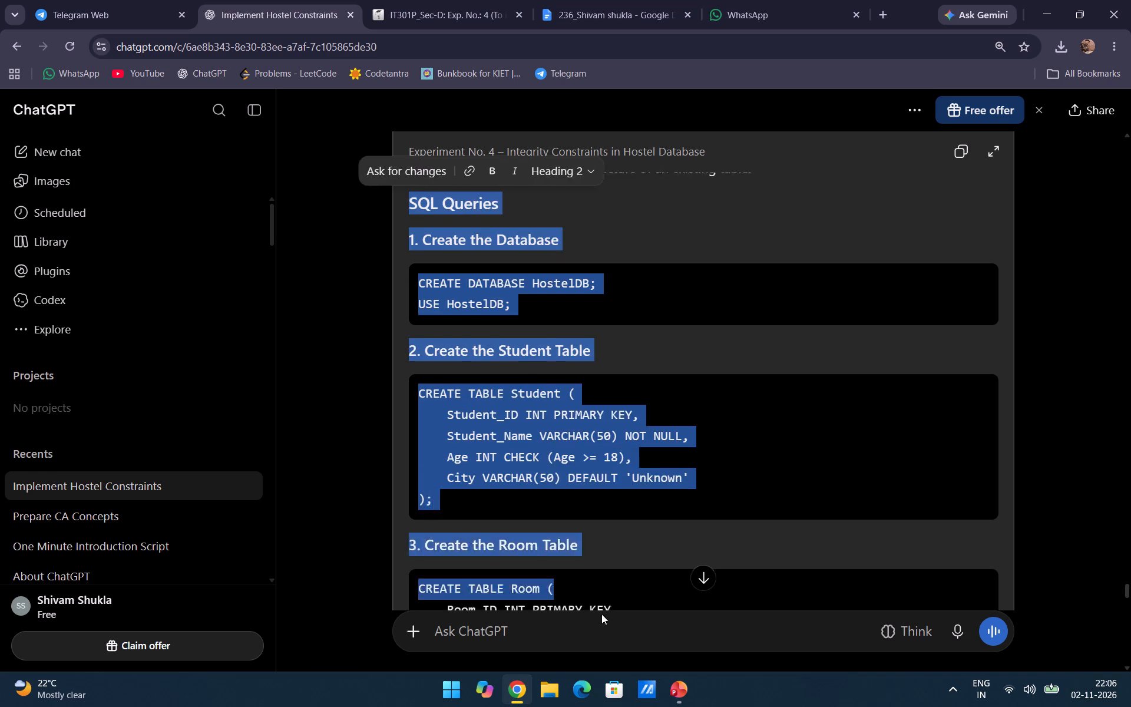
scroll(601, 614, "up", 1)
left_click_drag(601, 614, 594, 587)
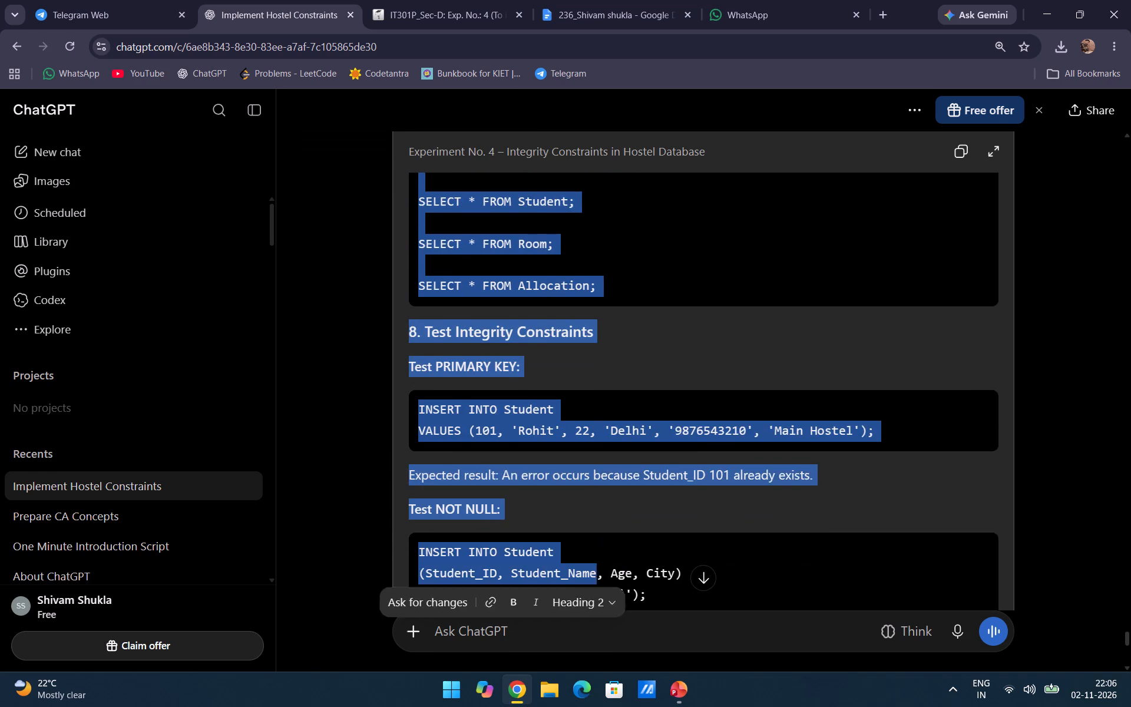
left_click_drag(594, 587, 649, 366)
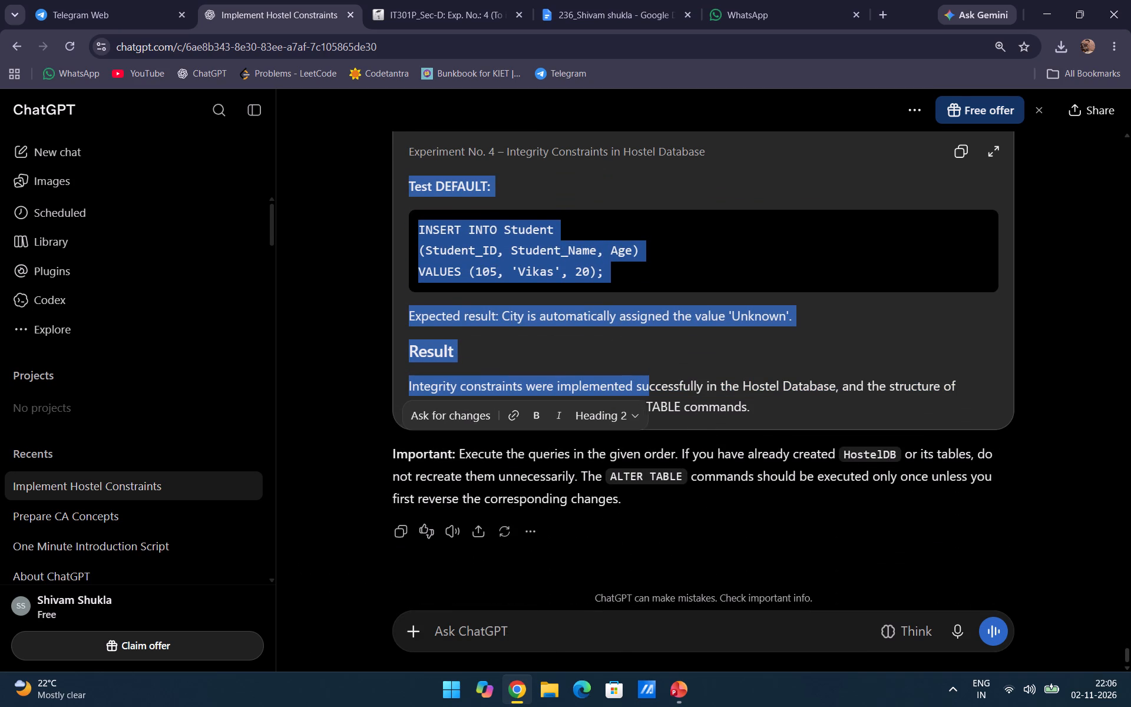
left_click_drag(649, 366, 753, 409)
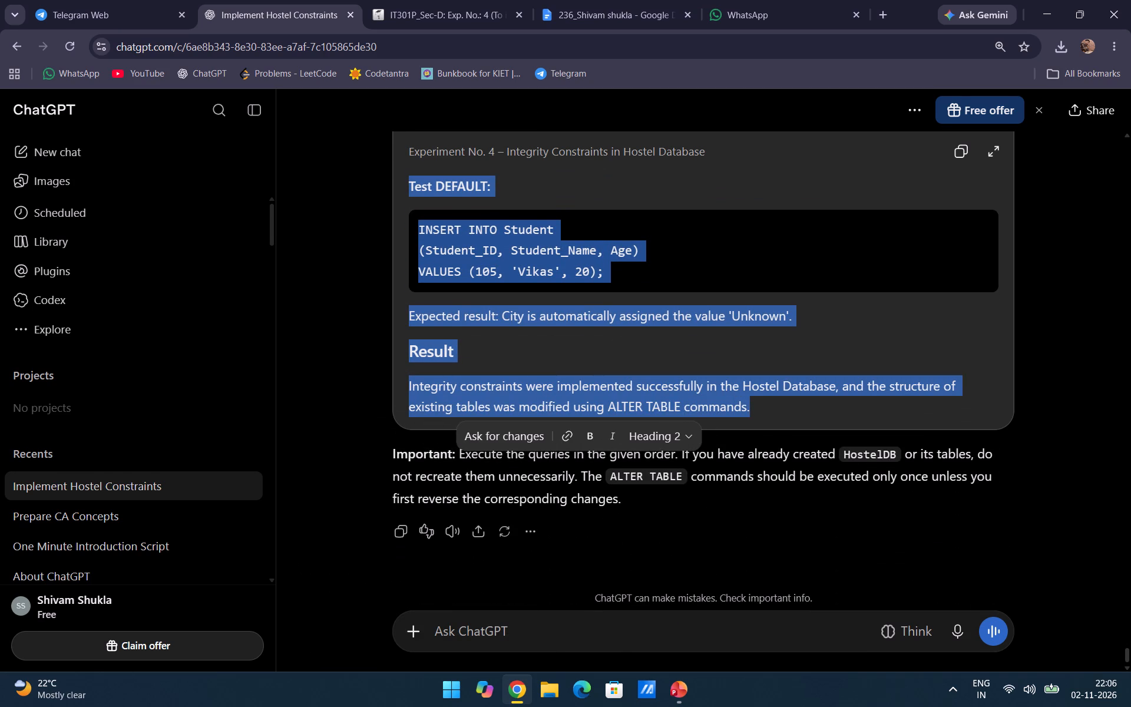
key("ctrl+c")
Switch back to PowerPoint and start a new text box near the upper-left corner of slide 2.
left_click(723, 310)
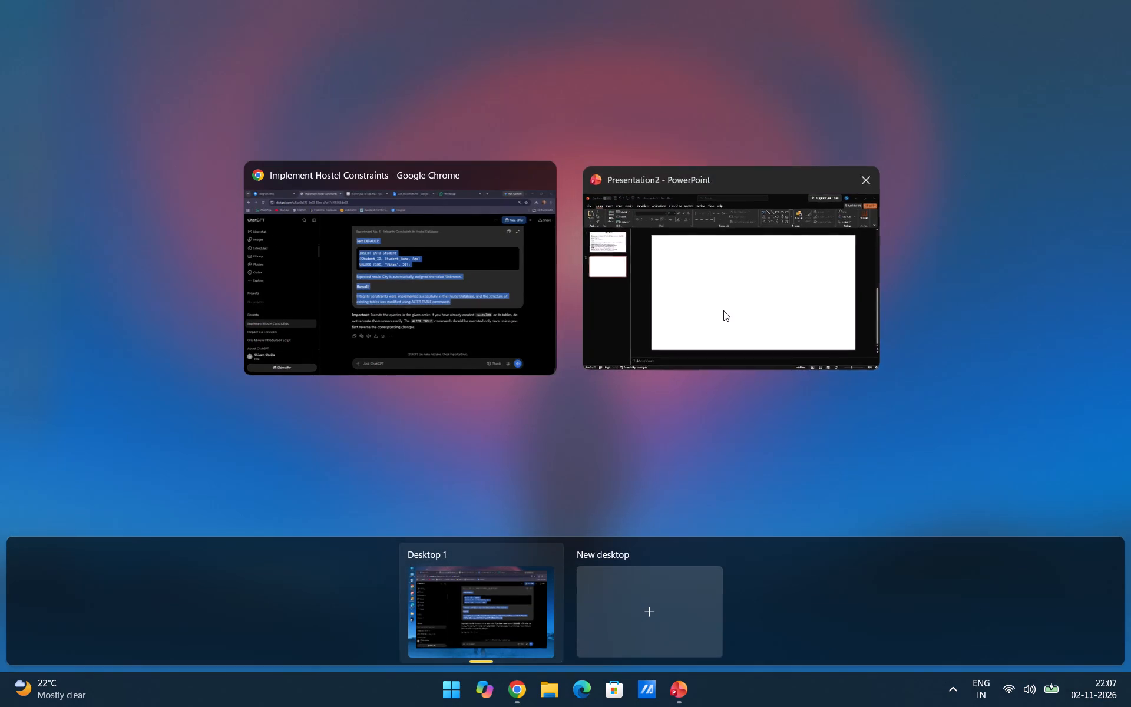
left_click(304, 188)
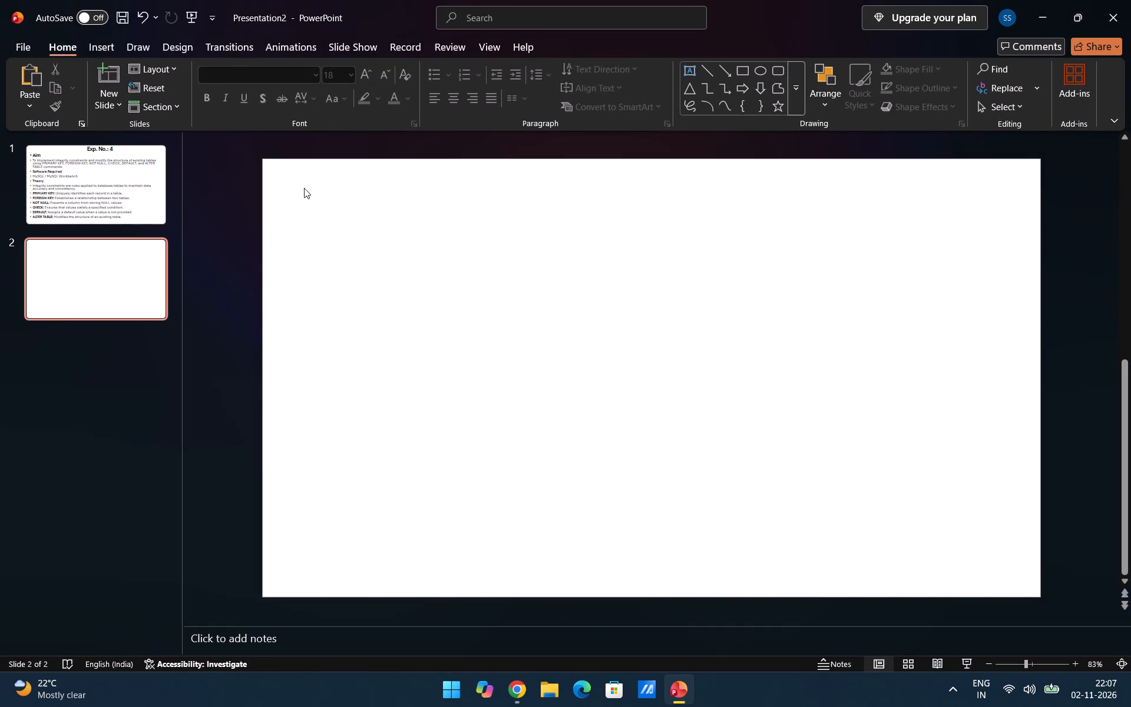
double_click(304, 188)
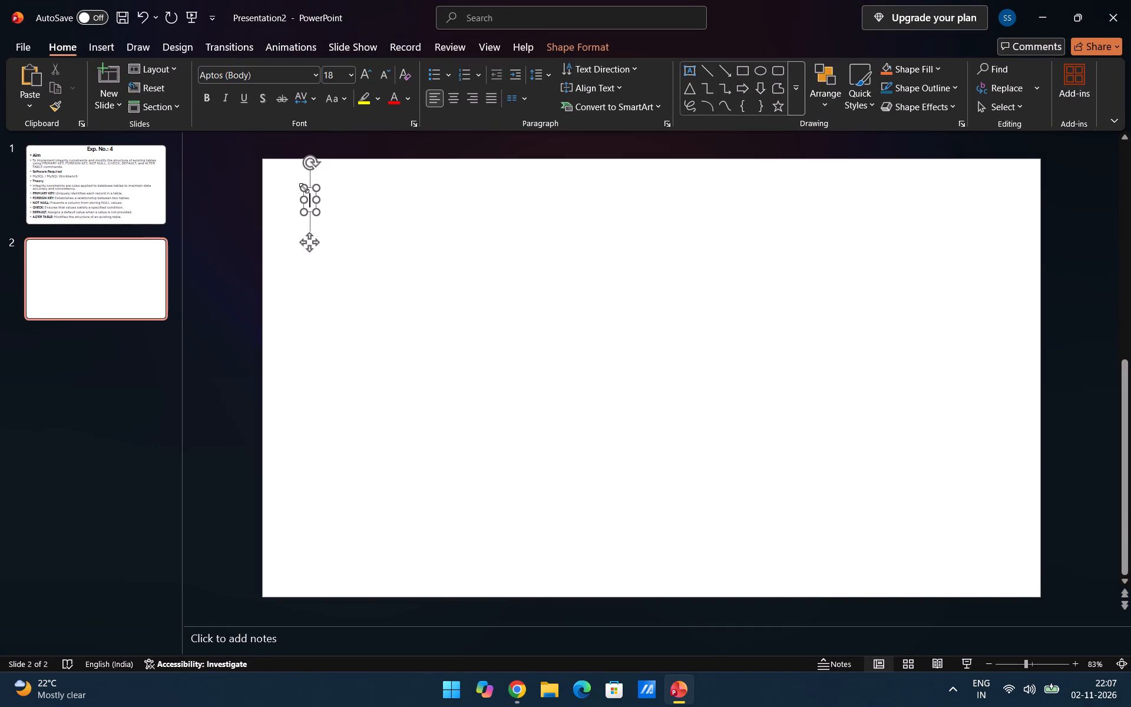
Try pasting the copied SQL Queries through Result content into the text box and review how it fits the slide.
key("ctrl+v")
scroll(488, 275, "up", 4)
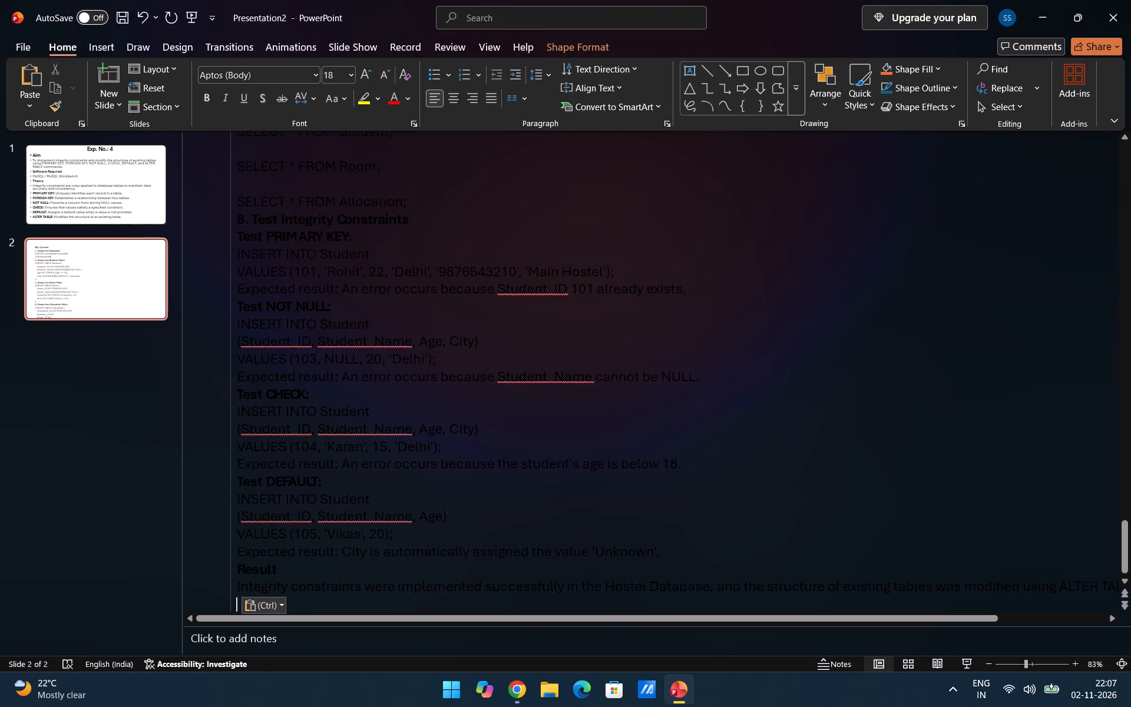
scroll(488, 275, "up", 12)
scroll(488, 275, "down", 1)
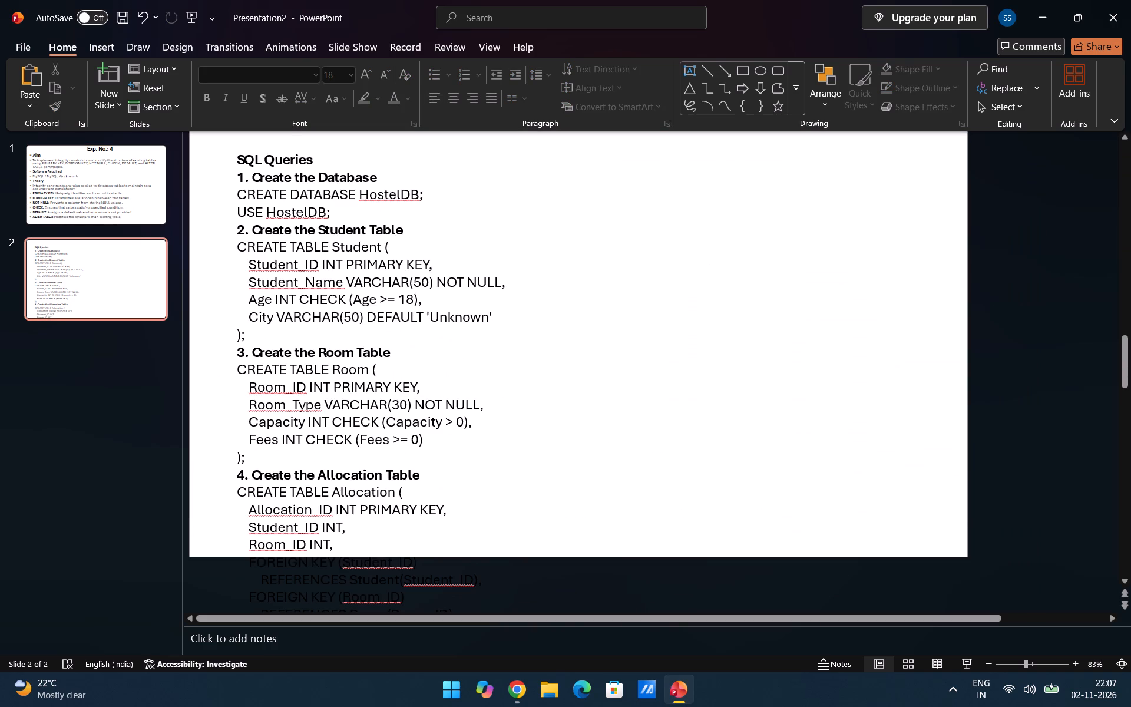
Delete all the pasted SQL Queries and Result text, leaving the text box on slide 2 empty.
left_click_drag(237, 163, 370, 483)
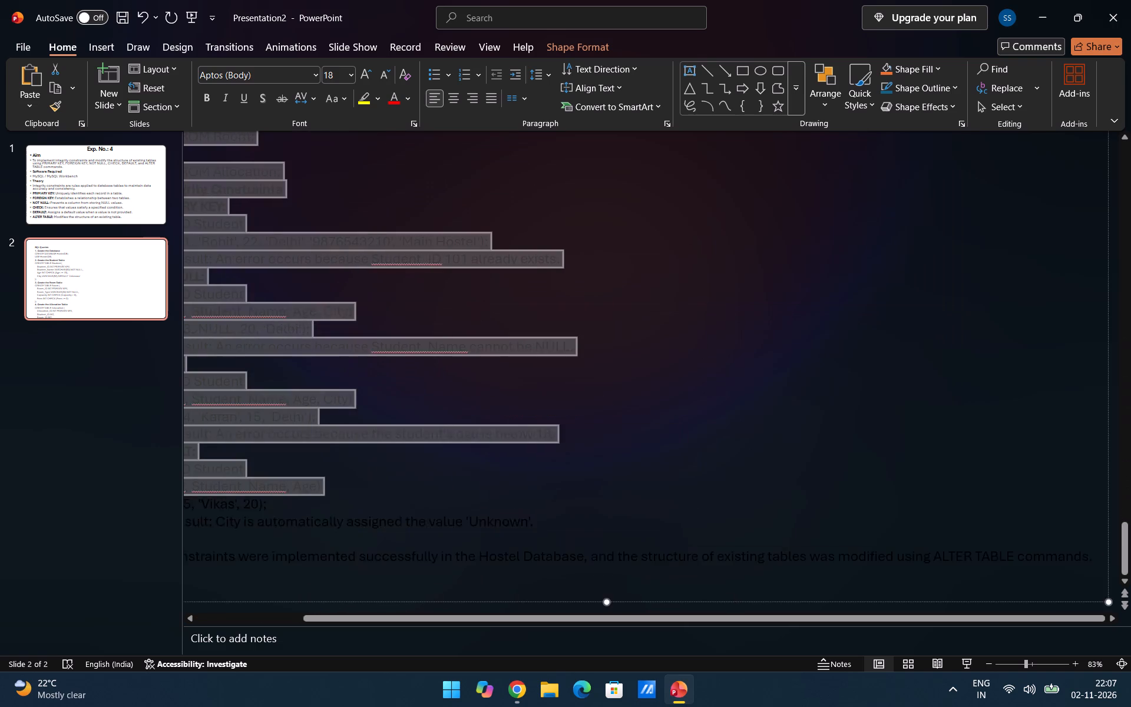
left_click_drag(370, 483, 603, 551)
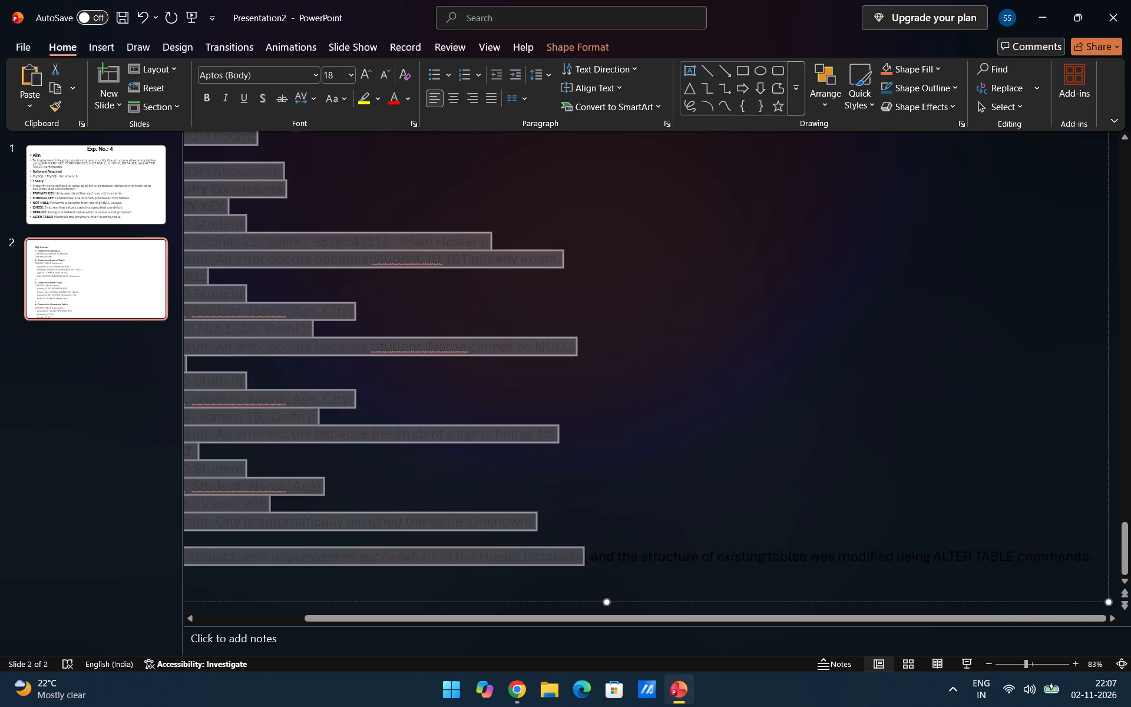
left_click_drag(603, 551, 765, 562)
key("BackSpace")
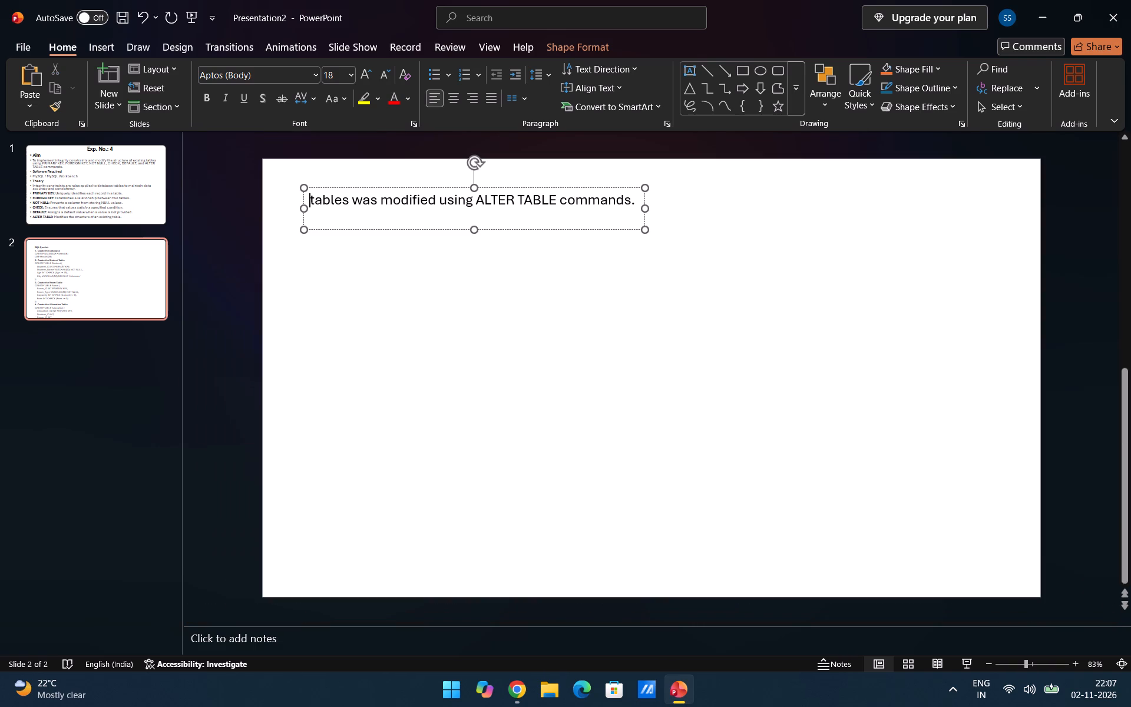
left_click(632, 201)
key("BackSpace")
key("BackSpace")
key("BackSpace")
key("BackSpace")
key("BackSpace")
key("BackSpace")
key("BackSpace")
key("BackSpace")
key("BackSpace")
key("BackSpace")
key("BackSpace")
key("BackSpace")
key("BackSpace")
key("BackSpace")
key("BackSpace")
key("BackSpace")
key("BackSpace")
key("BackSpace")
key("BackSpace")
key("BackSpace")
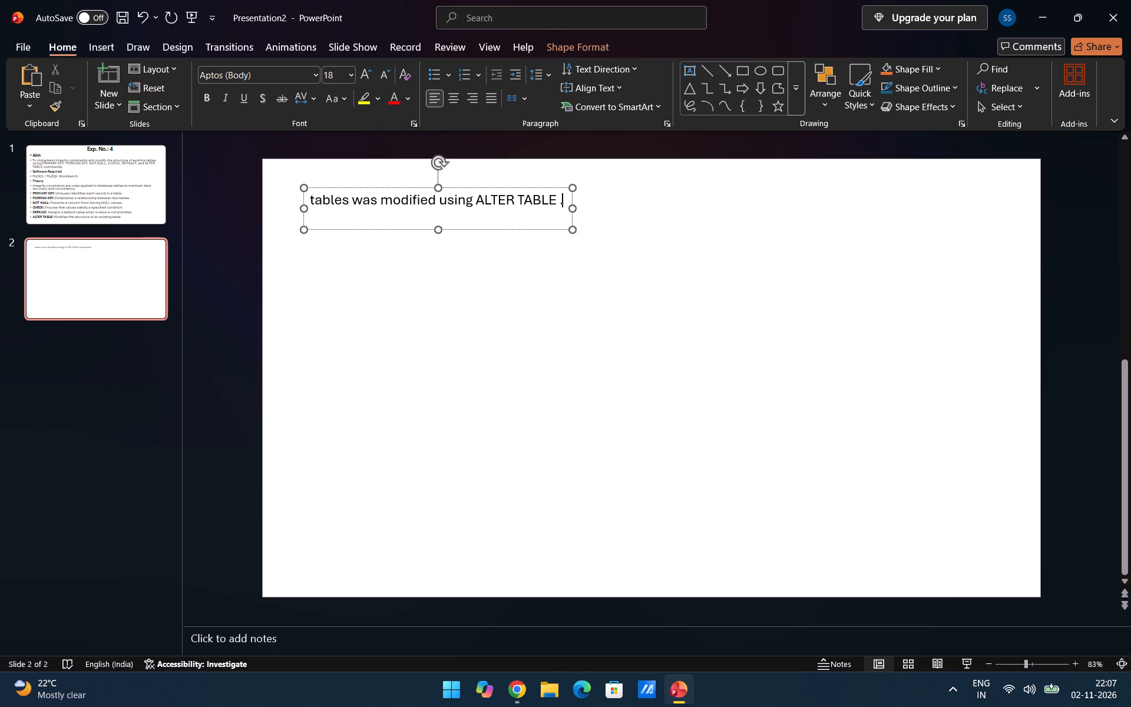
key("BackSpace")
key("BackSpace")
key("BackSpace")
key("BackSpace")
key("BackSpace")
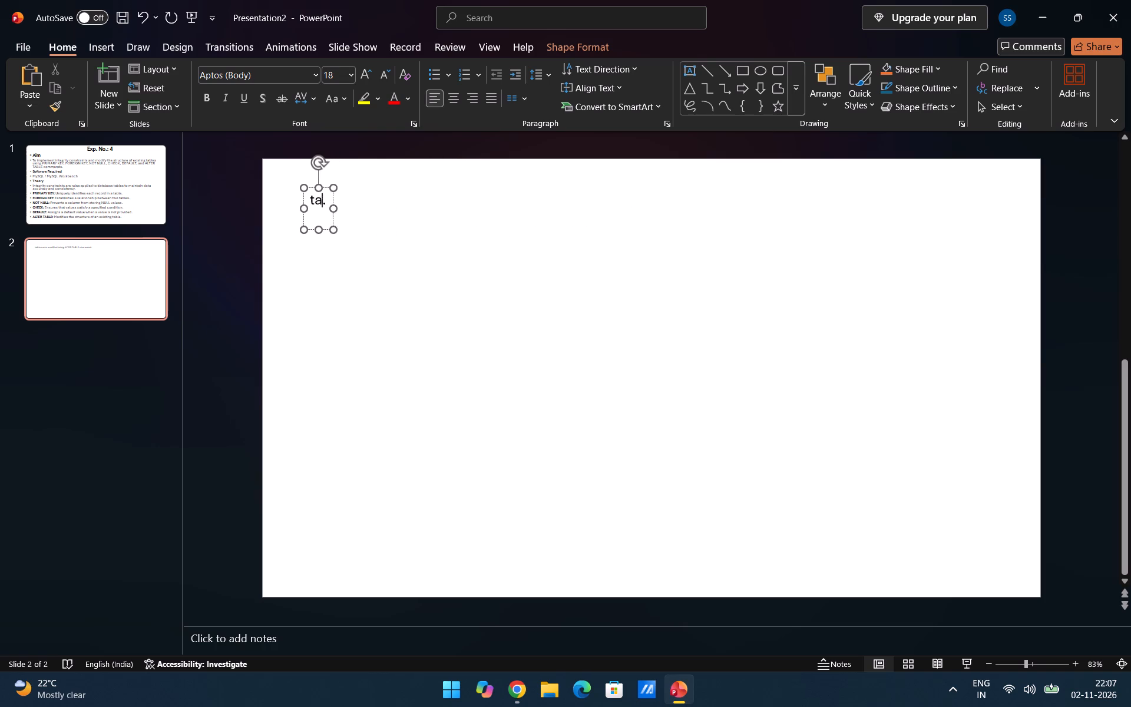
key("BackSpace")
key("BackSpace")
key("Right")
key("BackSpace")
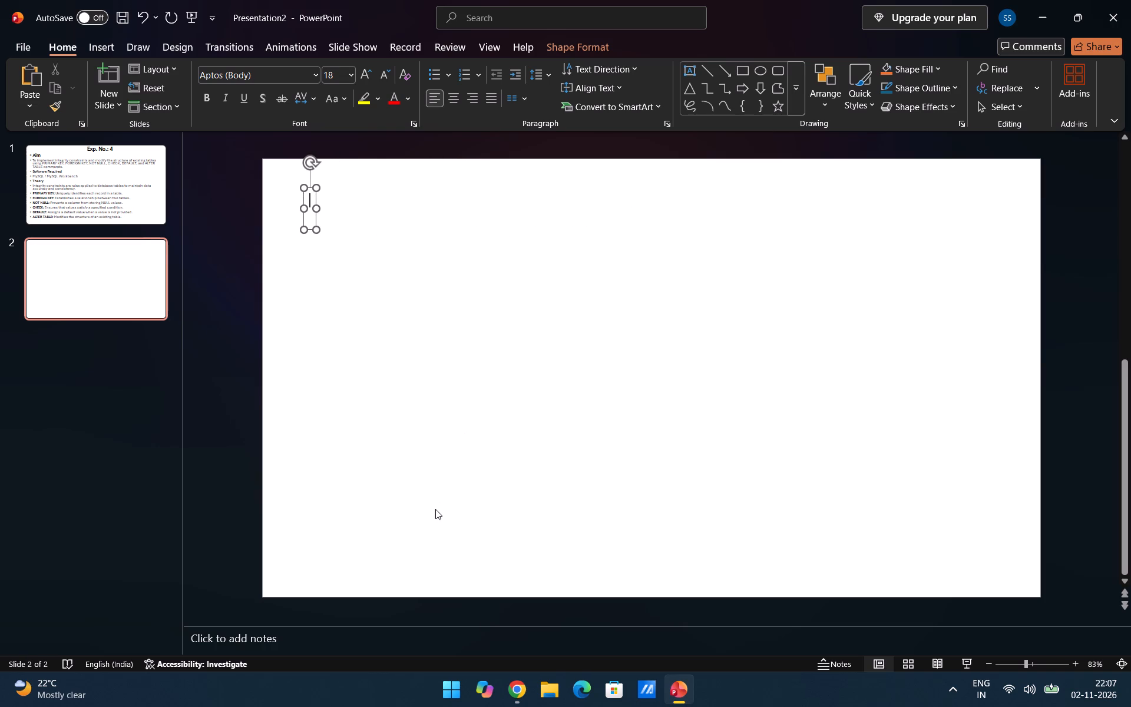
Switch to ChatGPT in Chrome and copy the full CREATE TABLE Student statement from the Create the Student Table section.
left_click(712, 285)
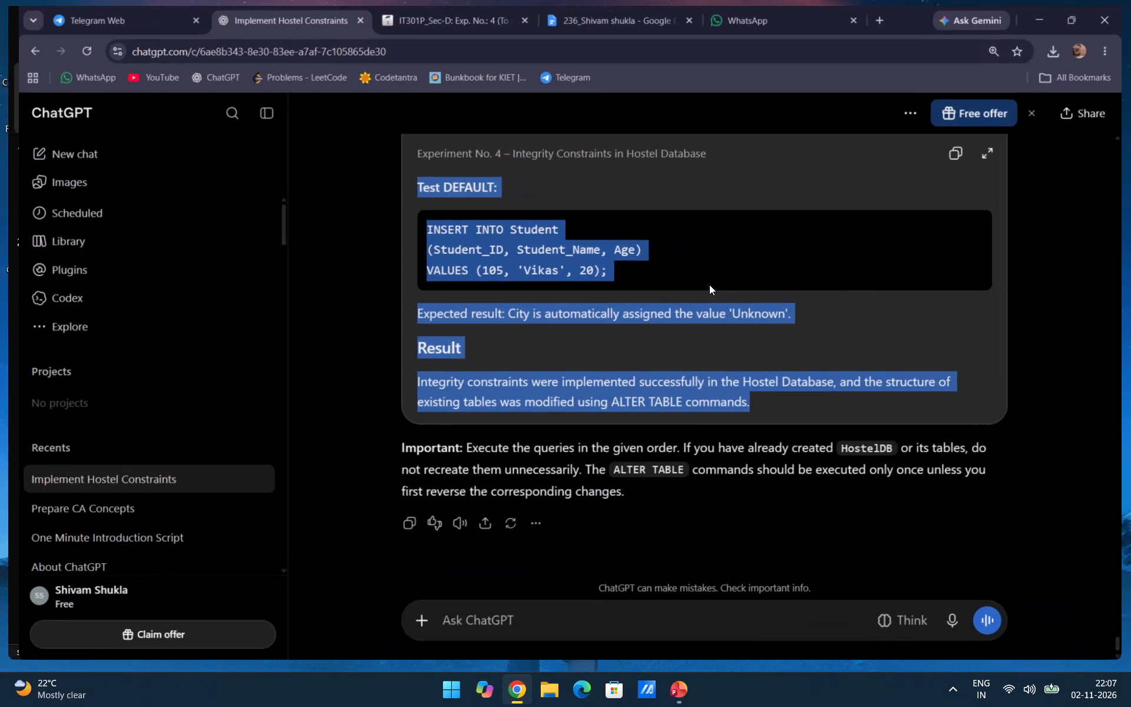
left_click(515, 361)
scroll(542, 341, "up", 9)
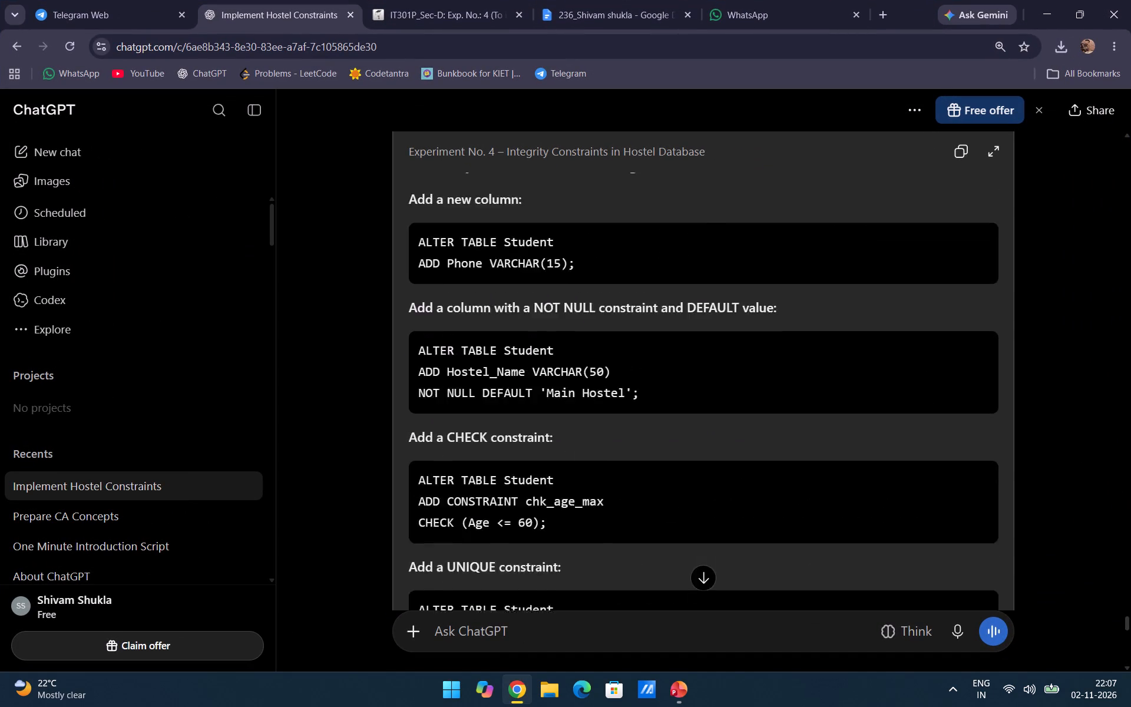
scroll(542, 341, "up", 5)
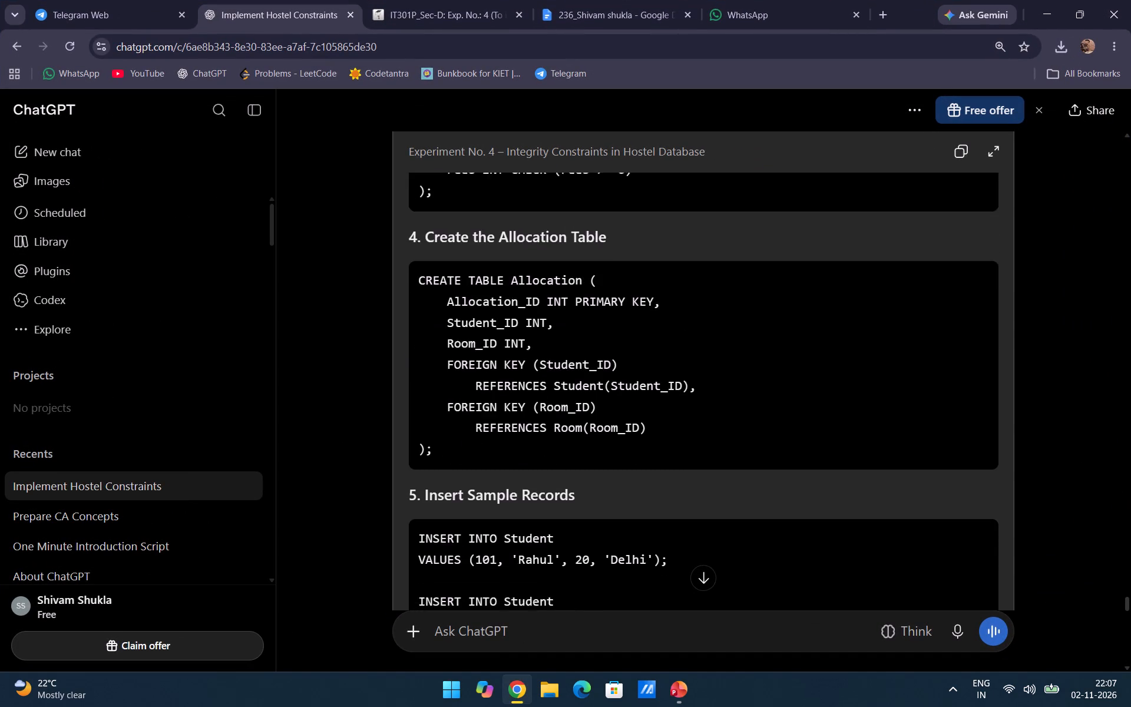
scroll(542, 341, "up", 8)
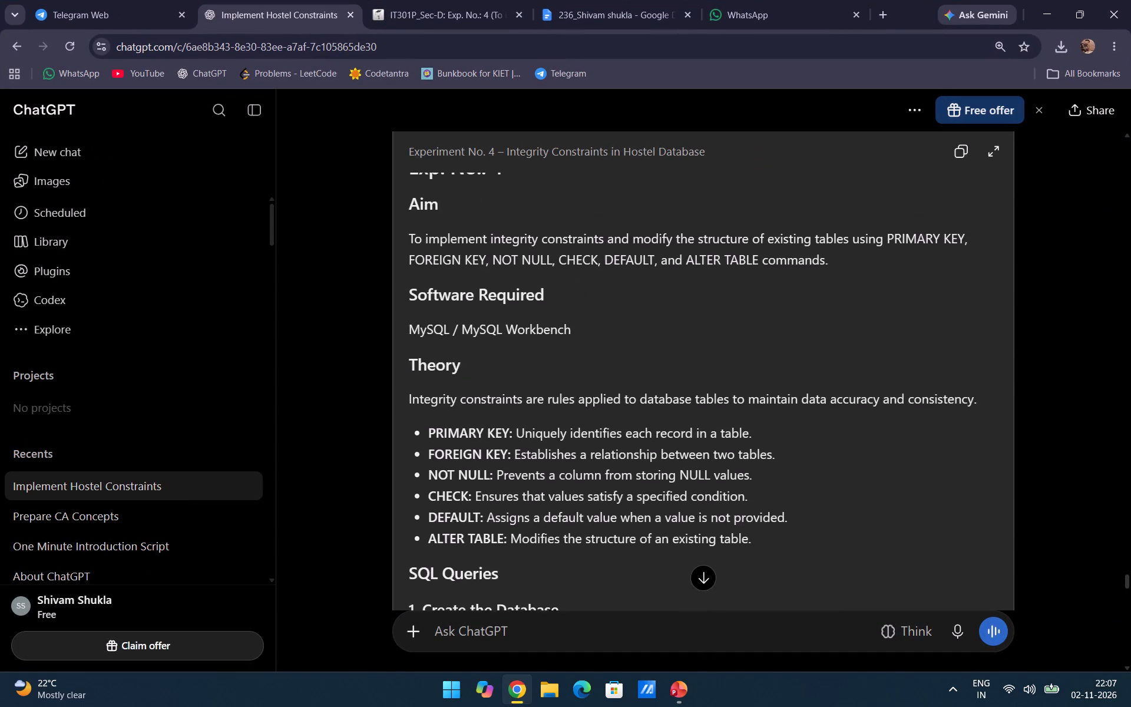
scroll(542, 341, "down", 7)
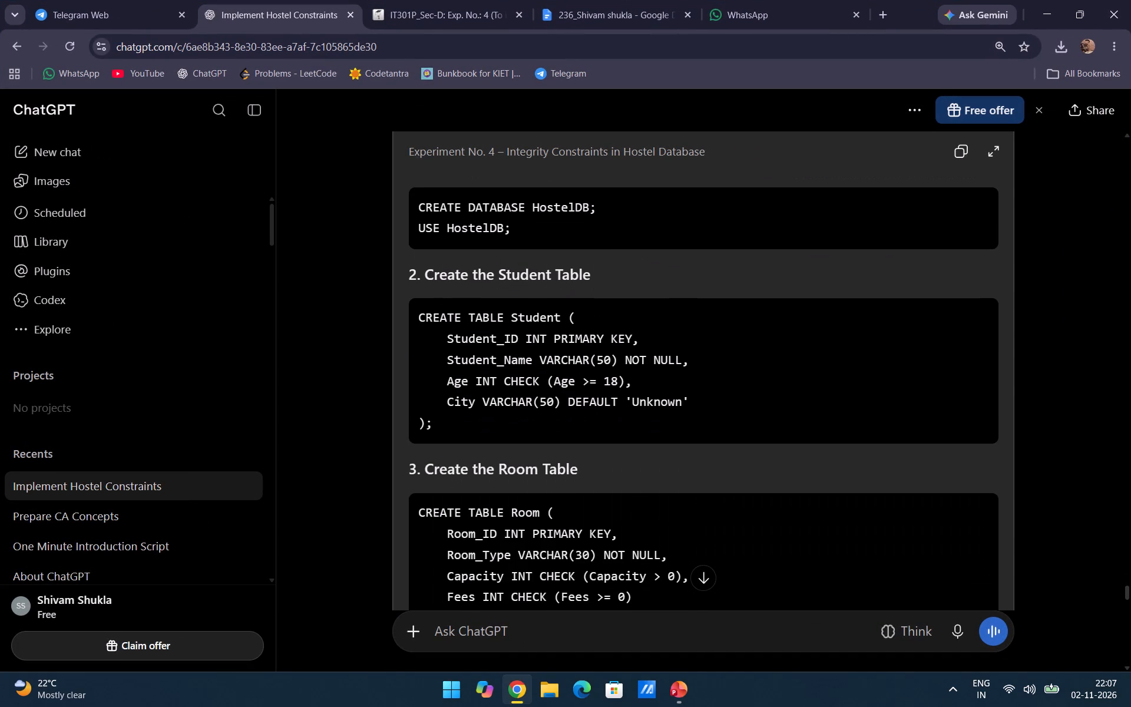
left_click_drag(419, 314, 482, 418)
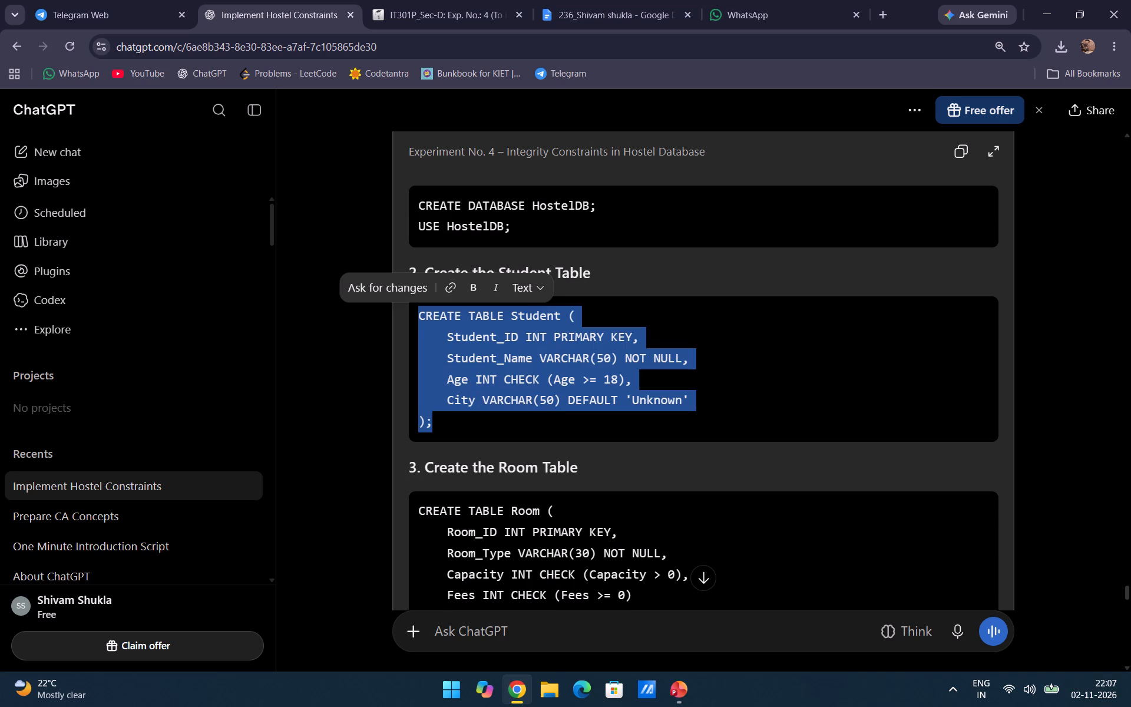
left_click_drag(482, 418, 485, 425)
key("ctrl+c")
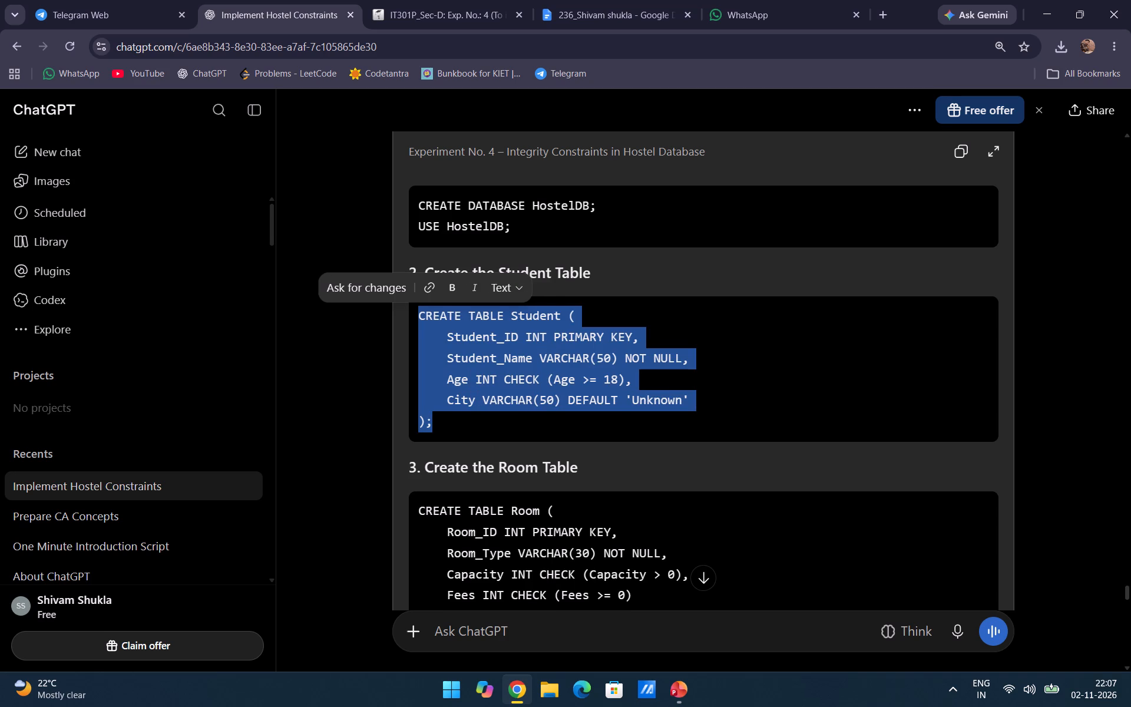
scroll(524, 483, "down", 1)
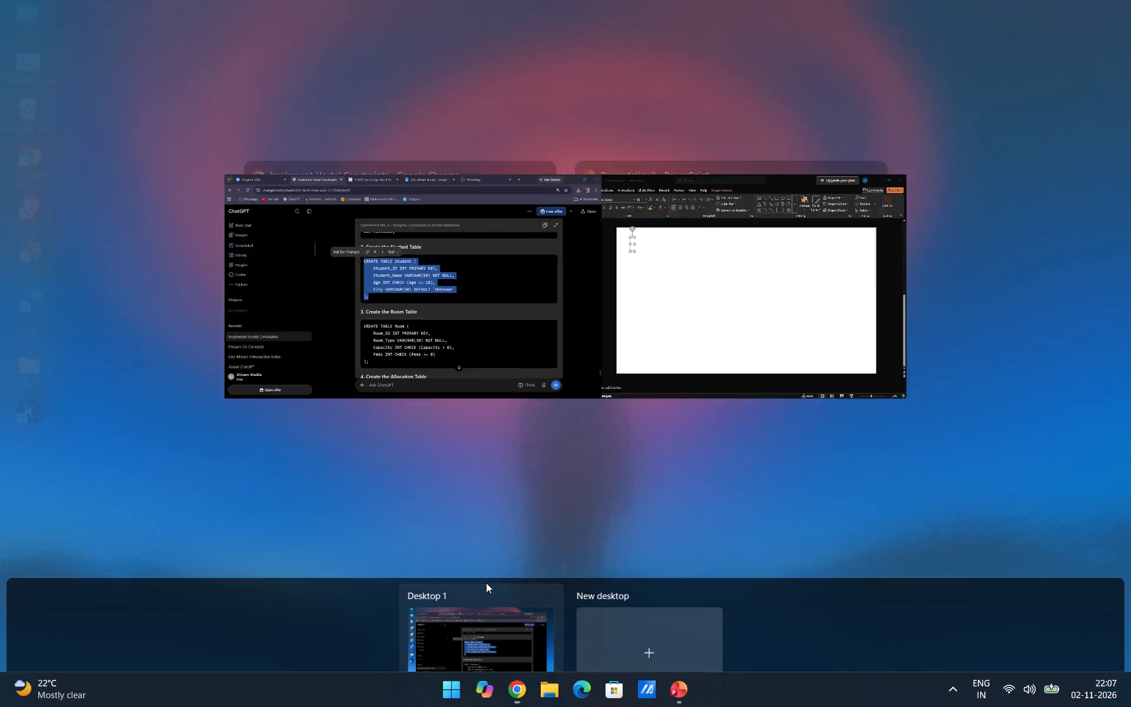
Switch to PowerPoint and paste the CREATE TABLE Student statement into the empty text box on slide 2.
left_click(727, 289)
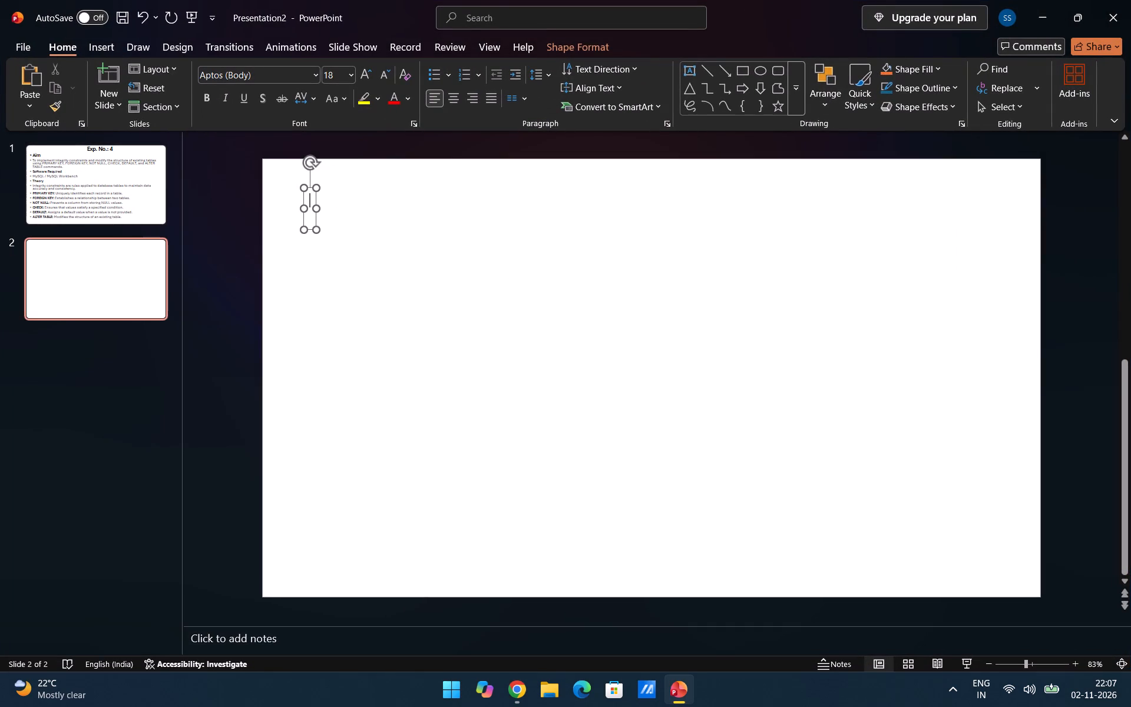
key("ctrl+v")
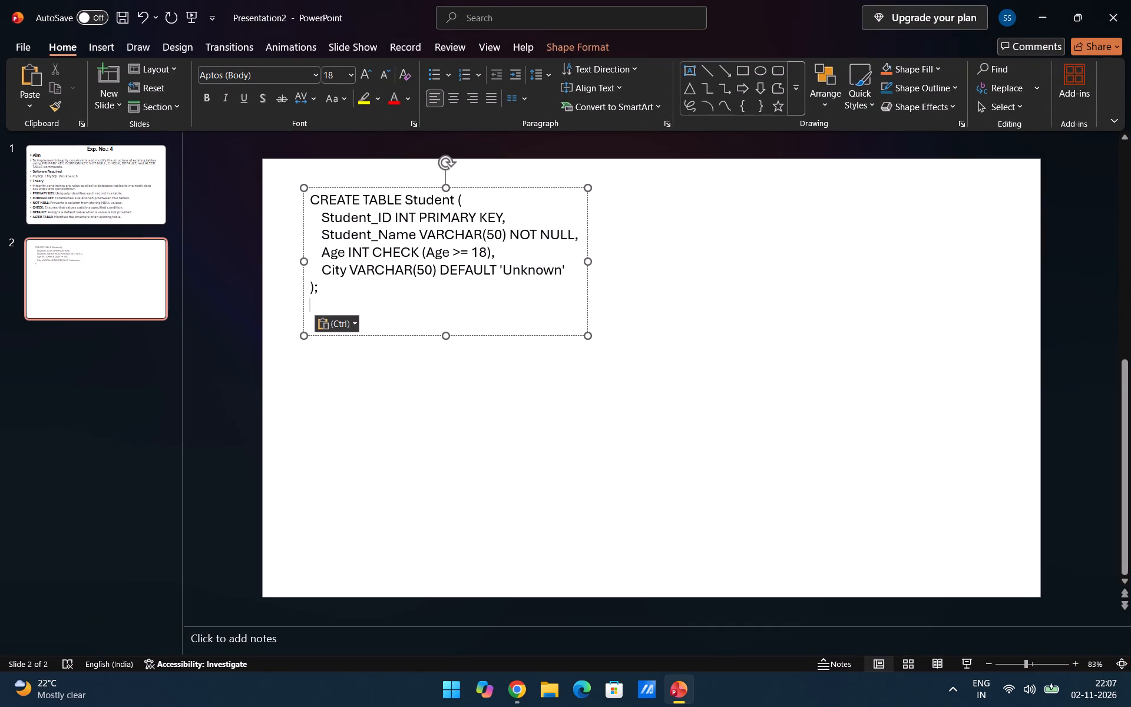
left_click(392, 306)
left_click(392, 306)
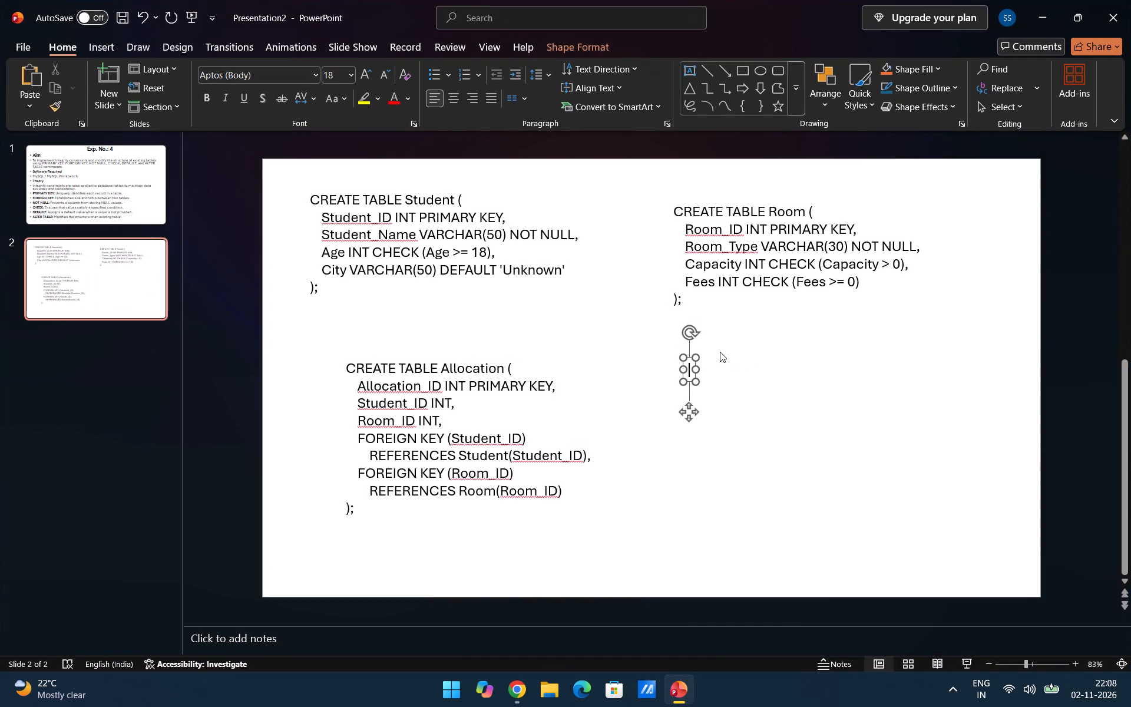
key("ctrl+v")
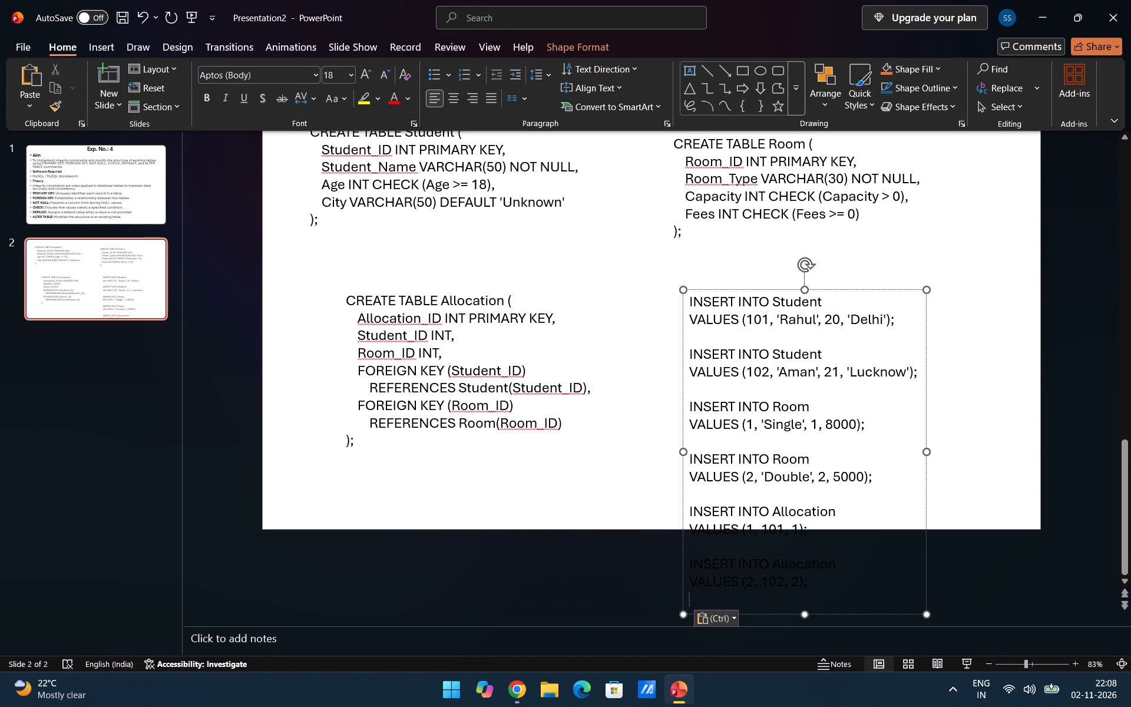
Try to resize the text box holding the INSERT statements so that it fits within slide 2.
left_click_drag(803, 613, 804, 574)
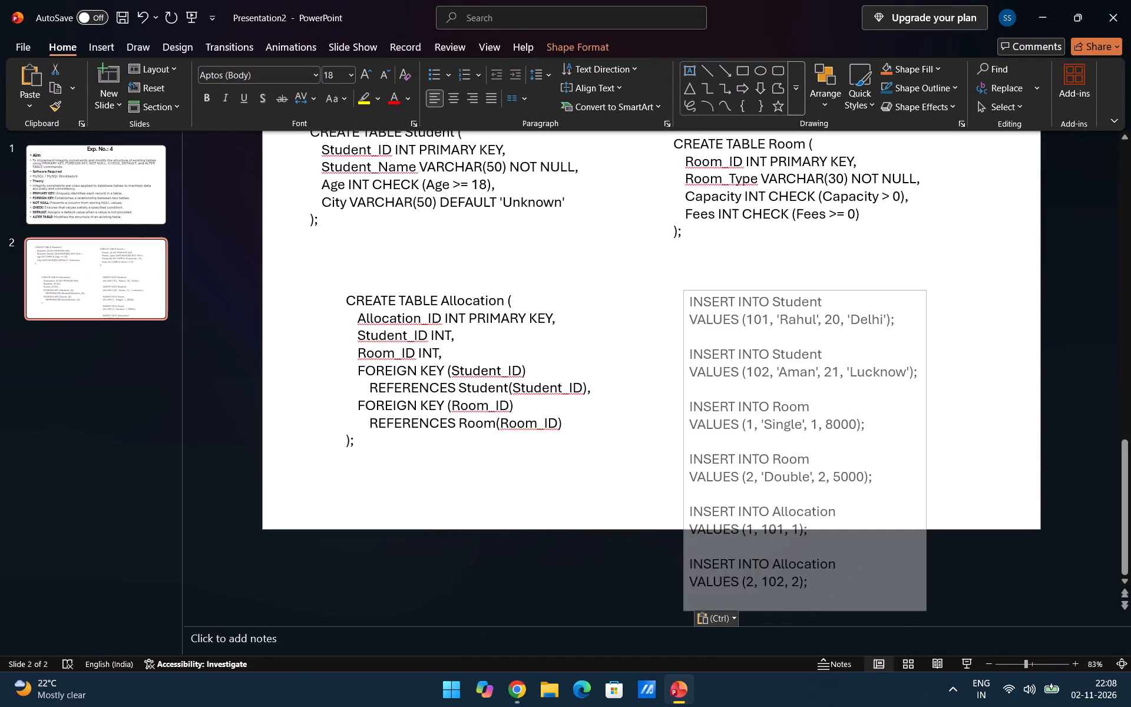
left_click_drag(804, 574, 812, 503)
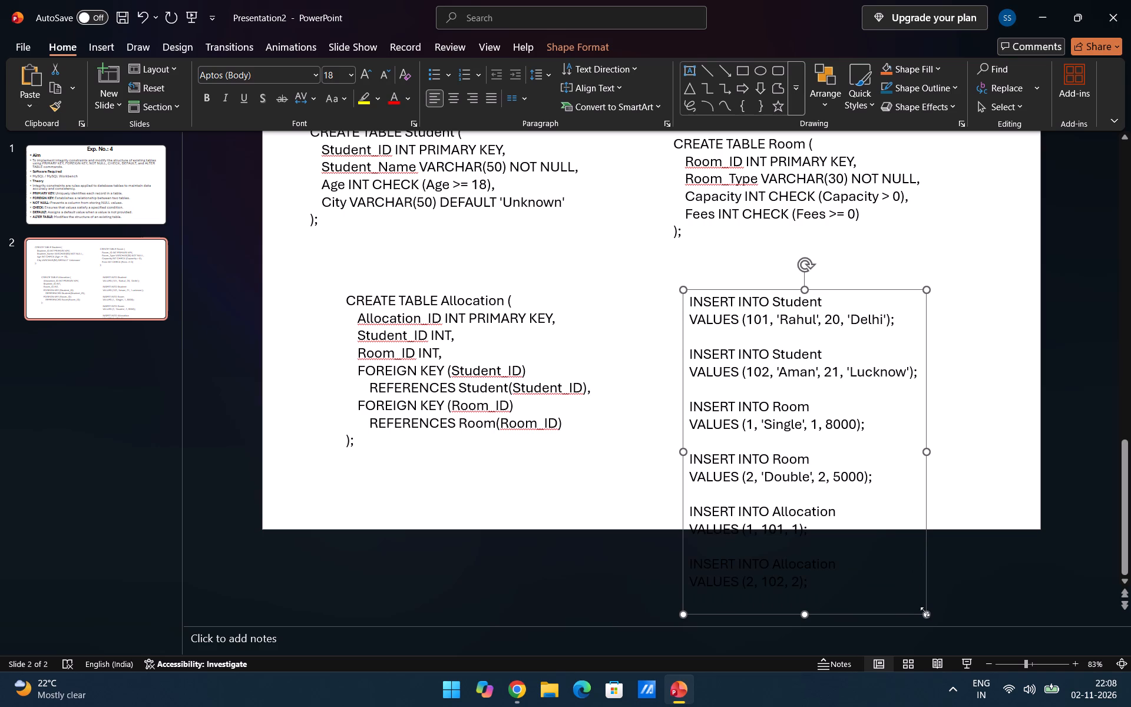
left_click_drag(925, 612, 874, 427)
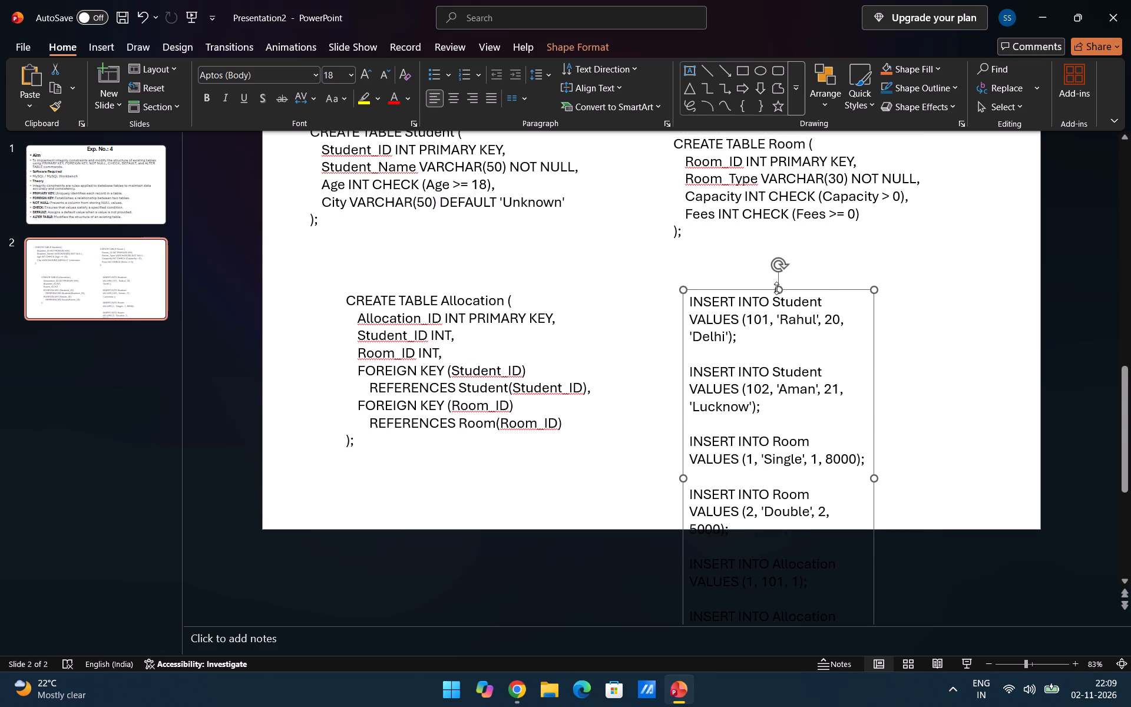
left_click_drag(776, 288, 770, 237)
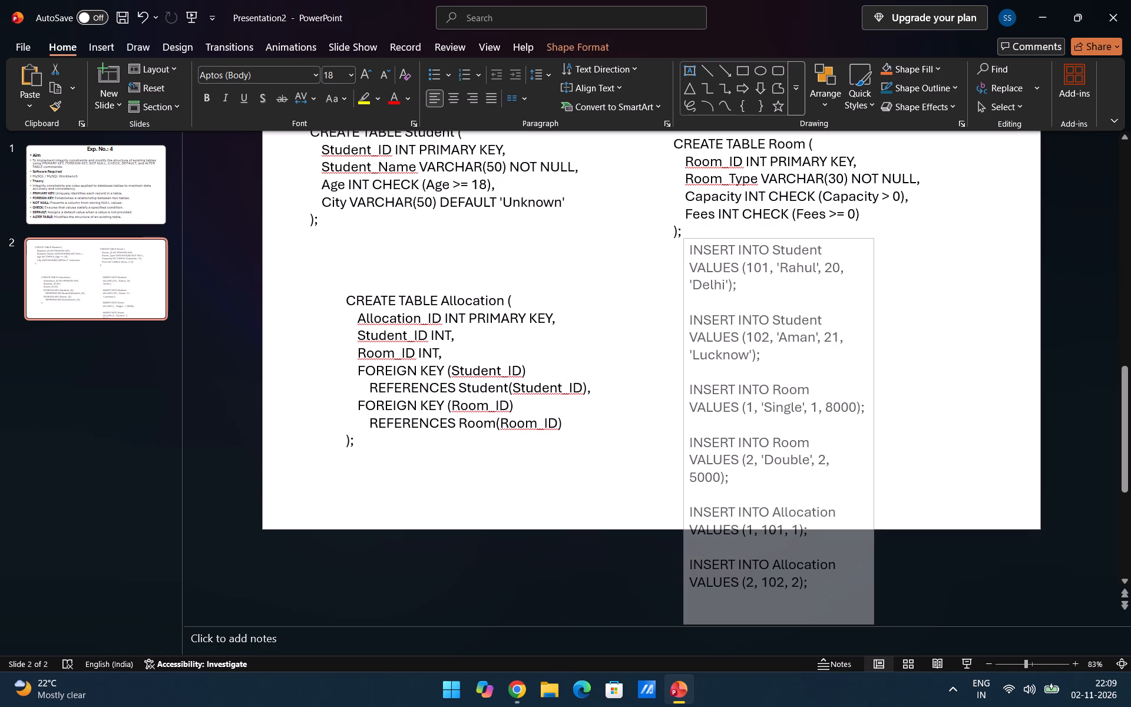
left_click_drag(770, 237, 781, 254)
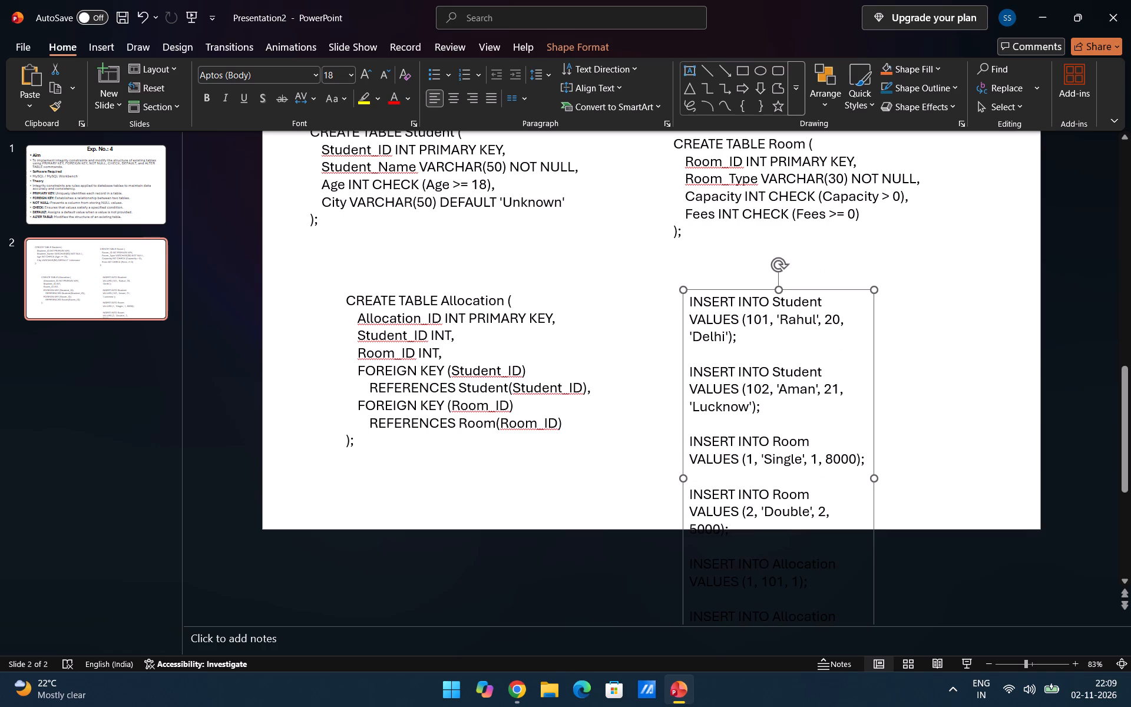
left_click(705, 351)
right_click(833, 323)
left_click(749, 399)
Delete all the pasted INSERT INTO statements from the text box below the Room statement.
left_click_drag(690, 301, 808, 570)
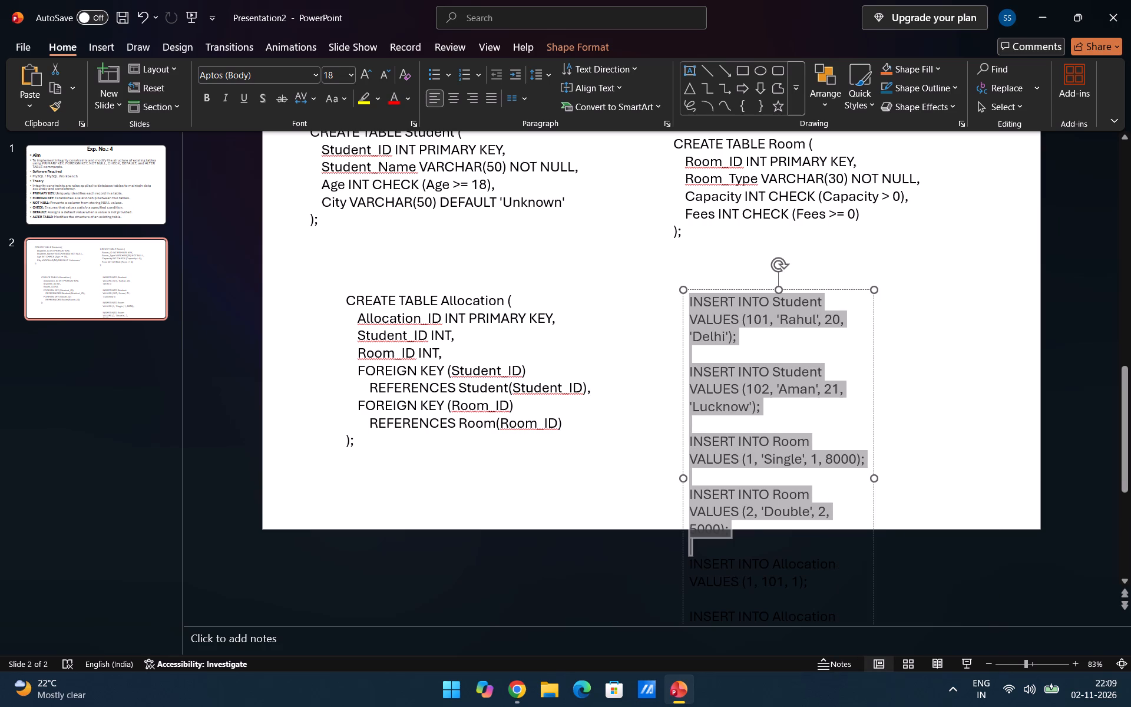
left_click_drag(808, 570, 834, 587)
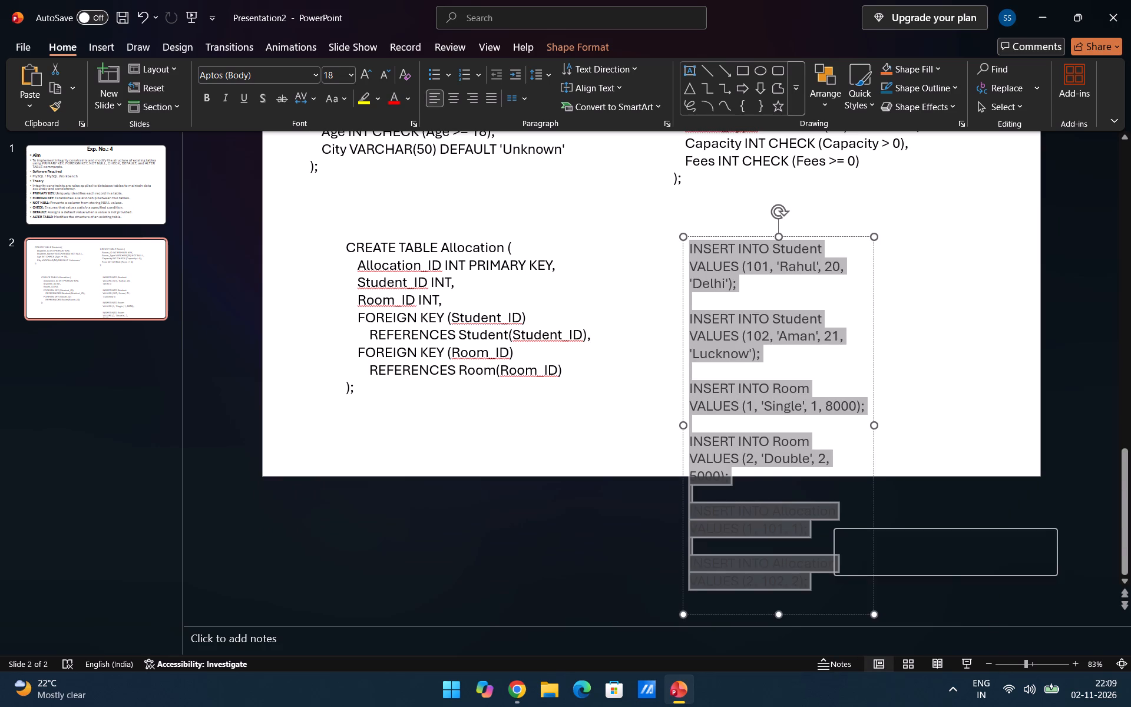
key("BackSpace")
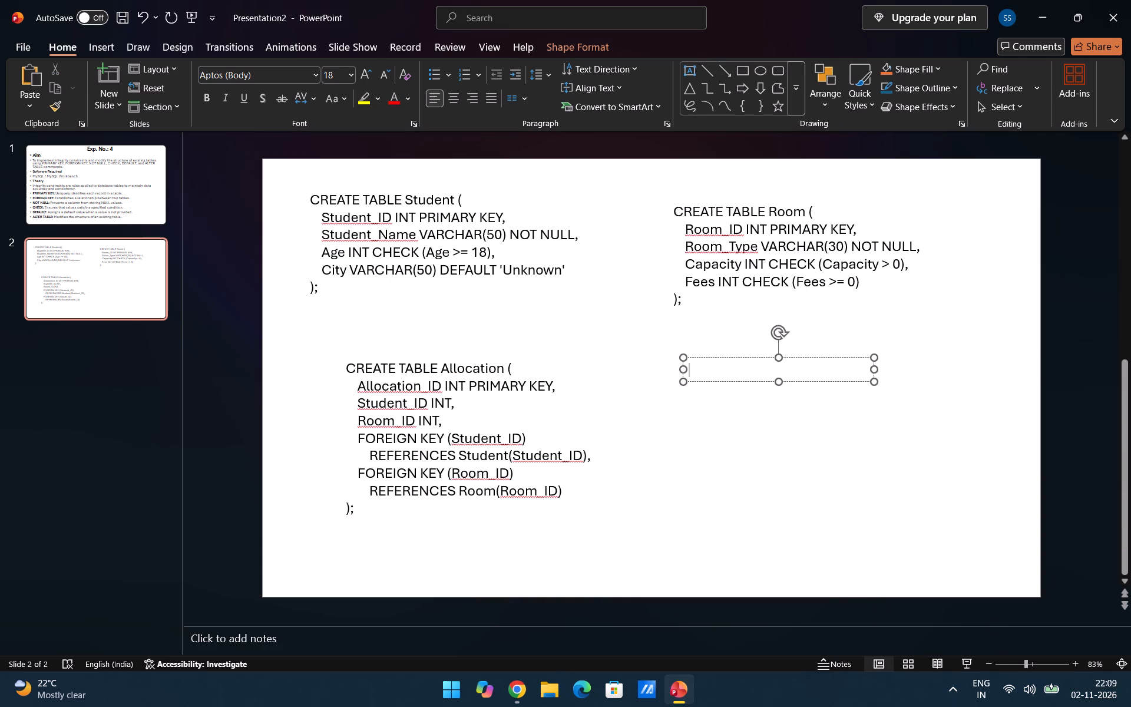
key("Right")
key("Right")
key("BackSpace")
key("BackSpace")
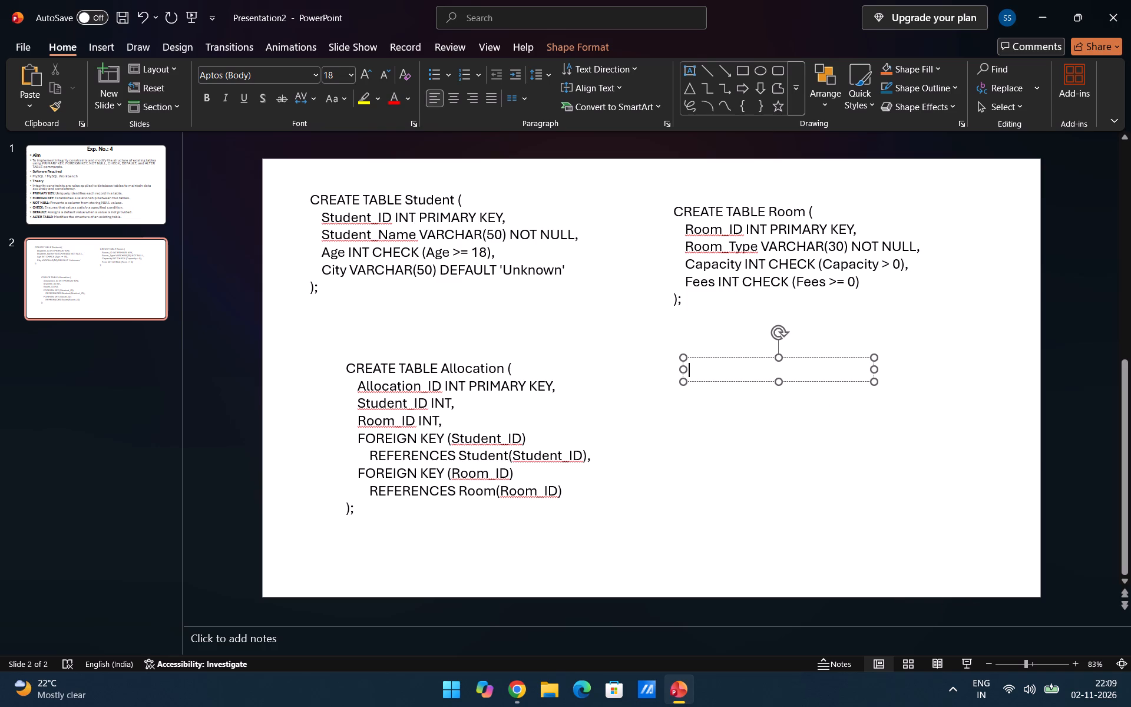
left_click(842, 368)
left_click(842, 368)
Remove the empty text box below the Room statement on slide 2.
key("BackSpace")
key("BackSpace")
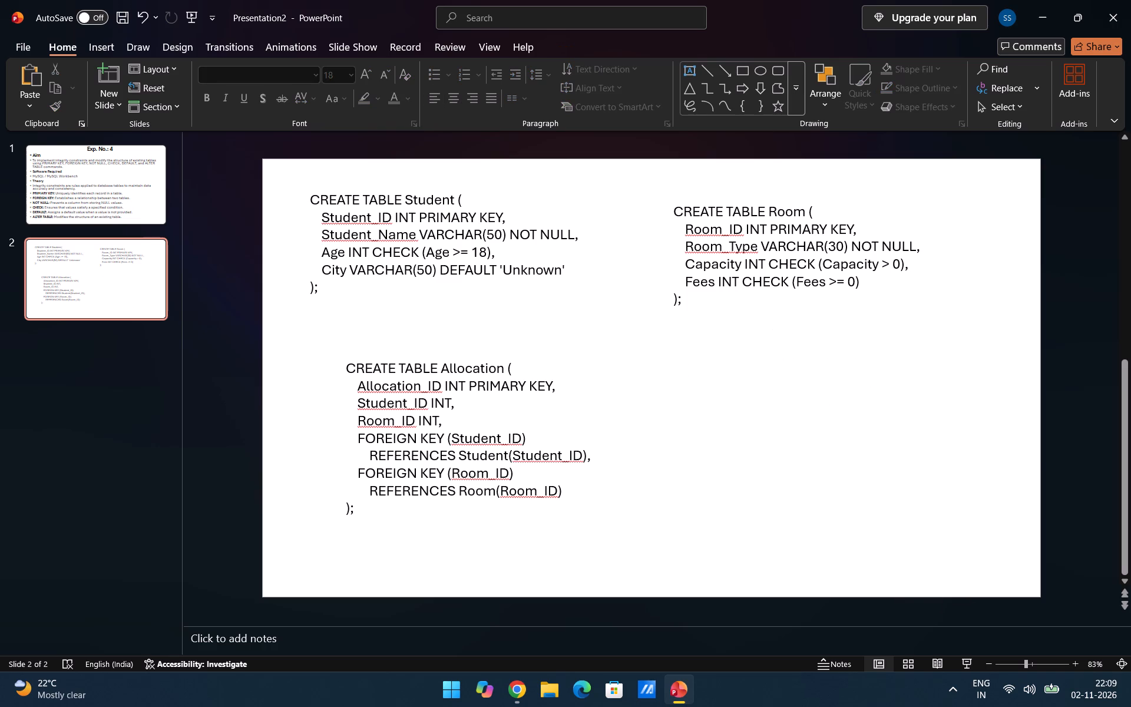
left_click(751, 388)
Move the CREATE TABLE Room text box up to the slide's top edge, in its right half.
left_click_drag(669, 206, 653, 167)
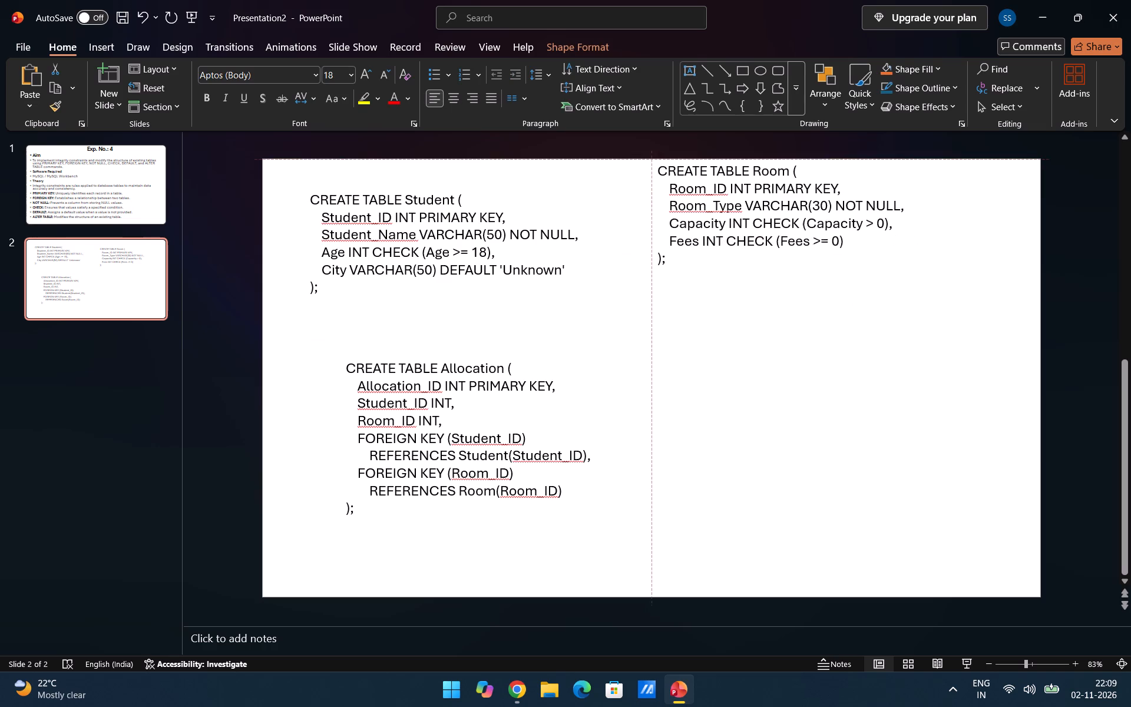
left_click_drag(653, 167, 682, 179)
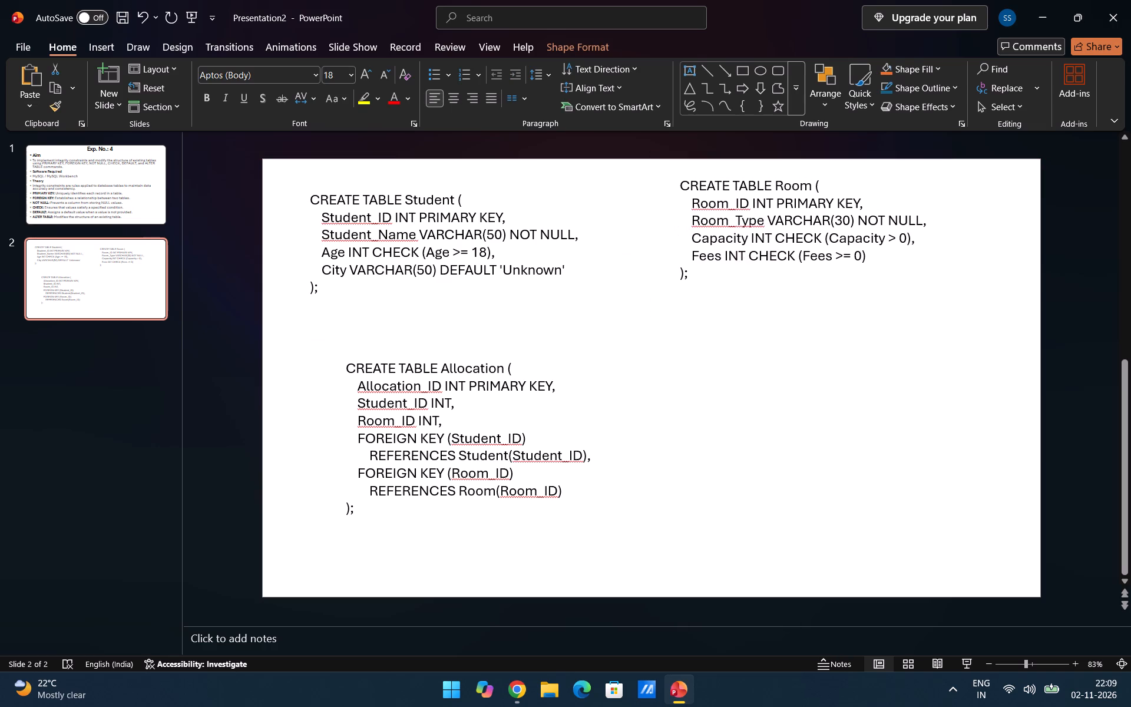
left_click_drag(682, 179, 693, 167)
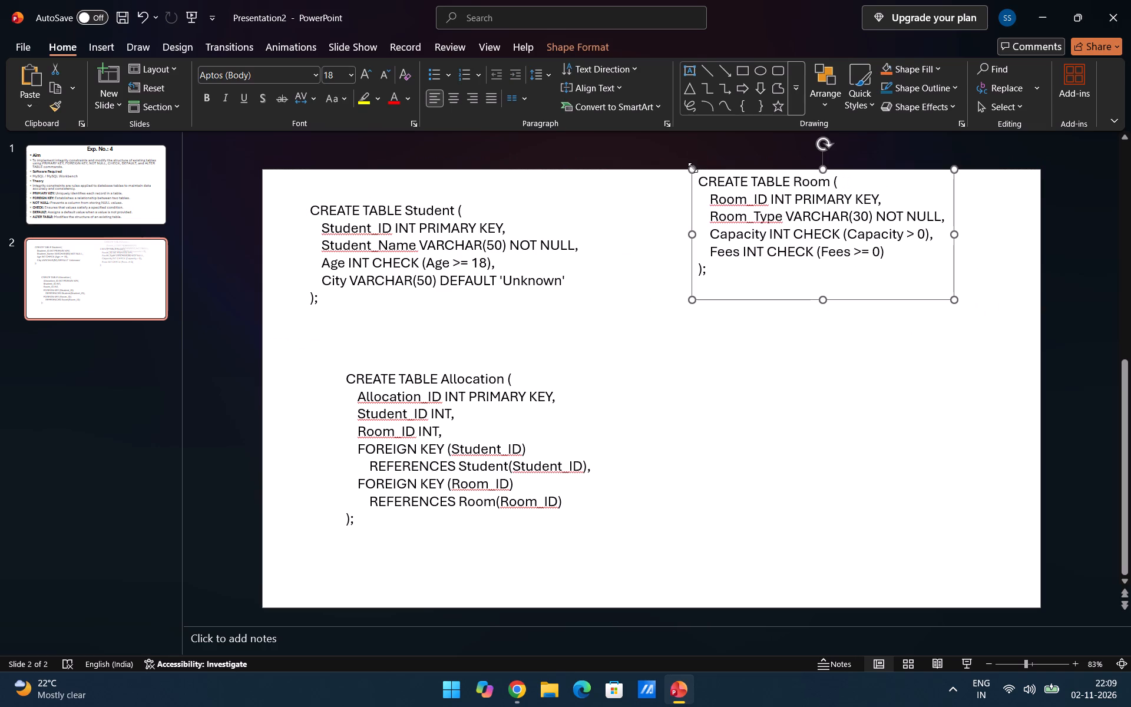
left_click(604, 248)
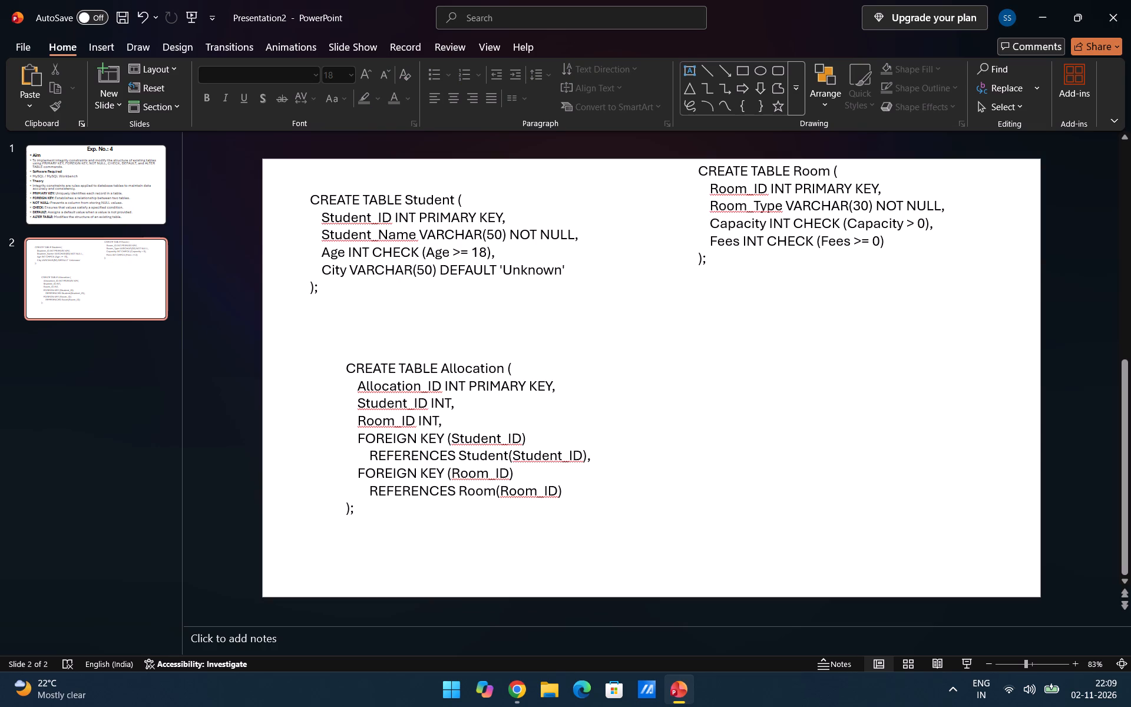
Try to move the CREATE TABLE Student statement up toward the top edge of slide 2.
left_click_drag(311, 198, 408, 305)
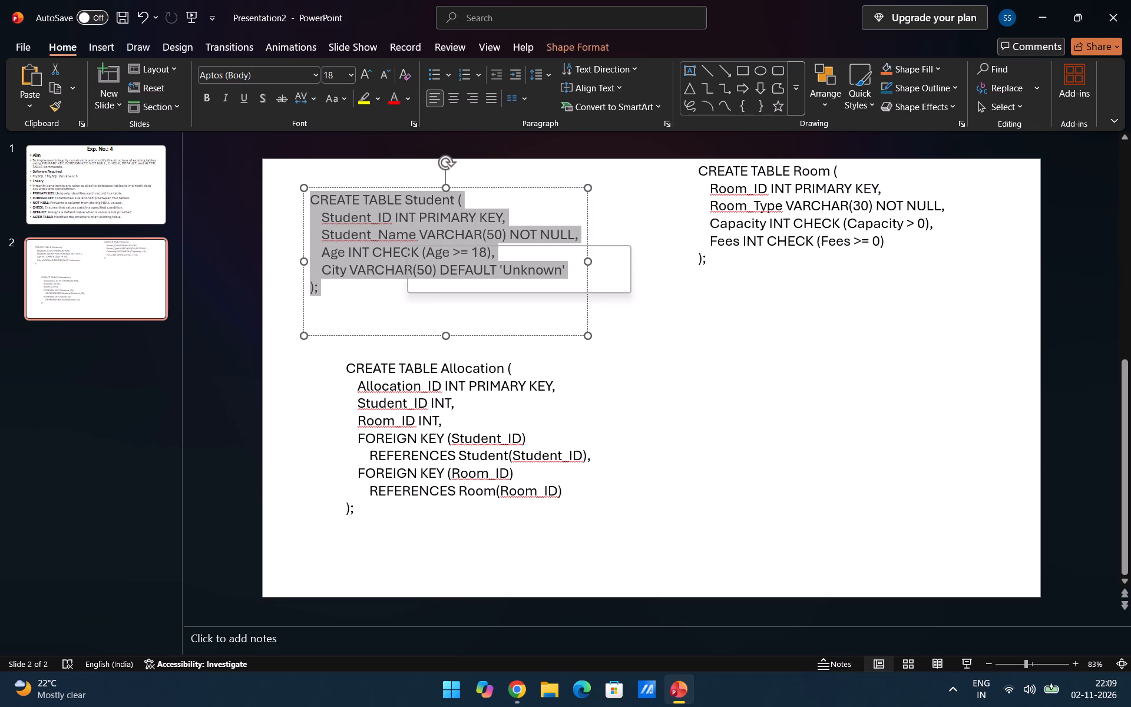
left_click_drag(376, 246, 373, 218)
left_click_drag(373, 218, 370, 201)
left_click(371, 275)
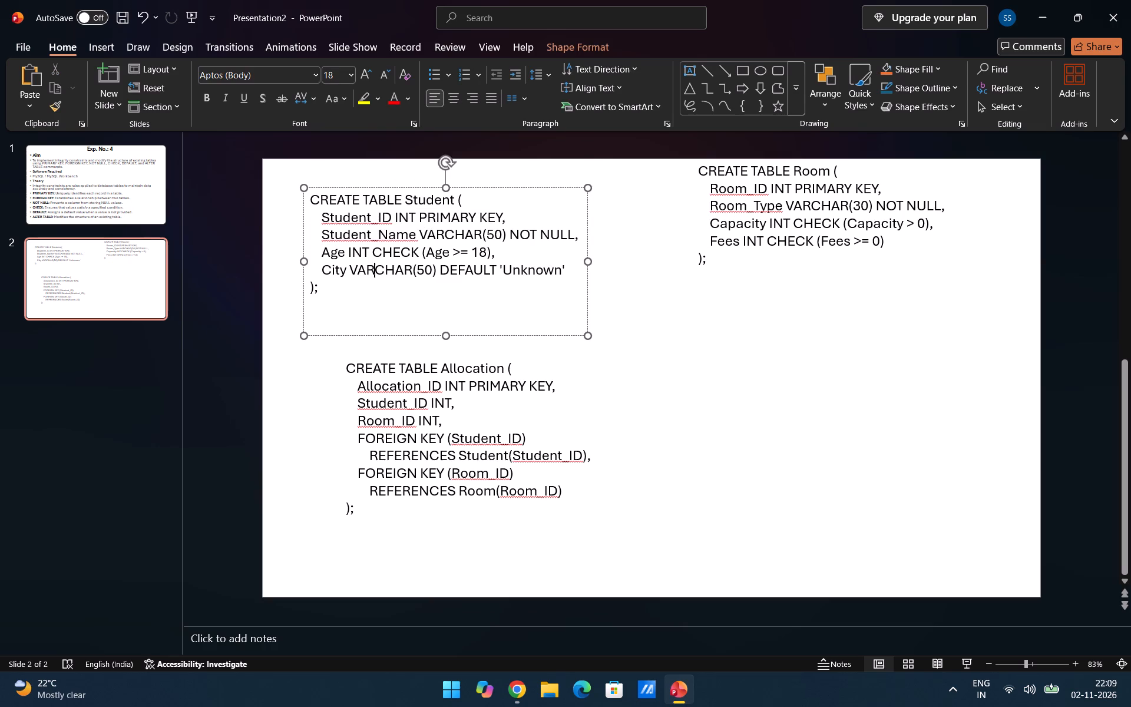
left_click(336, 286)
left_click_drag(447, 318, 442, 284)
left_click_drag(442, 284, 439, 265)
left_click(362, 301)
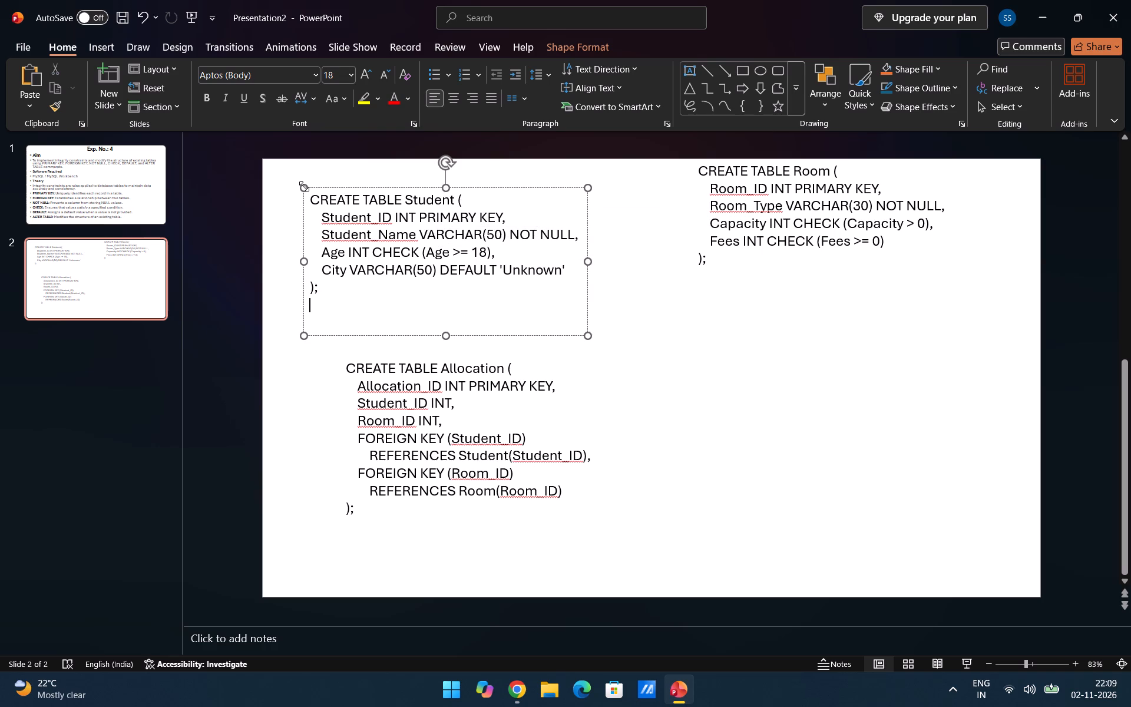
Place the whole CREATE TABLE Student statement in the upper-left corner of slide 2, roughly level with the Room statement.
left_click_drag(313, 198, 391, 319)
left_click_drag(337, 223, 341, 180)
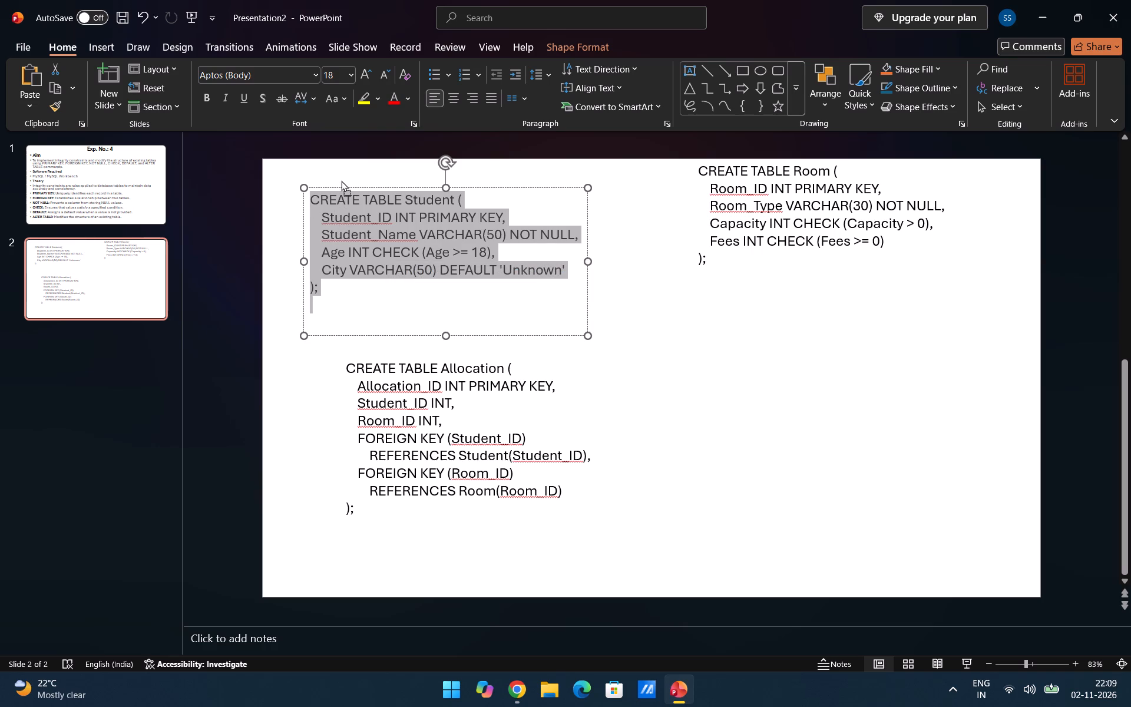
left_click_drag(341, 180, 340, 173)
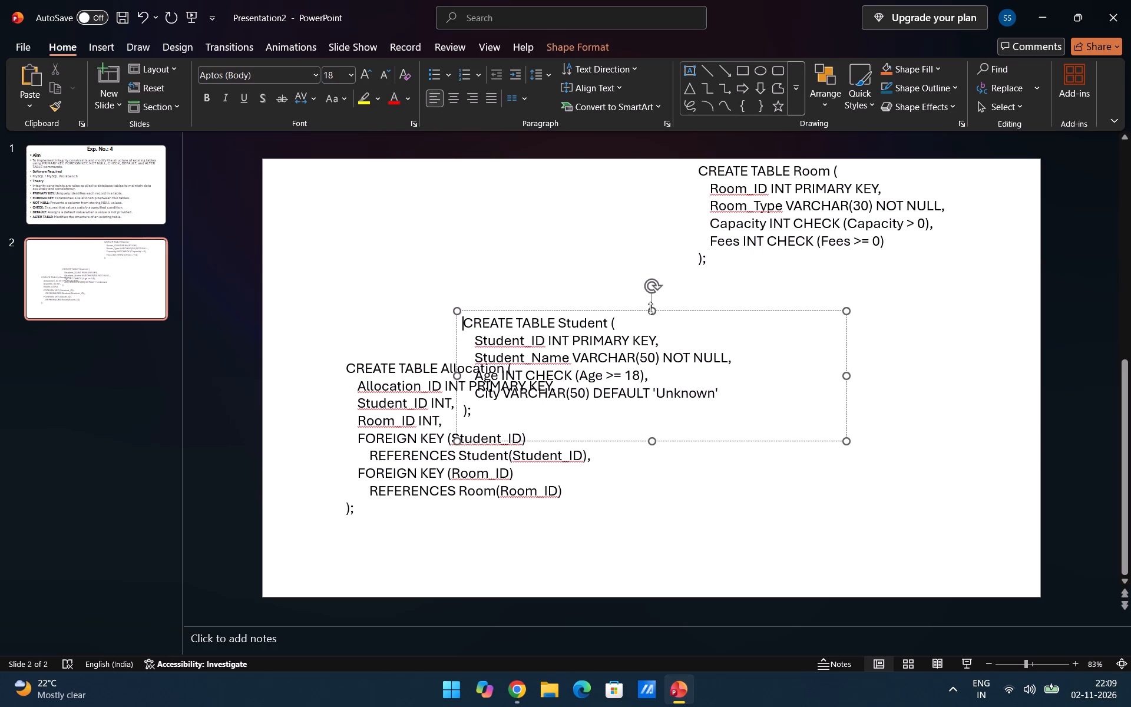
left_click_drag(684, 338, 462, 211)
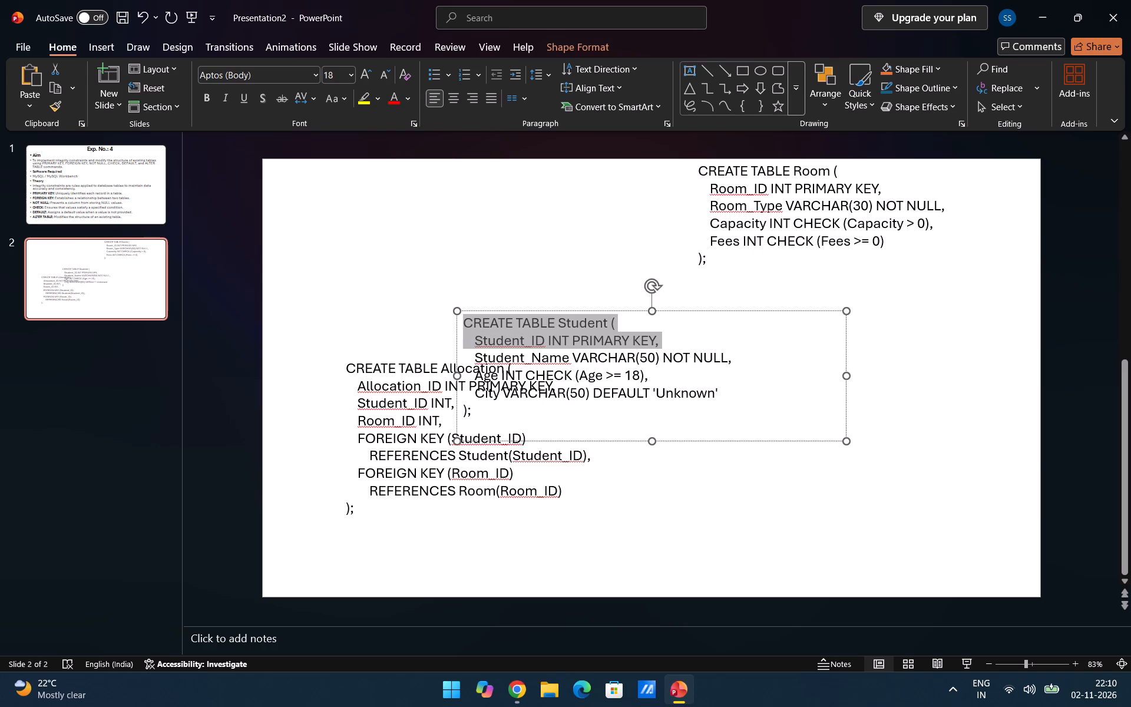
left_click_drag(462, 211, 452, 215)
left_click(665, 404)
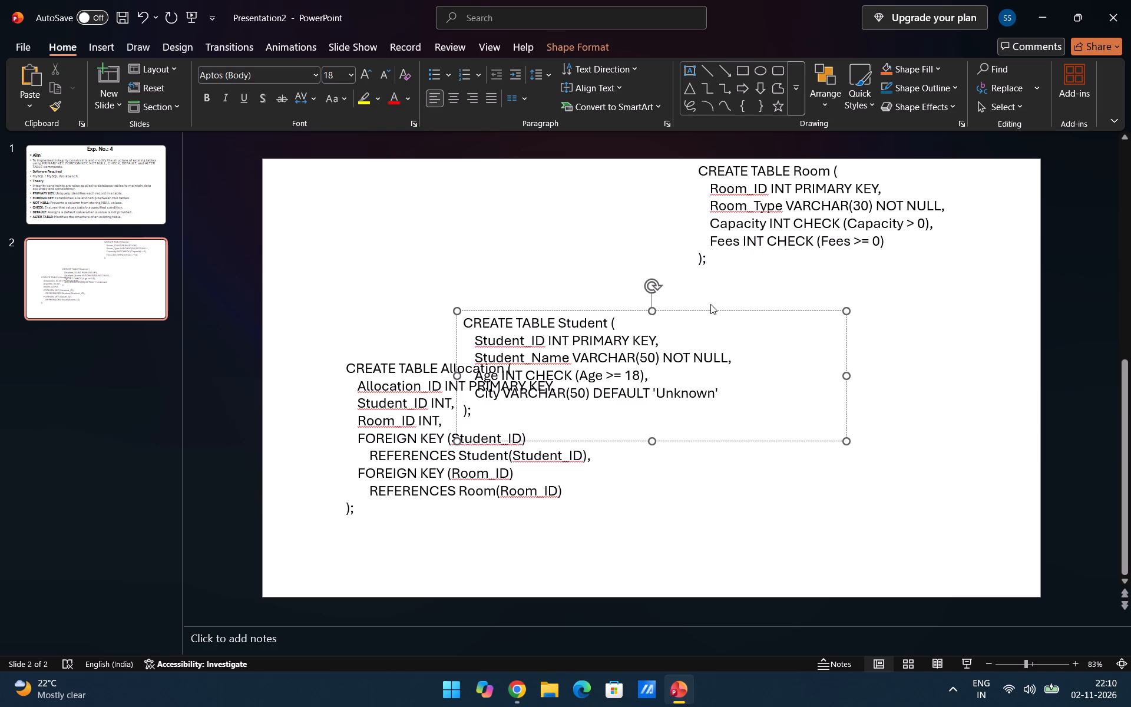
left_click_drag(706, 309, 550, 181)
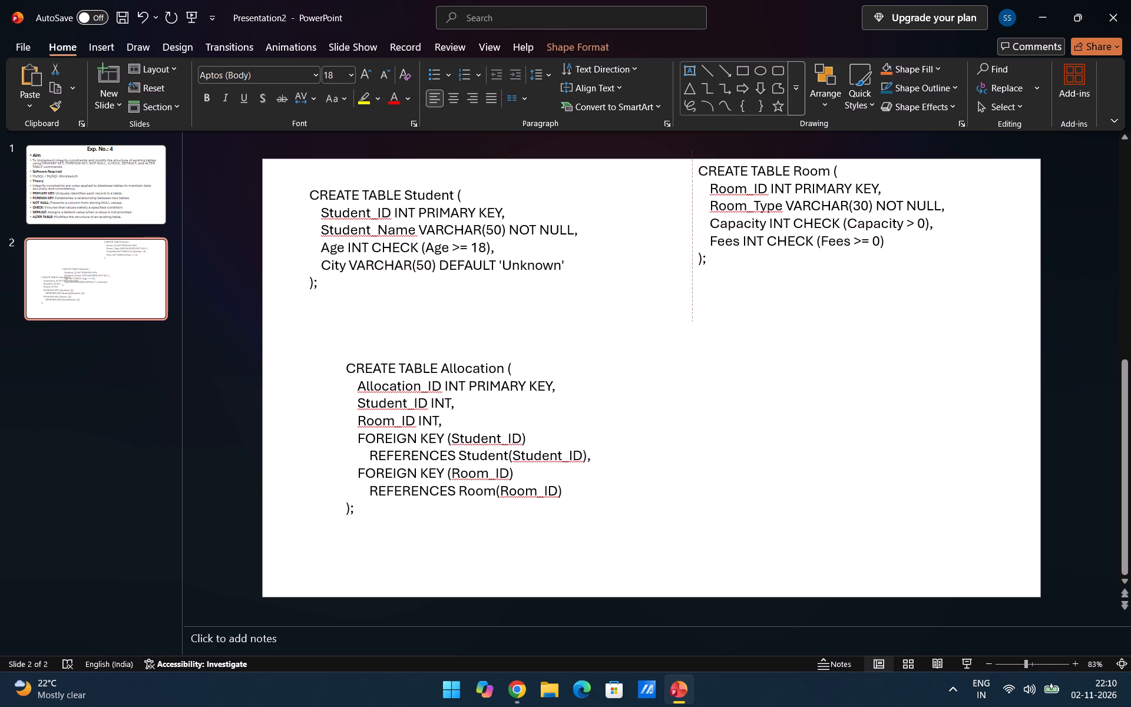
left_click_drag(550, 181, 540, 161)
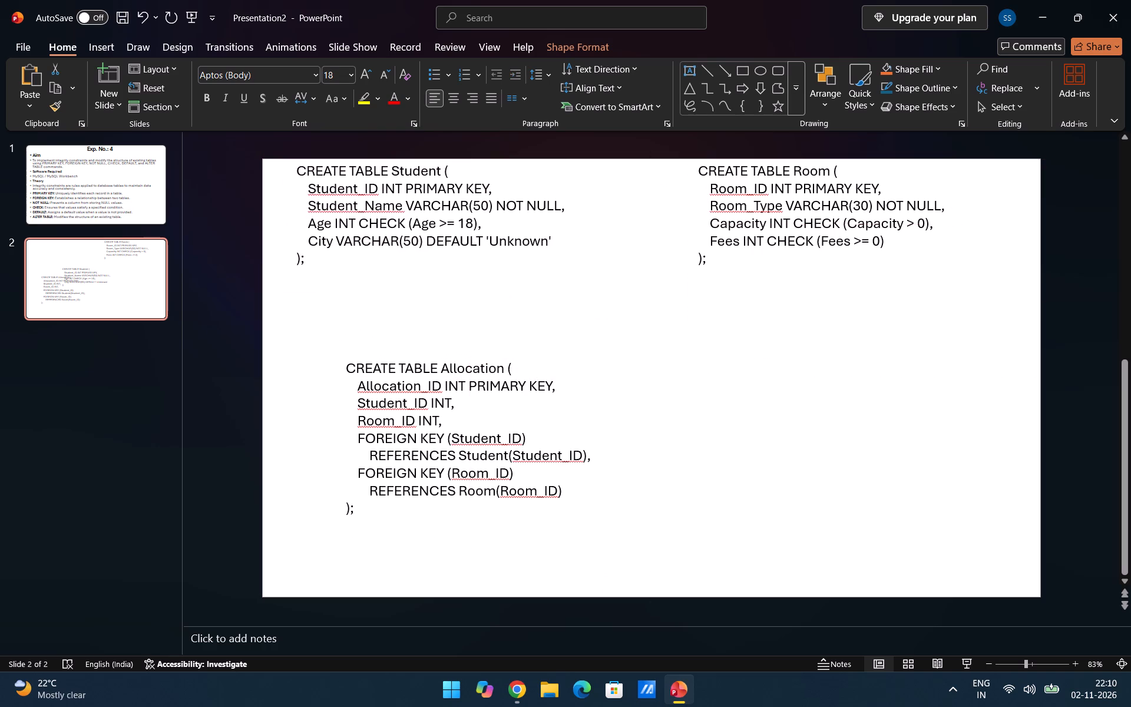
left_click_drag(540, 161, 575, 161)
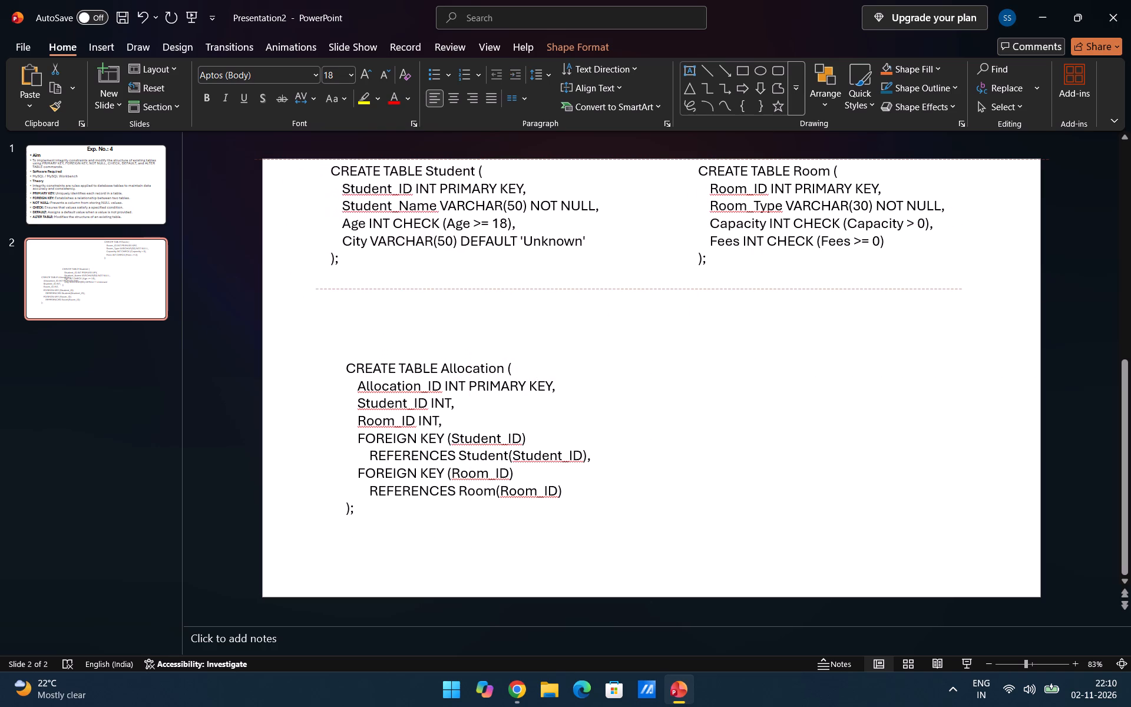
left_click_drag(575, 161, 524, 361)
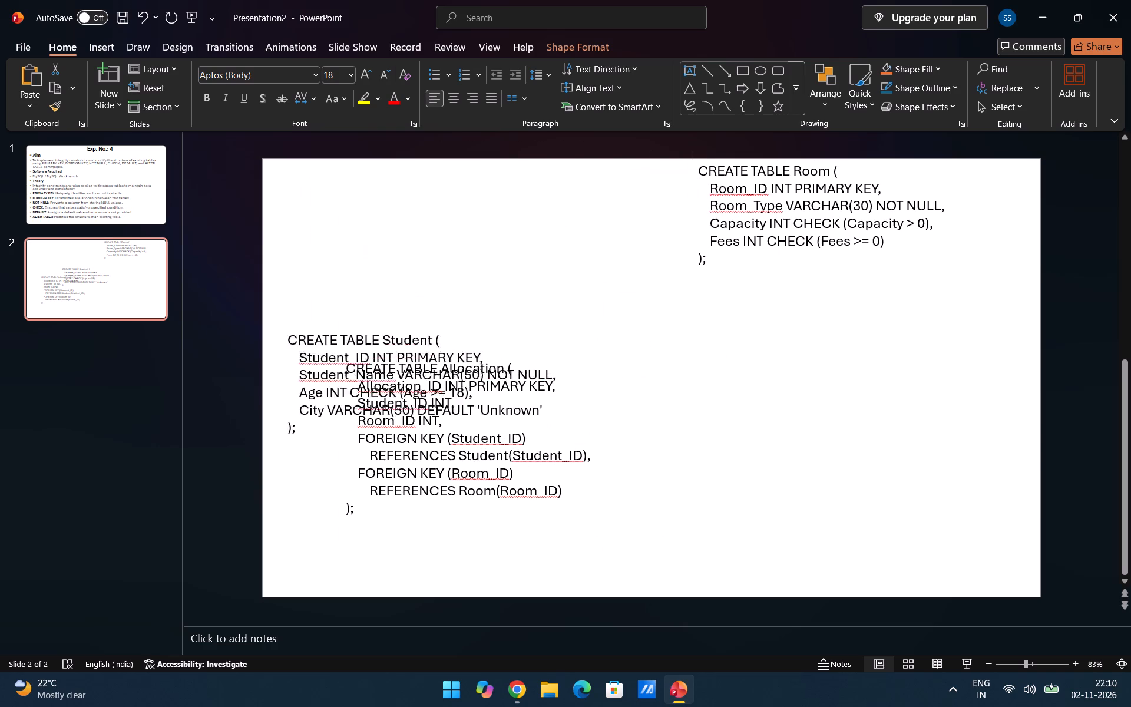
left_click_drag(524, 361, 528, 166)
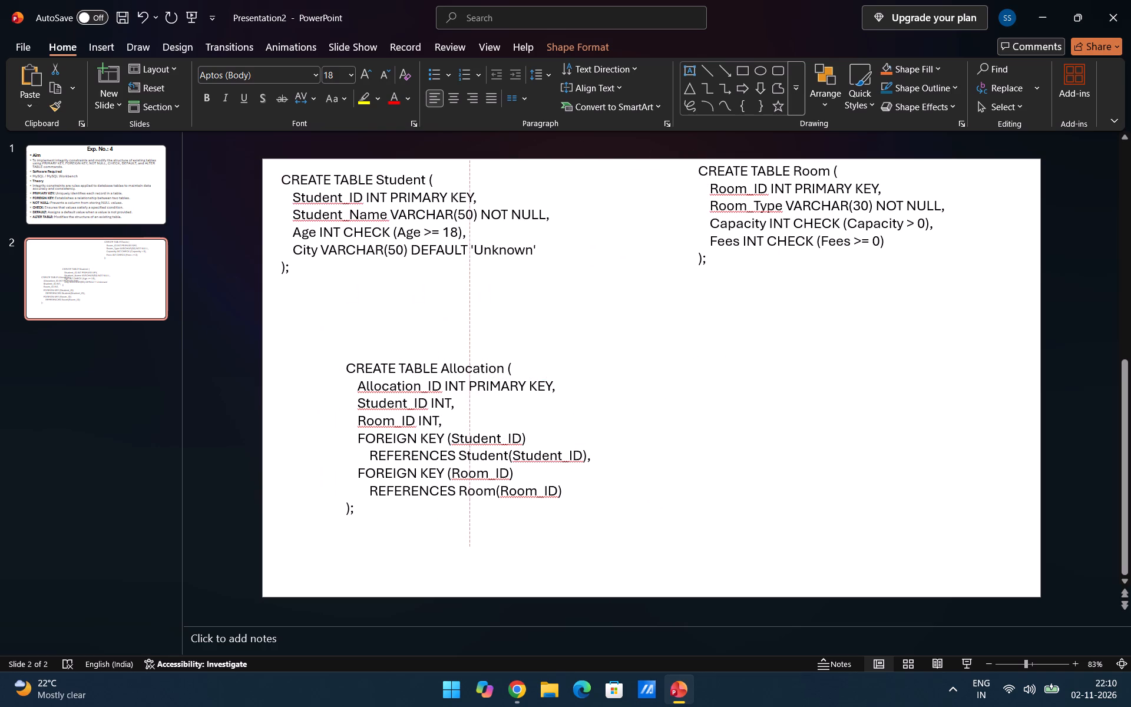
left_click_drag(528, 166, 528, 161)
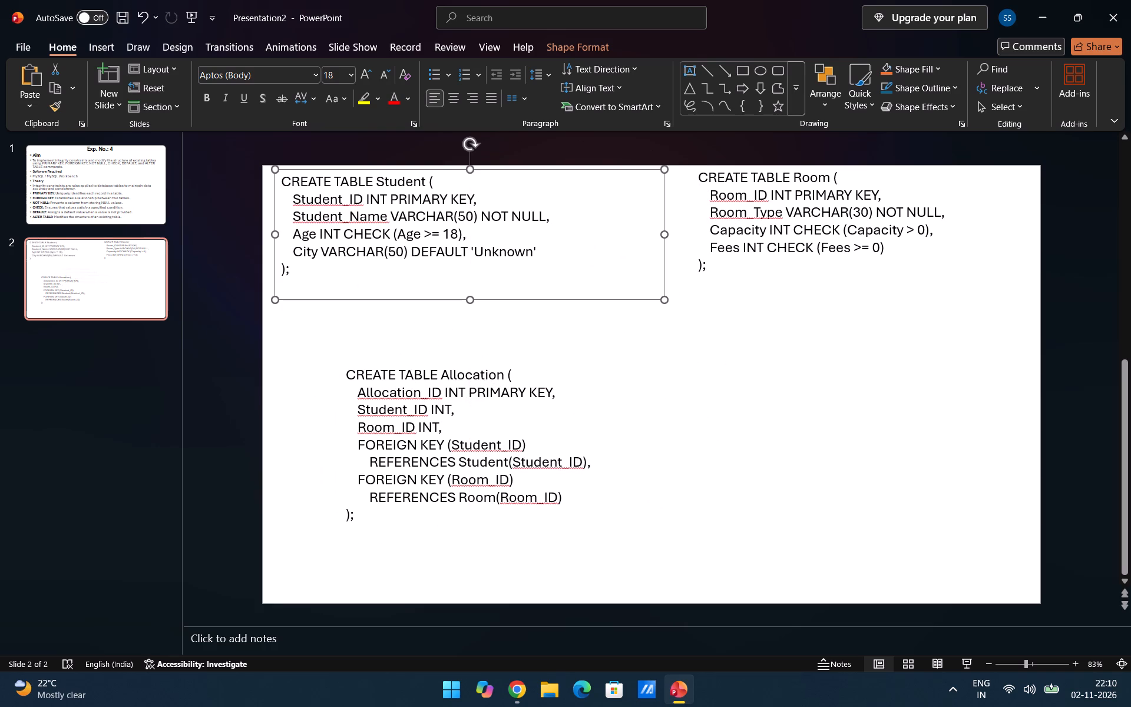
Narrow the Student text box so its right edge sits just beyond the statement's longest line.
left_click_drag(664, 297, 609, 295)
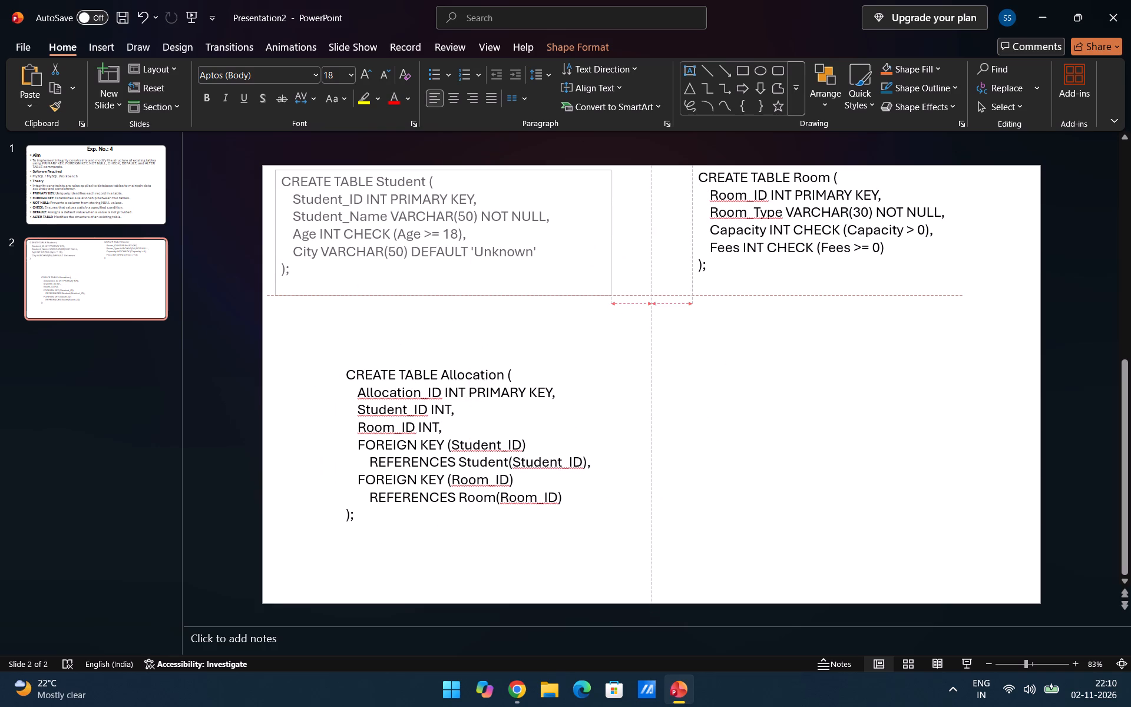
left_click_drag(609, 295, 590, 293)
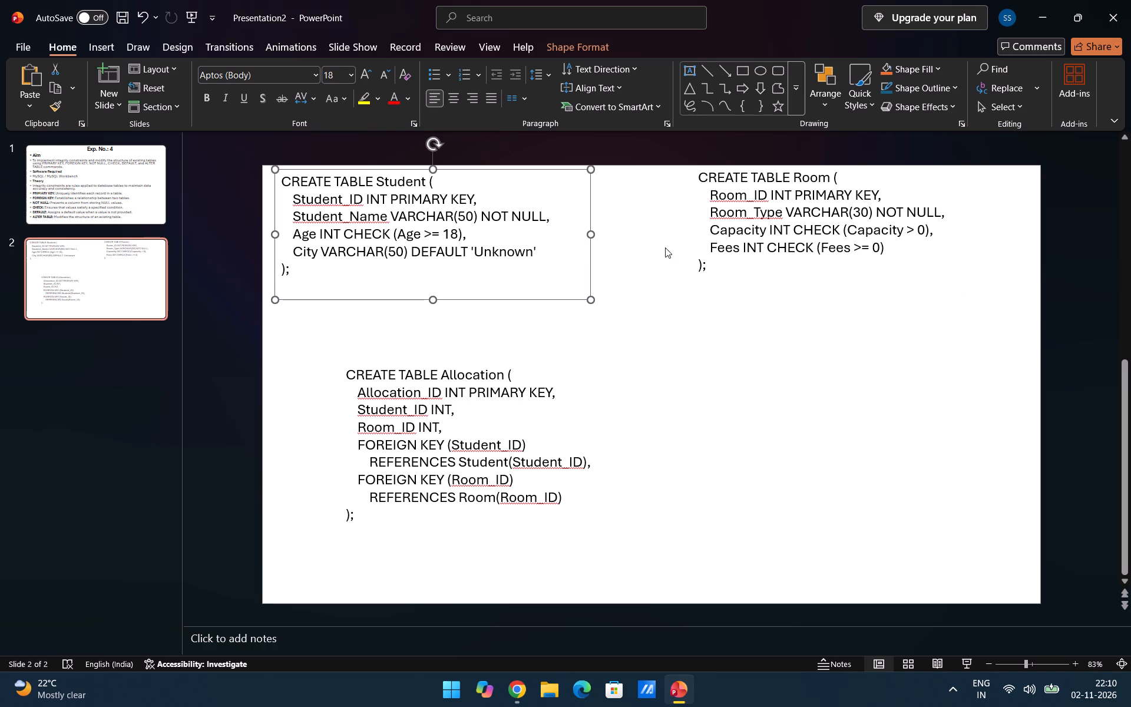
left_click(665, 247)
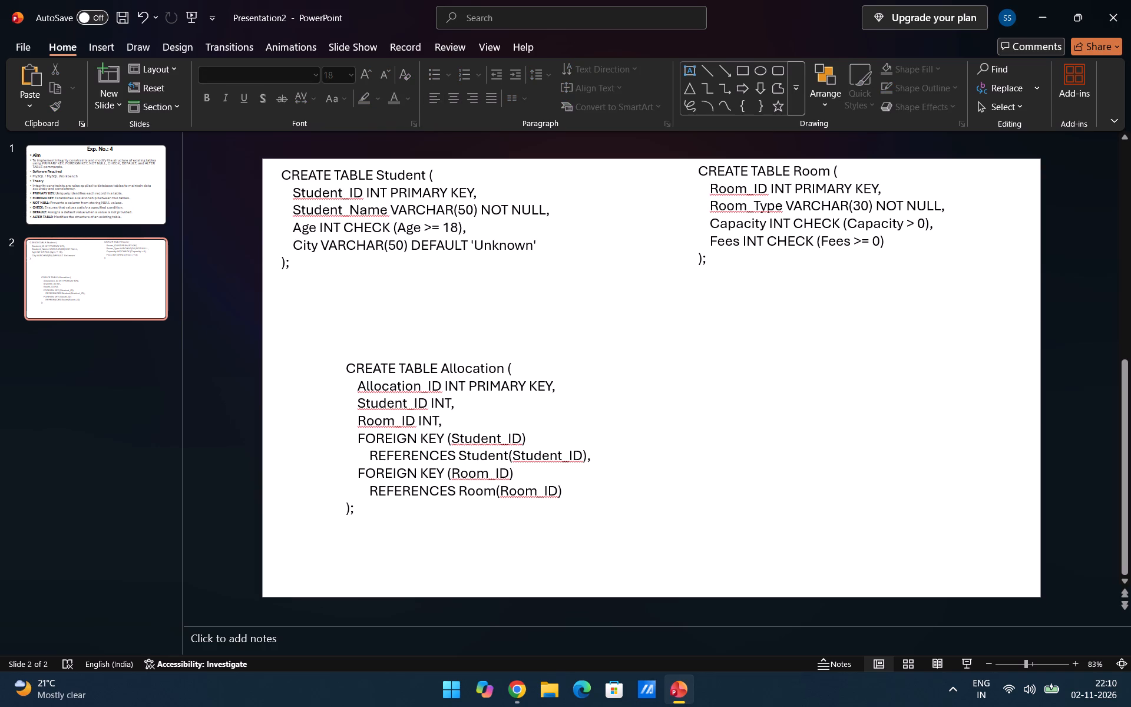
Move the CREATE TABLE Allocation text box up and left so it sits beneath the Student statement, nearly aligned with its left edge.
left_click_drag(346, 369, 522, 514)
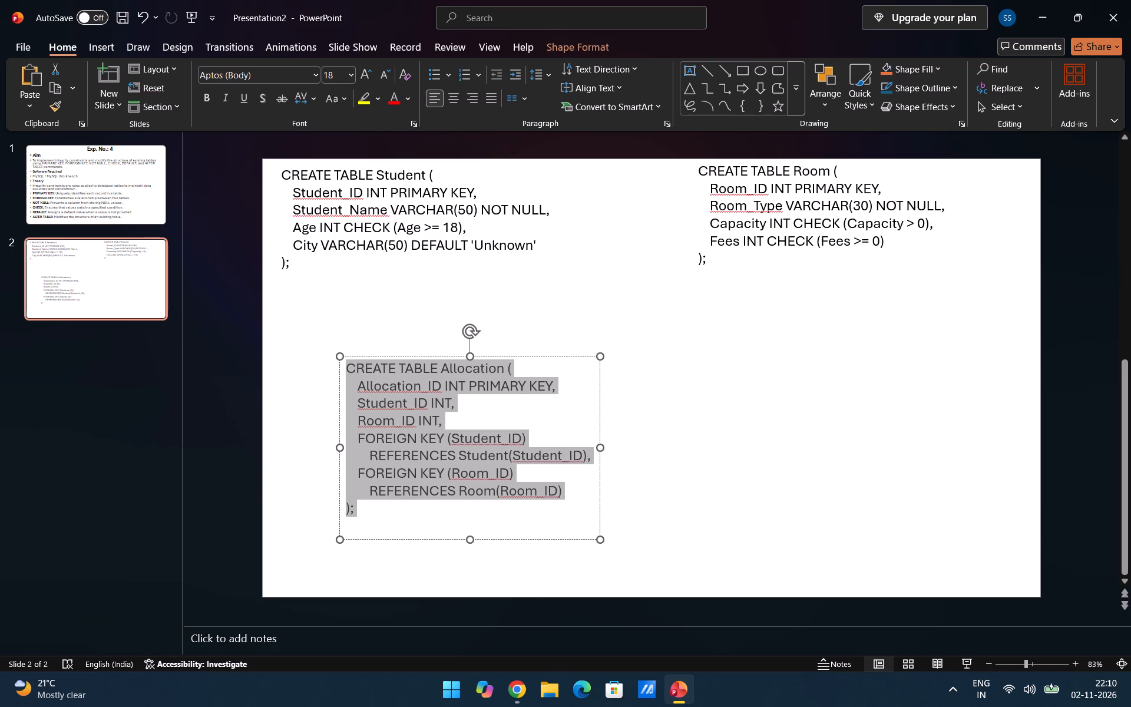
left_click_drag(524, 356, 474, 321)
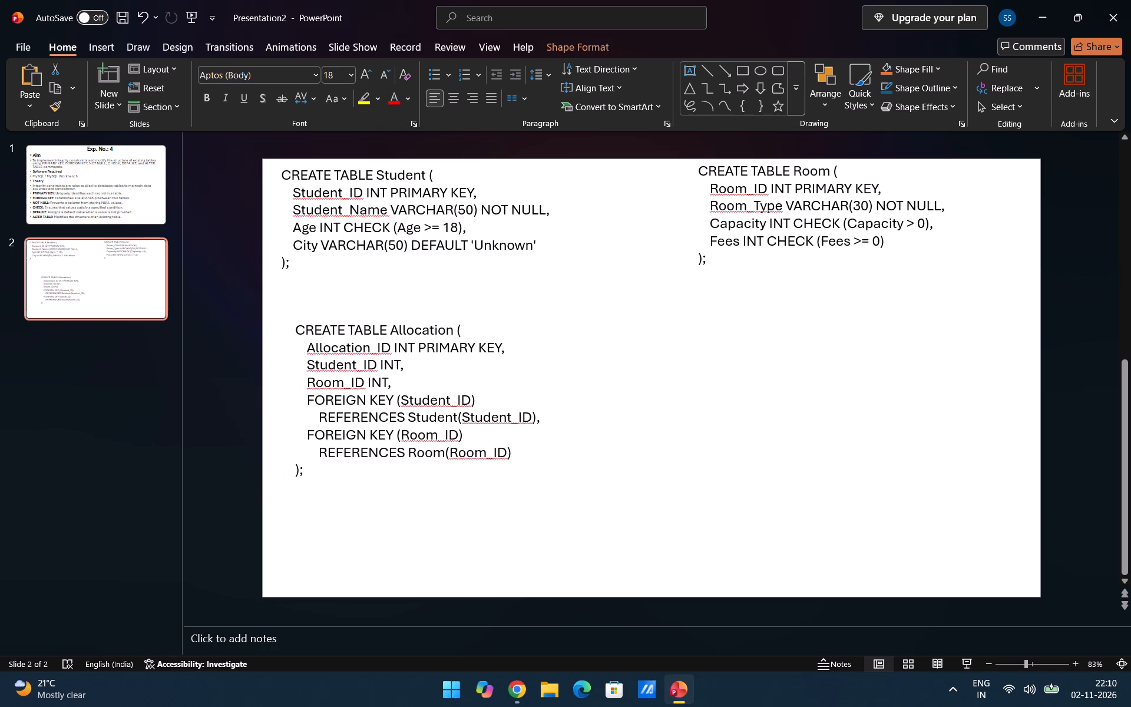
left_click_drag(474, 321, 471, 343)
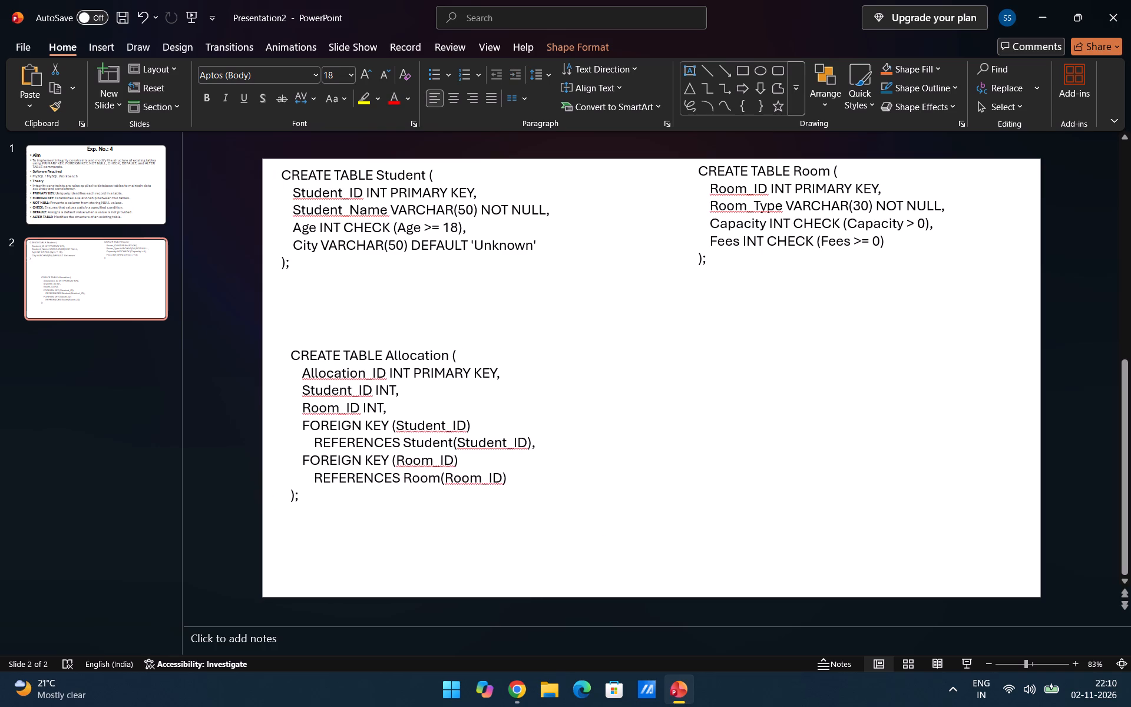
left_click_drag(471, 343, 466, 339)
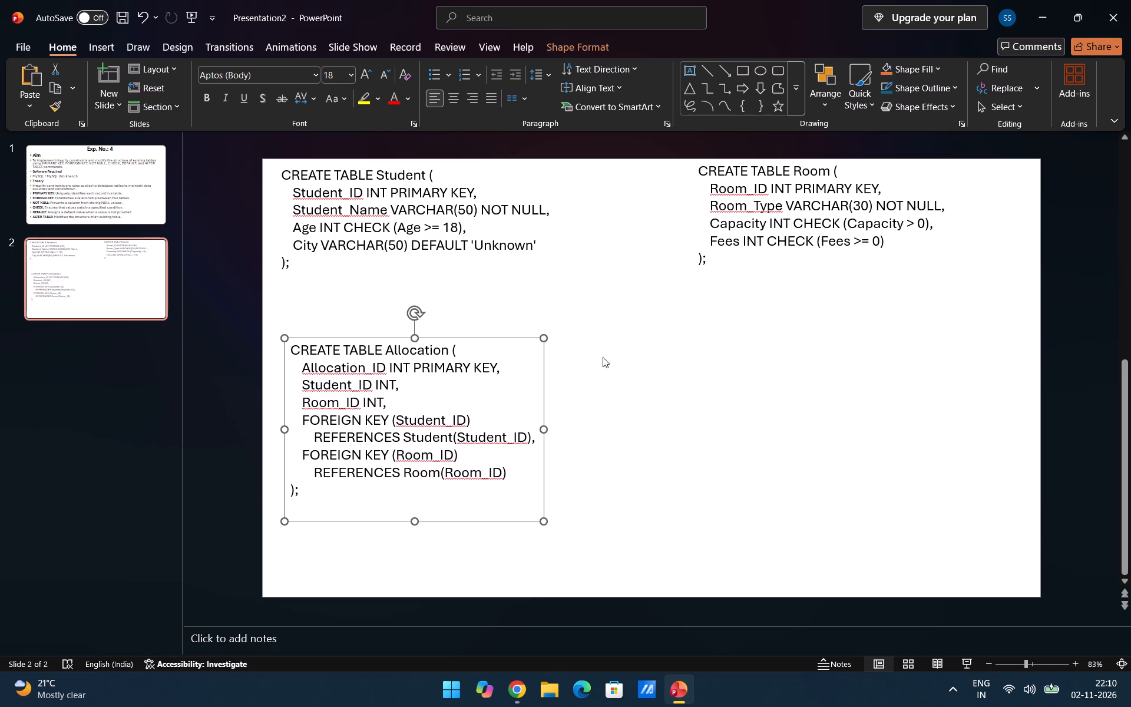
left_click(607, 354)
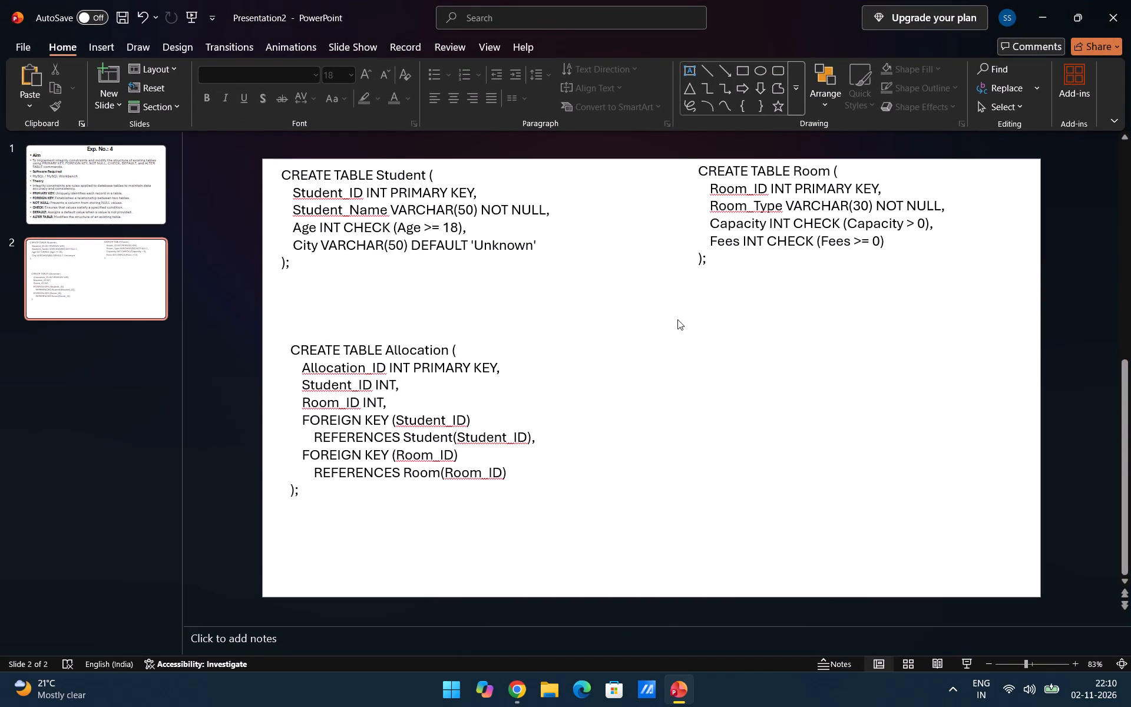
double_click(690, 320)
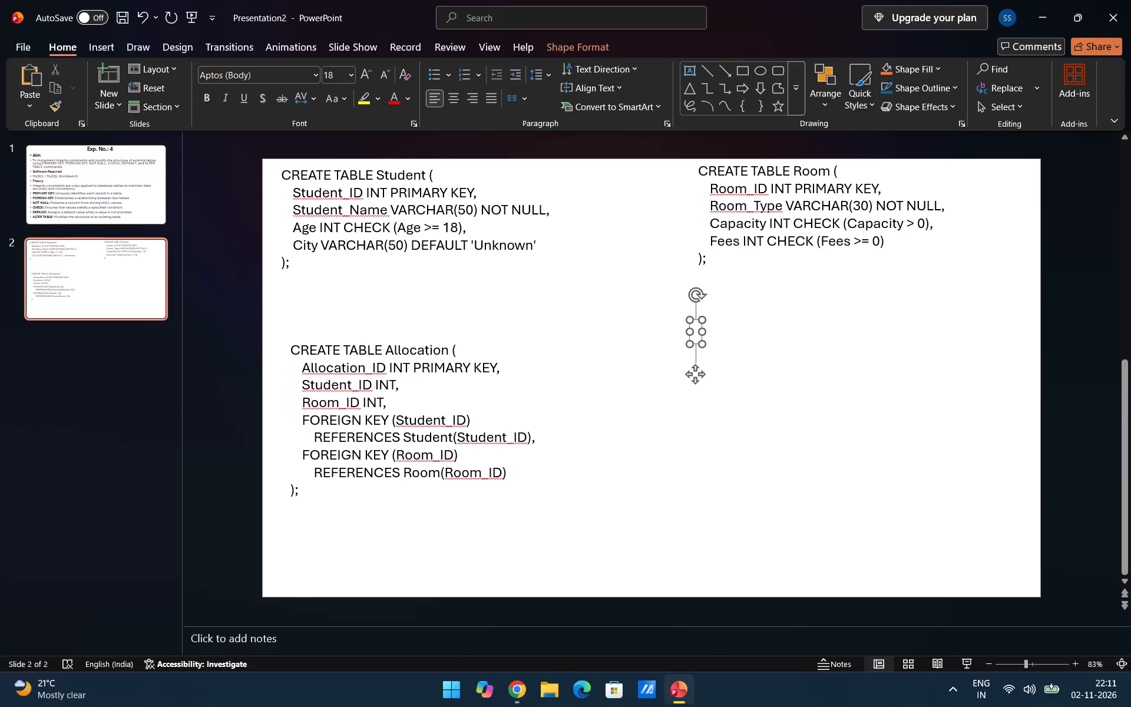
key("ctrl+z")
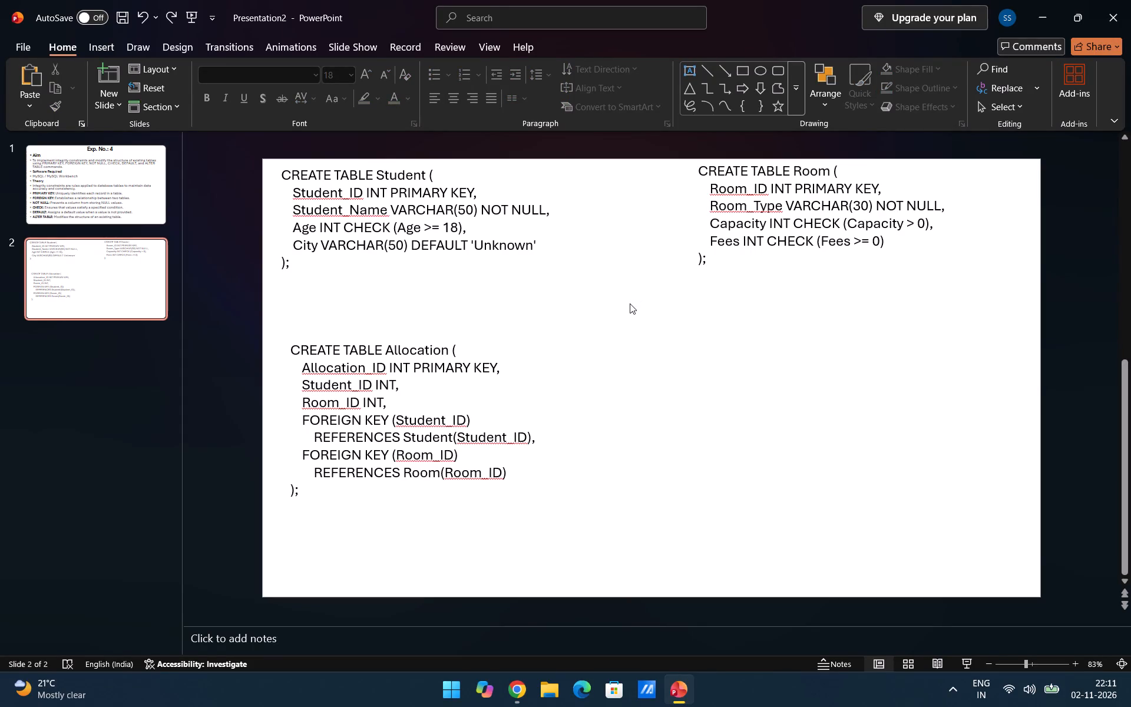
double_click(630, 303)
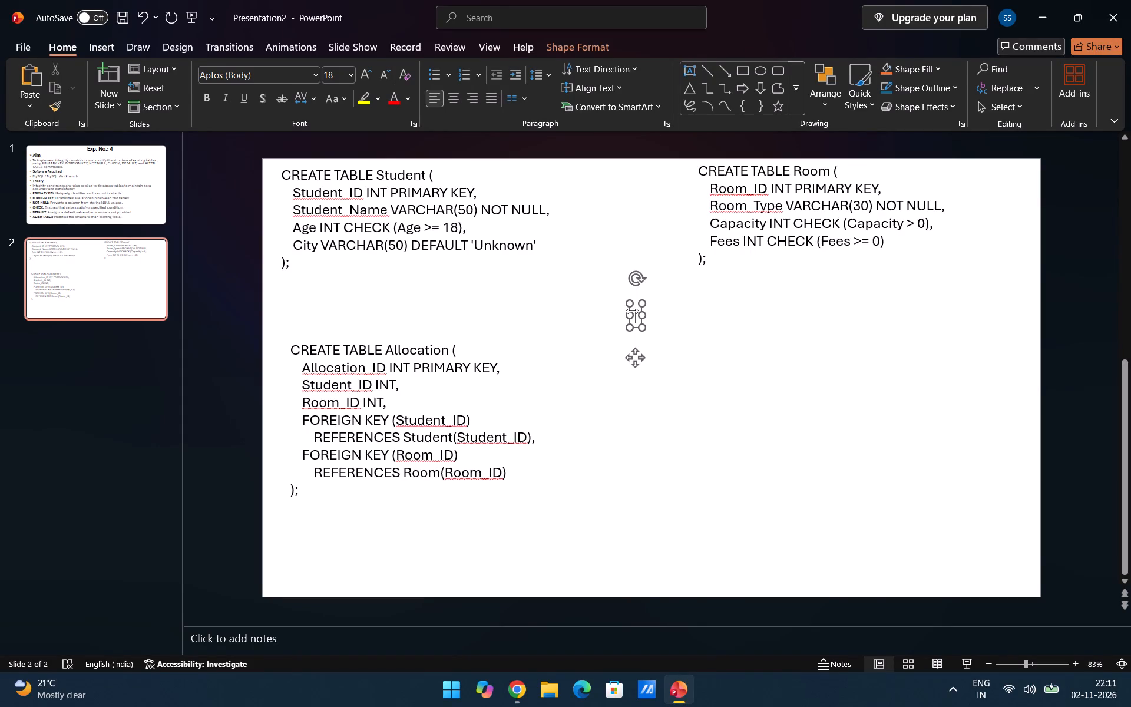
key("ctrl+v")
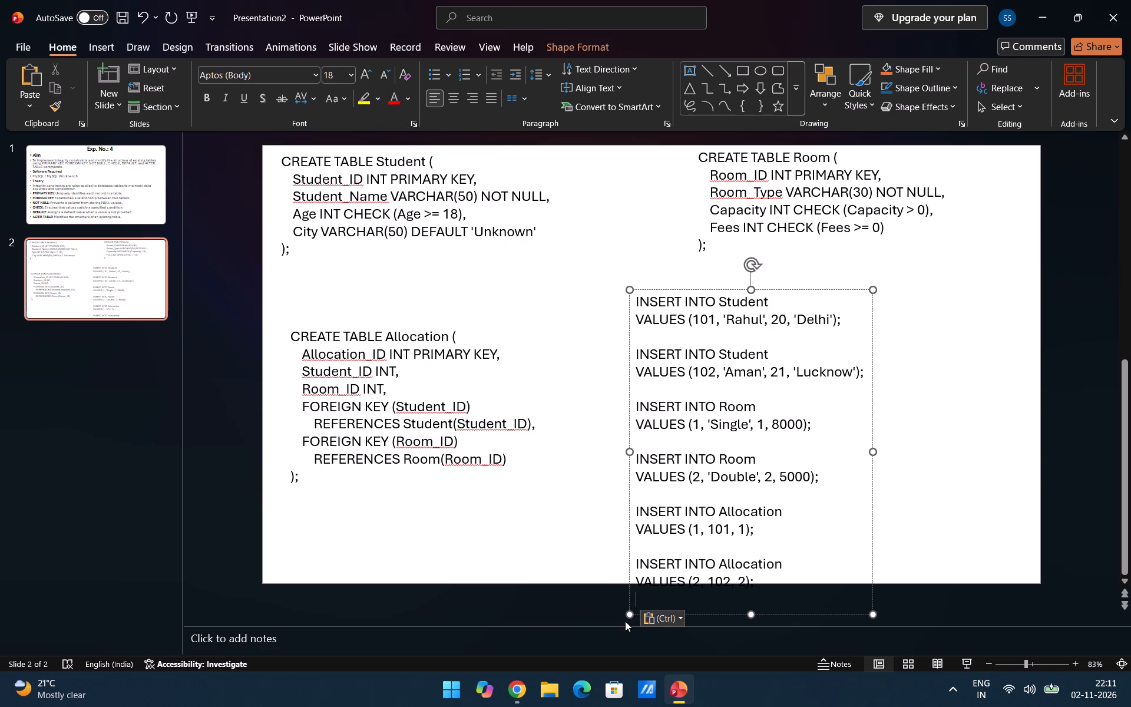
Narrow the INSERT statements text box by bringing its lower-left corner inward.
left_click_drag(630, 616, 666, 492)
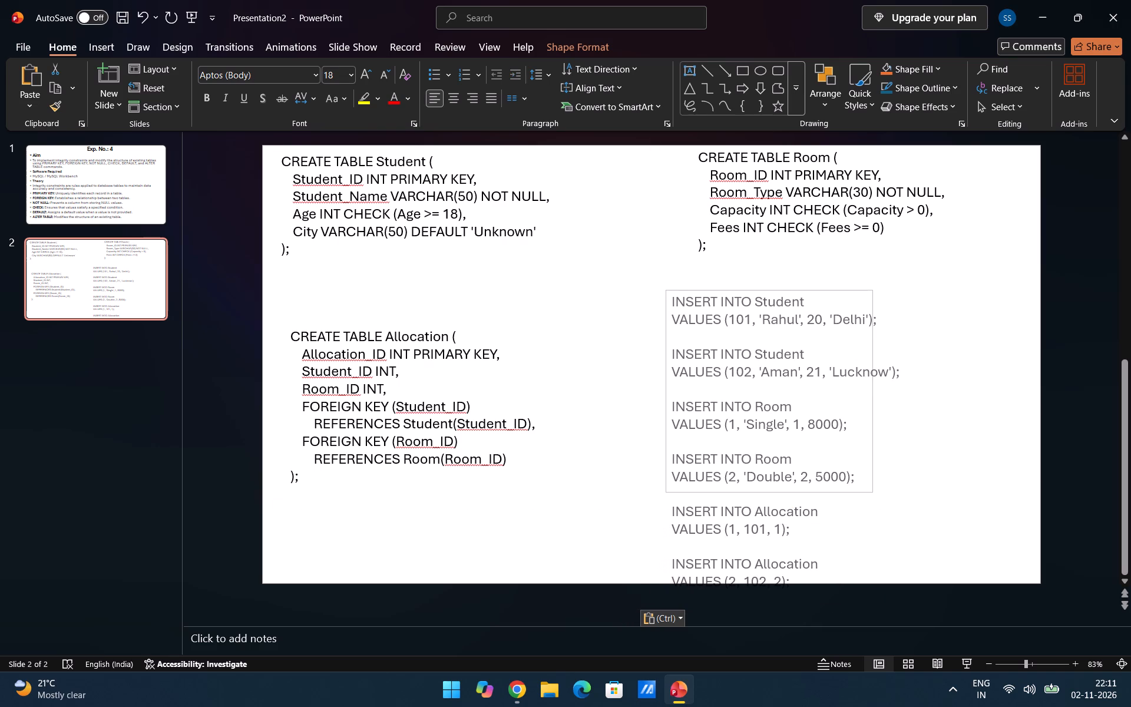
left_click_drag(666, 492, 666, 491)
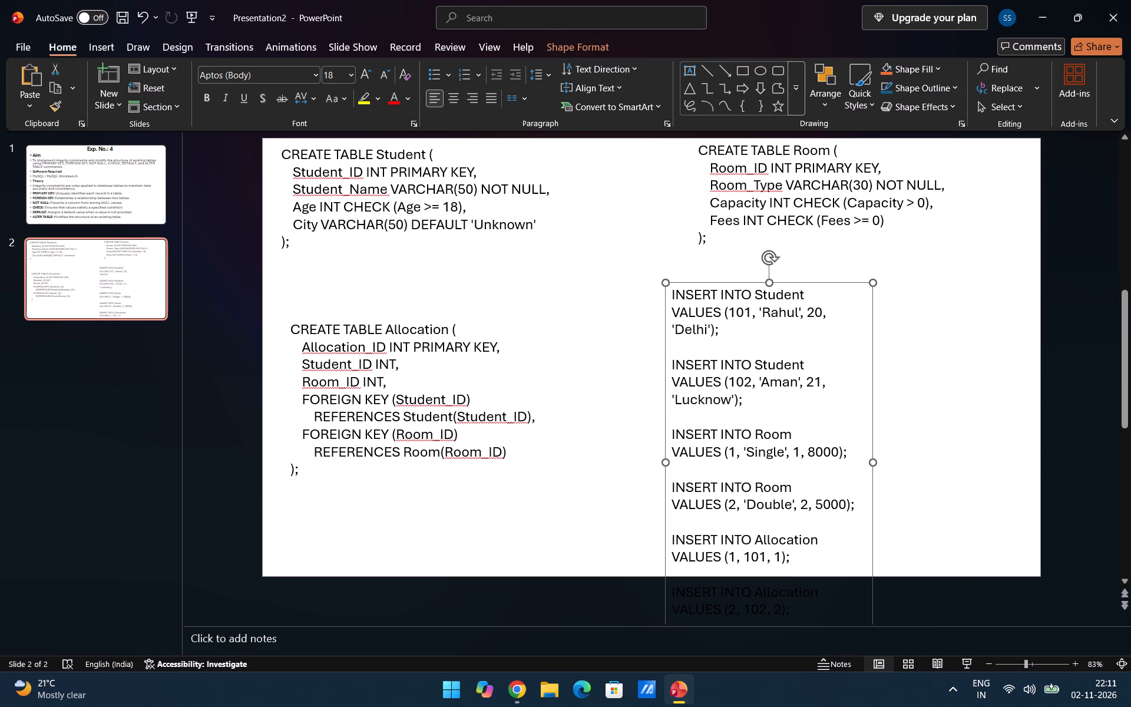
Cut the whole INSERT statements text box from slide 2.
right_click(763, 346)
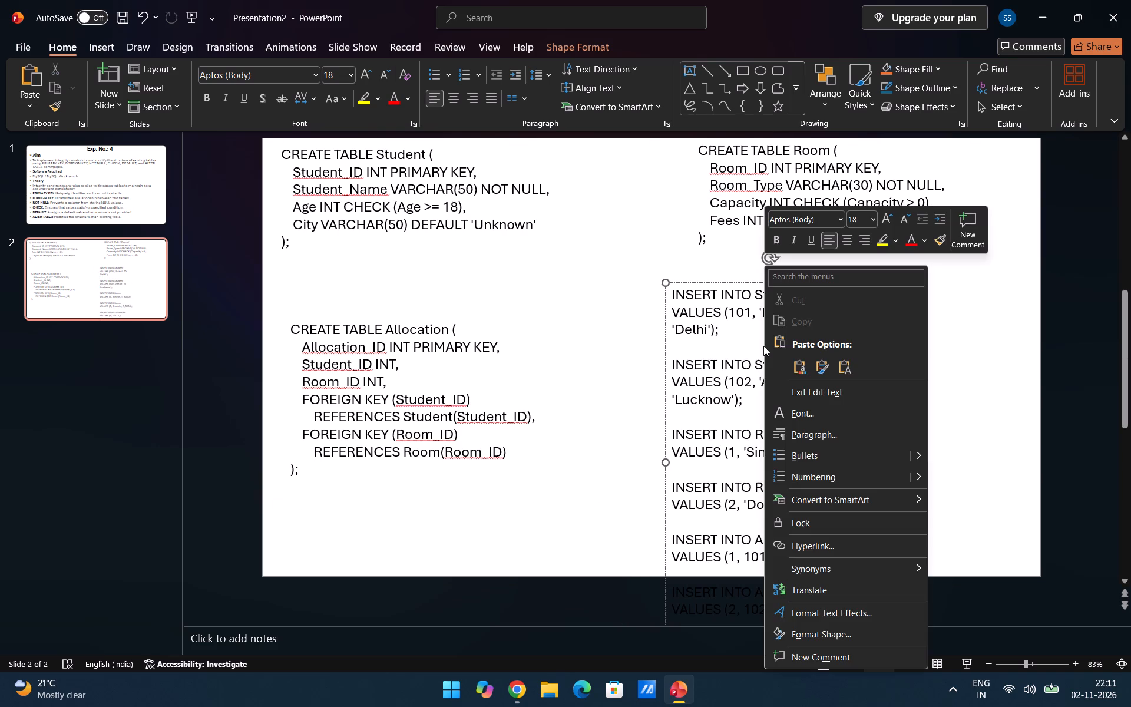
left_click(706, 323)
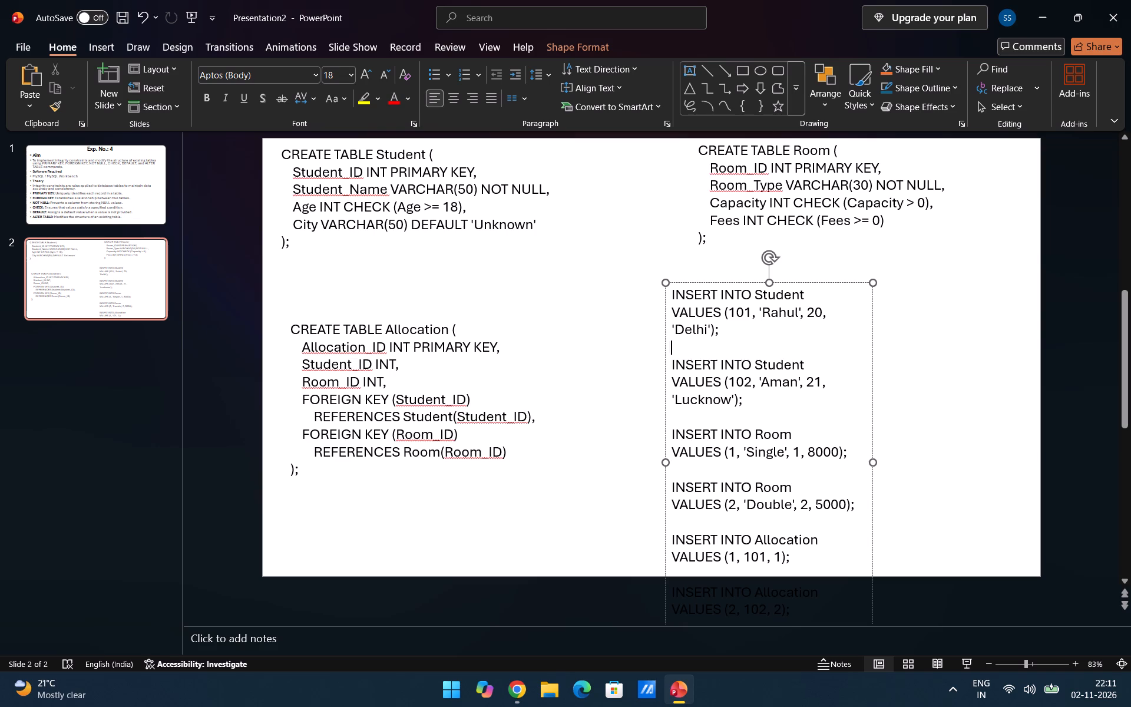
right_click(793, 282)
left_click(826, 277)
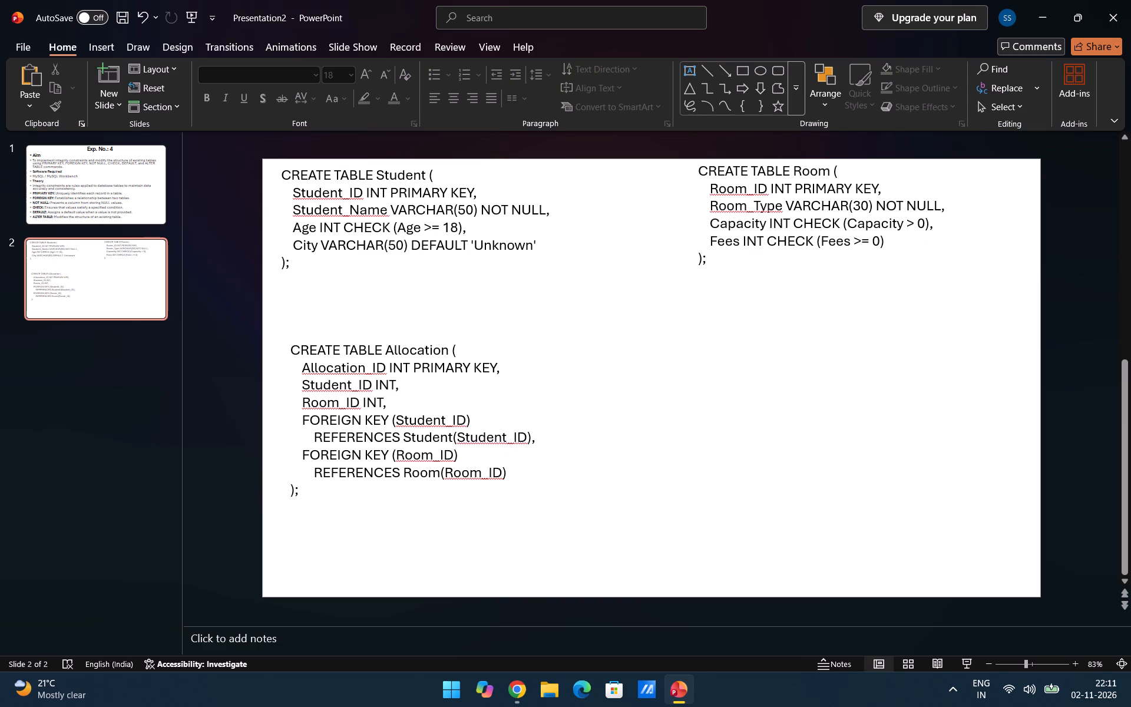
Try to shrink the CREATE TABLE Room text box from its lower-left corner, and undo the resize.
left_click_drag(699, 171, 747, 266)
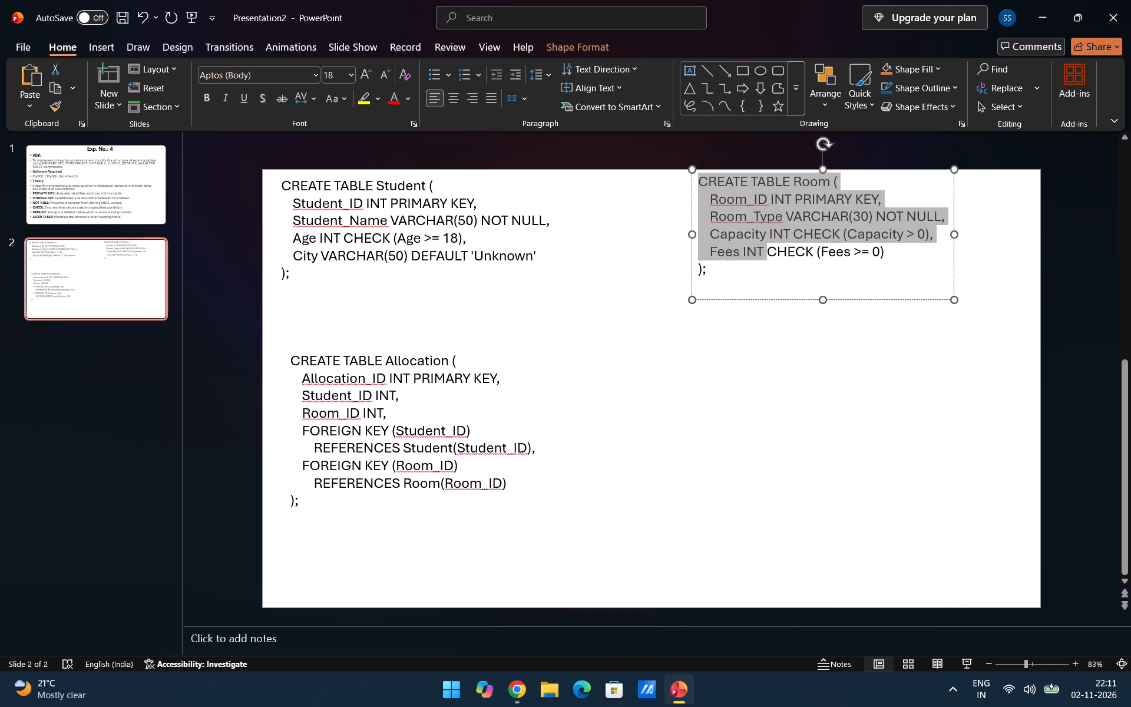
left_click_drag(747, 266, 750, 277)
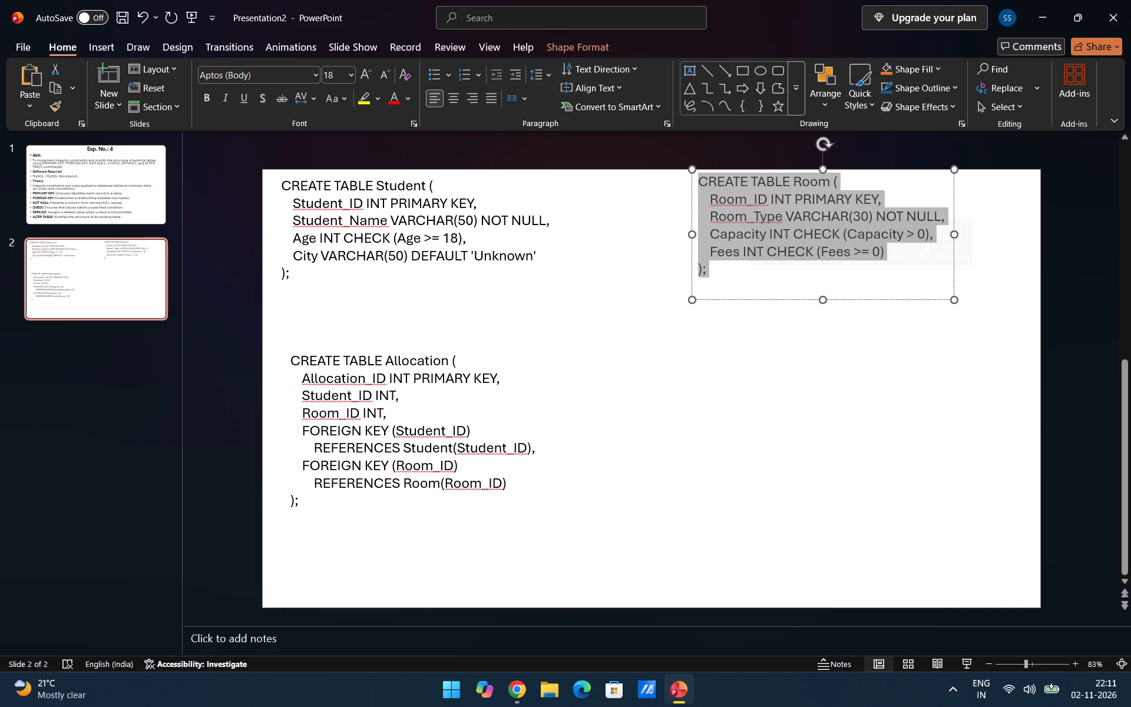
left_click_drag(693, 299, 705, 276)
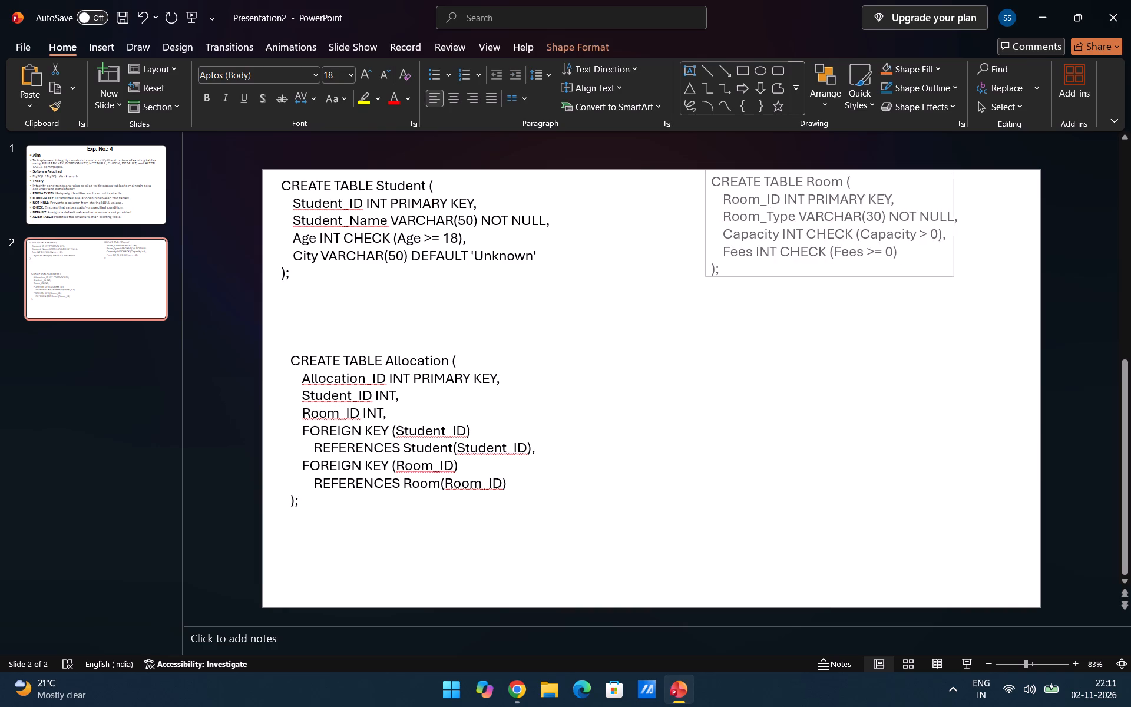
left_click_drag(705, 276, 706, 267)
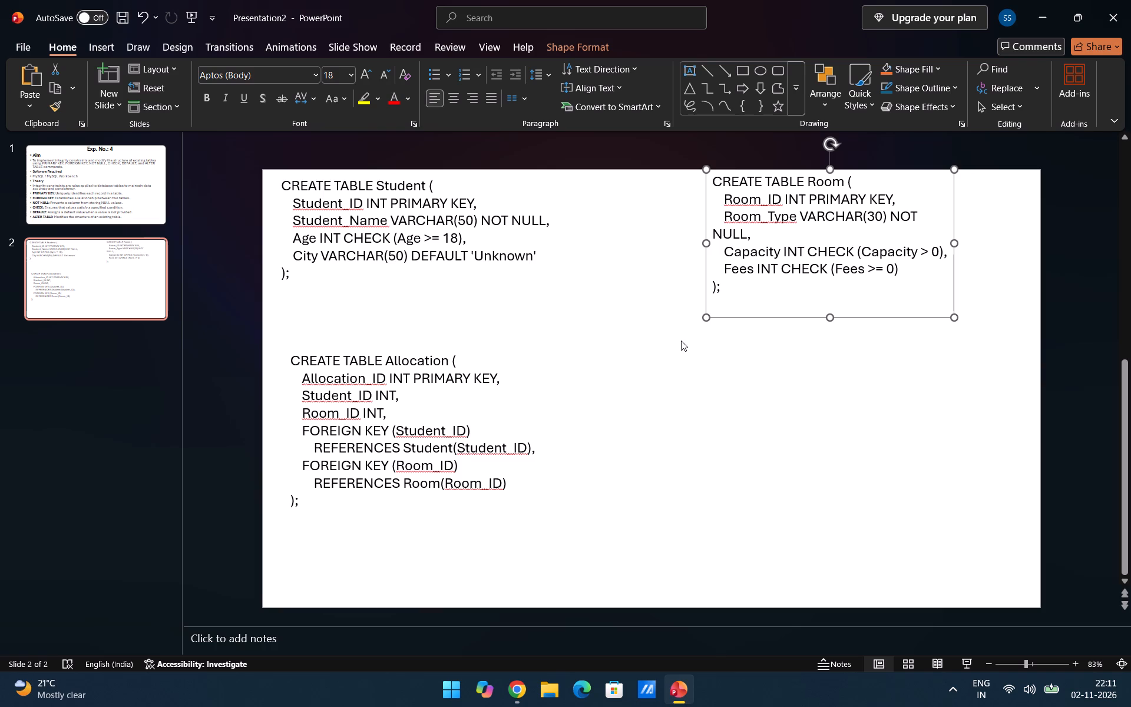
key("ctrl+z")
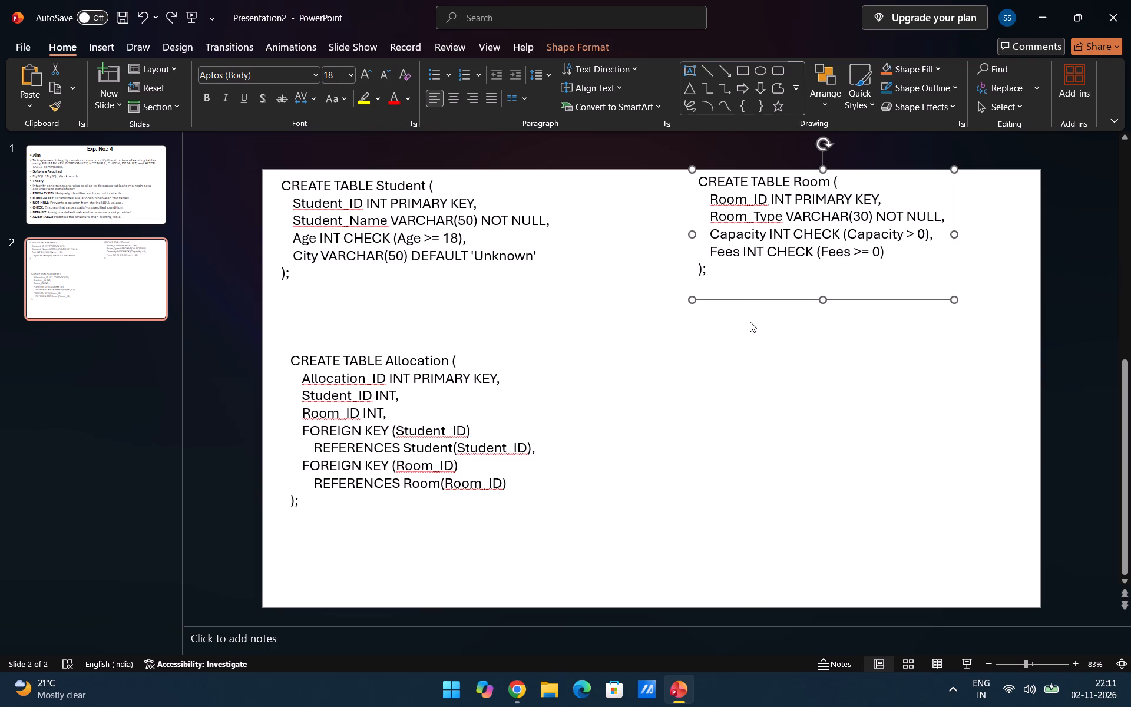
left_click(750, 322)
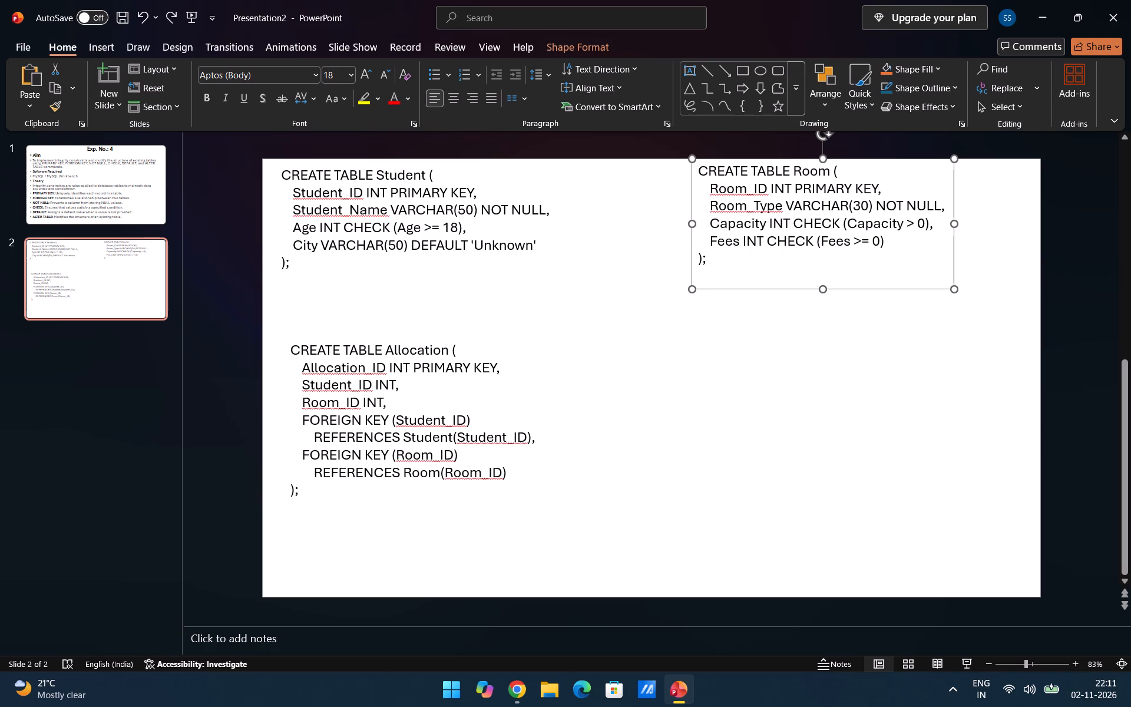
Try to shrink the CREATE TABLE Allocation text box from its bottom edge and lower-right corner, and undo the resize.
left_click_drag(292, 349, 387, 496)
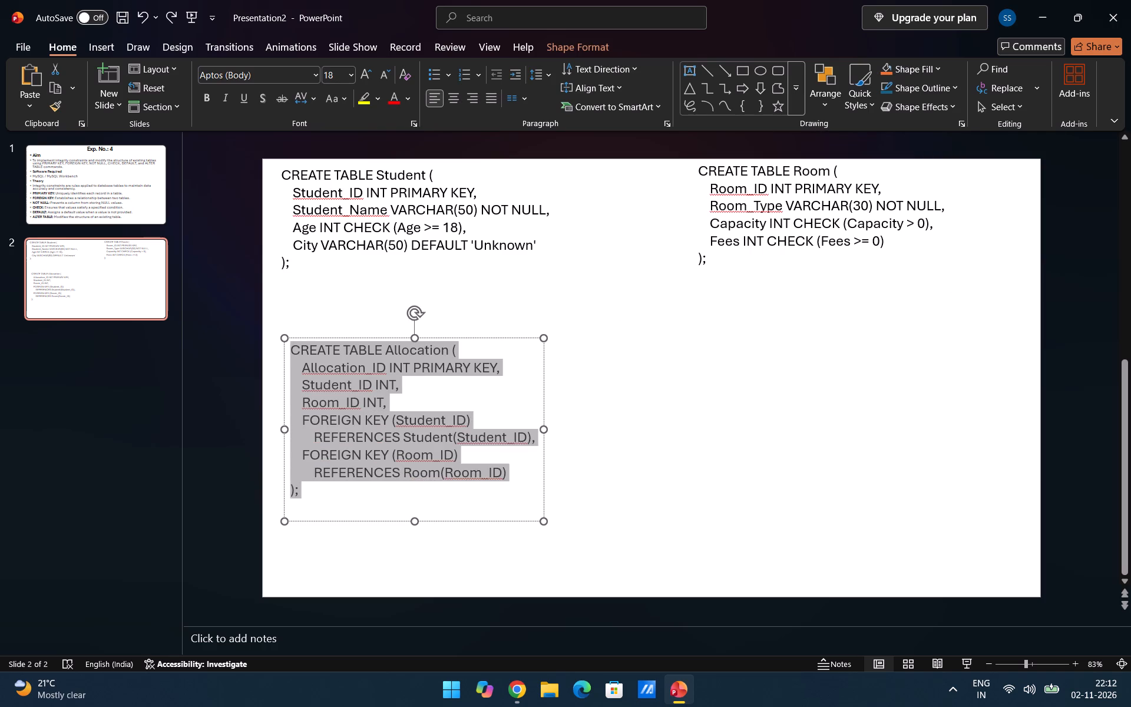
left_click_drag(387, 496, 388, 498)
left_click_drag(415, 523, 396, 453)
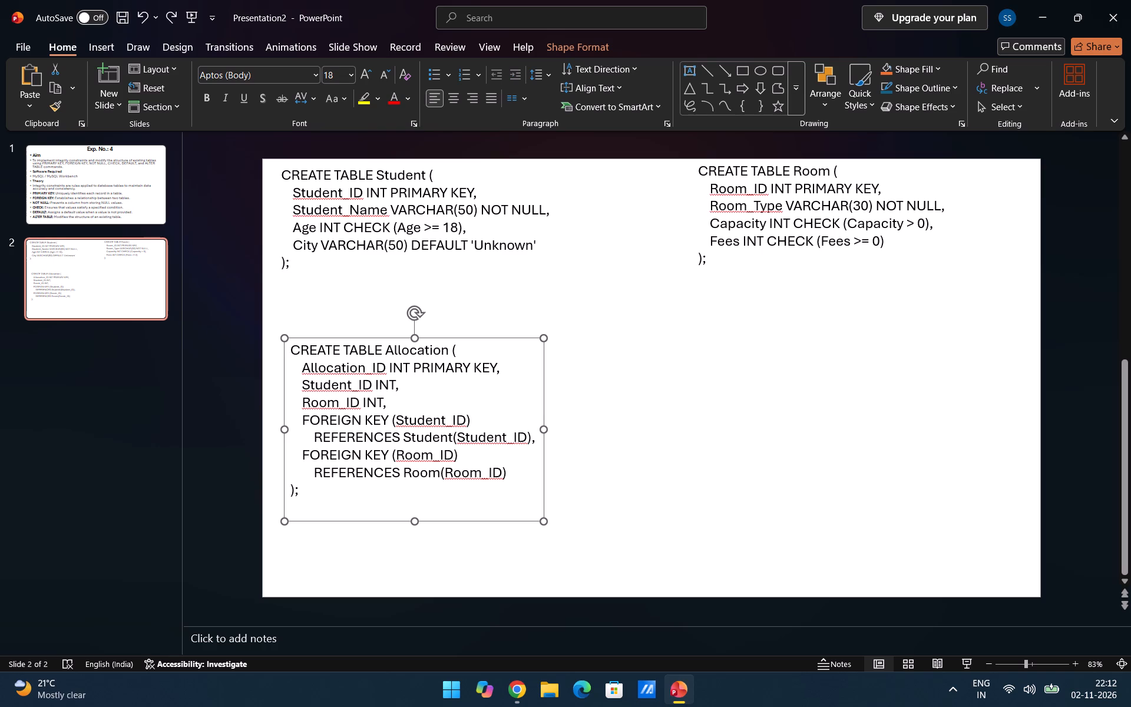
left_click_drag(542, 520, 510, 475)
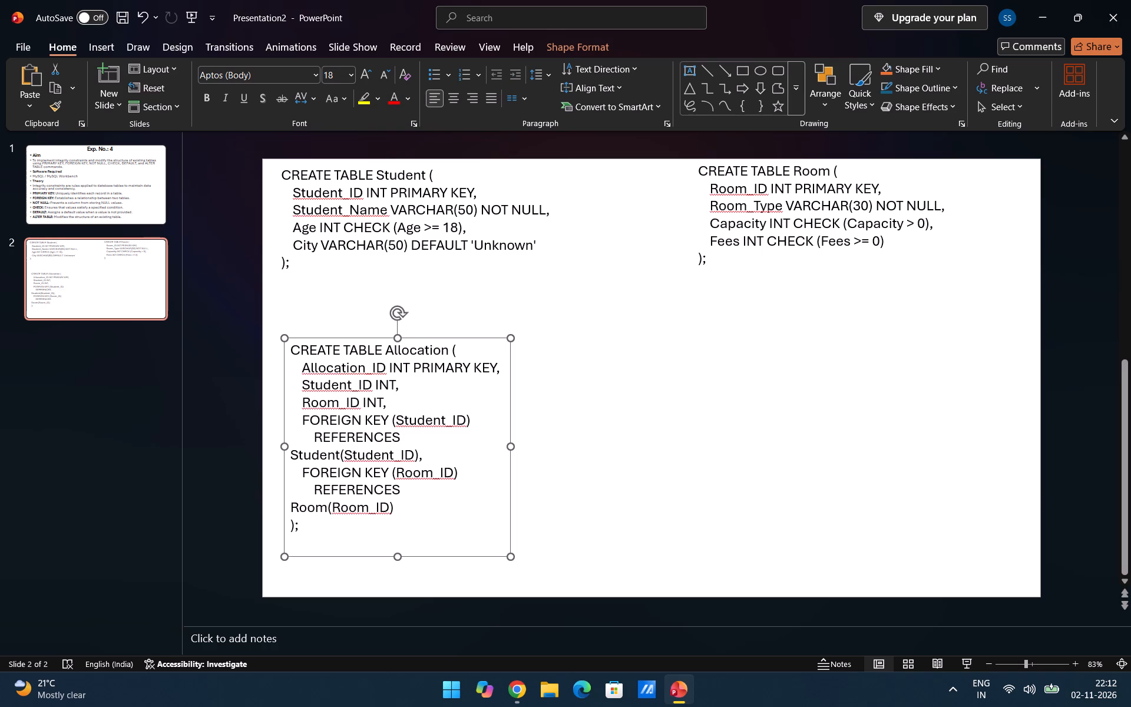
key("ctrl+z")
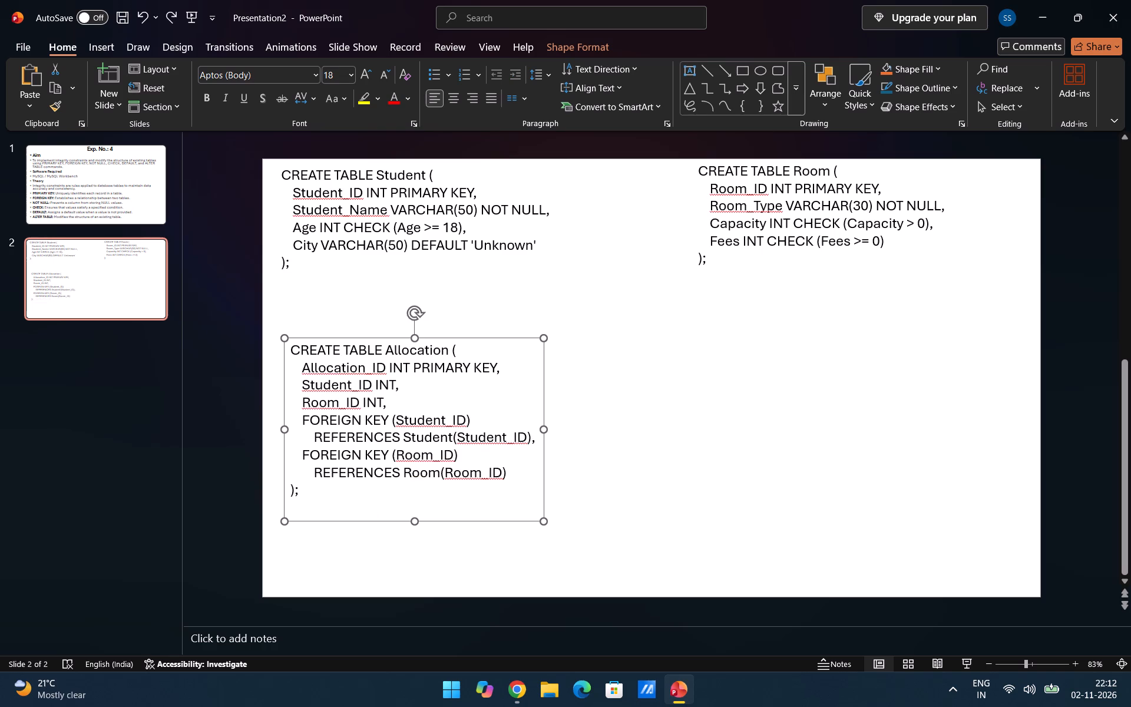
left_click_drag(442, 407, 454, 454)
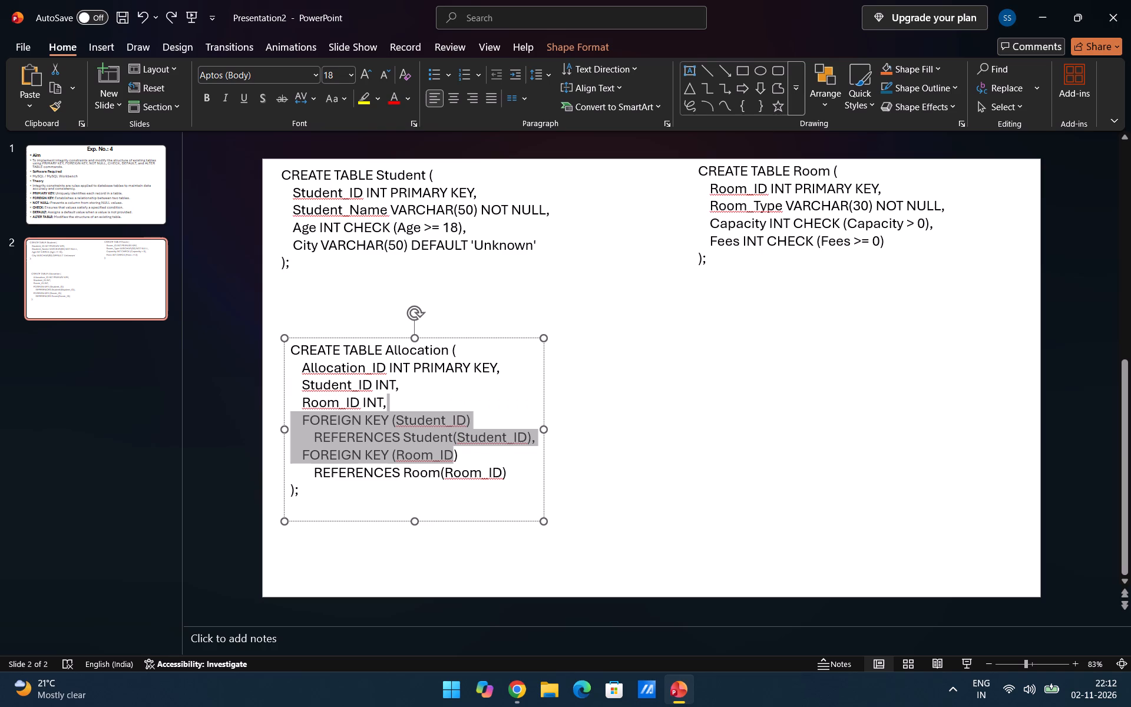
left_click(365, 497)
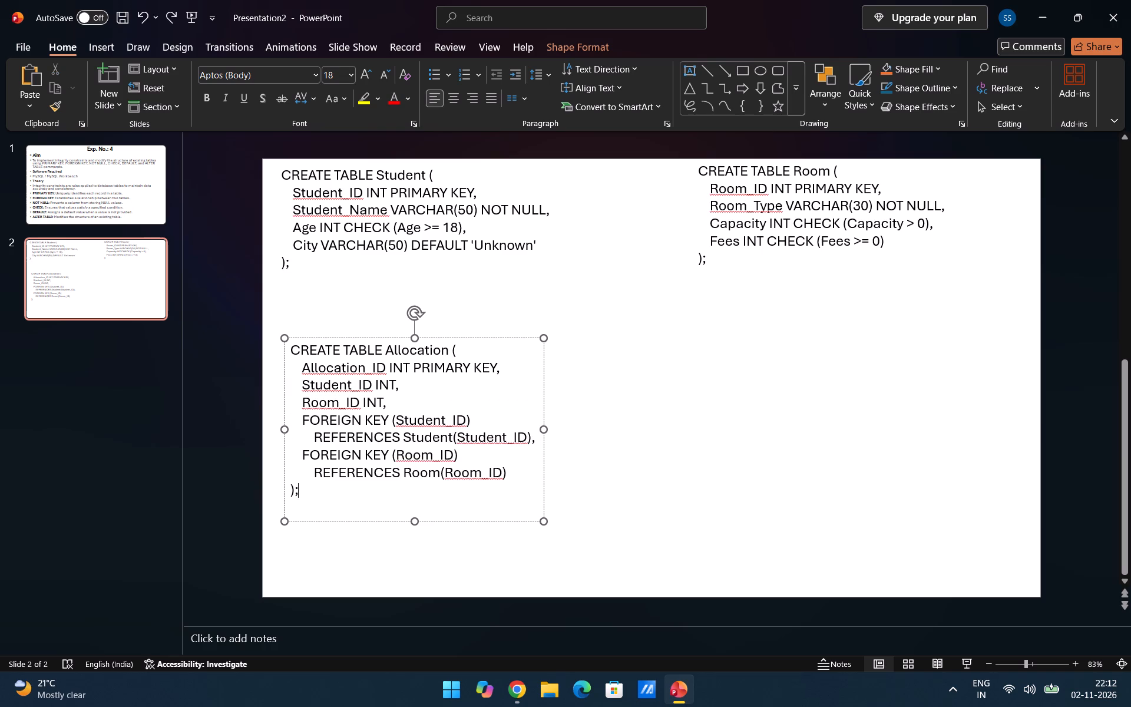
Move the CREATE TABLE Allocation text box down to the lower-left corner of slide 2, keeping all its text on the slide.
left_click_drag(288, 352, 296, 475)
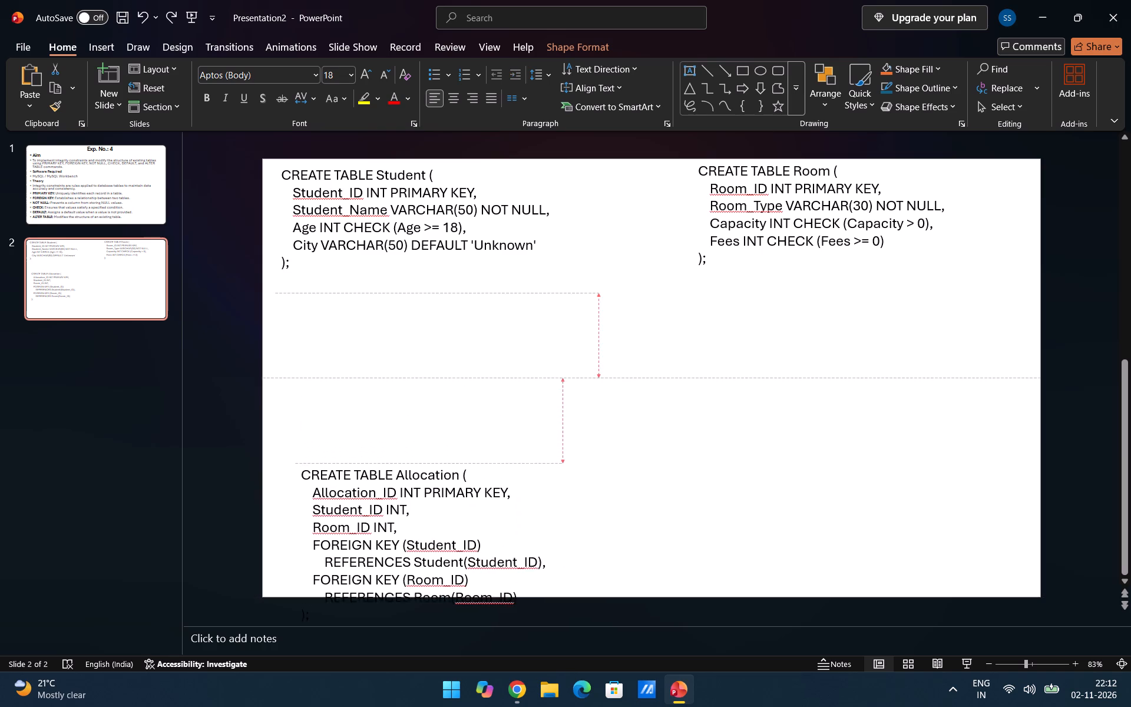
left_click_drag(296, 475, 287, 441)
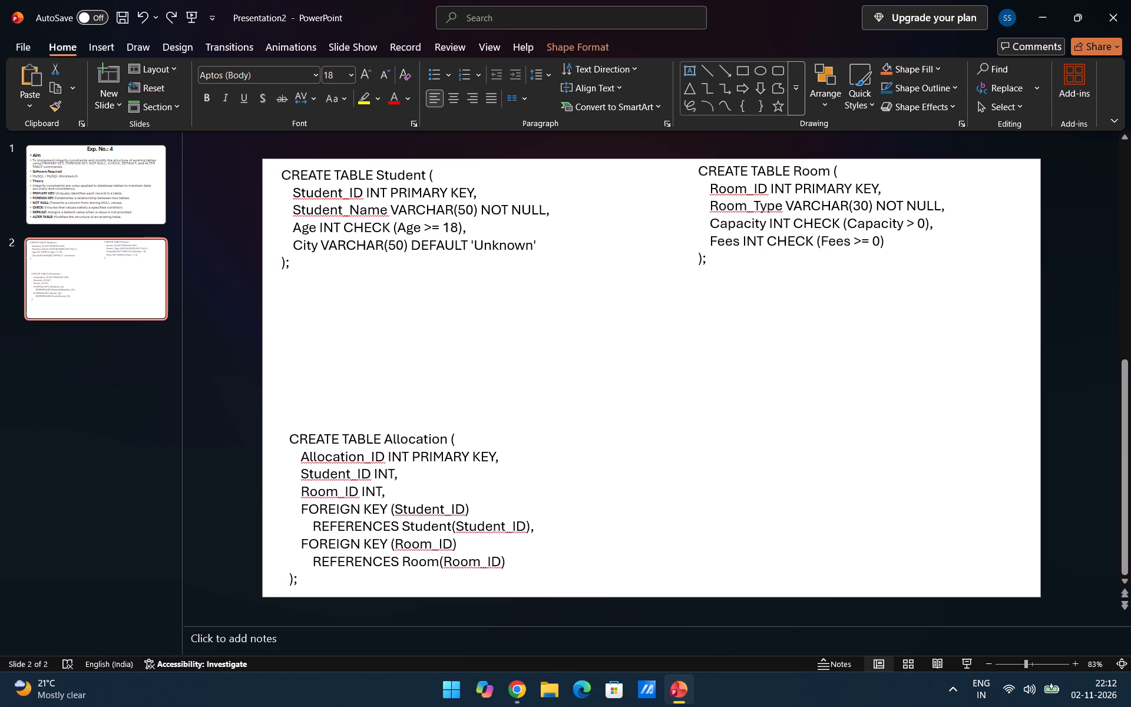
left_click_drag(287, 441, 284, 442)
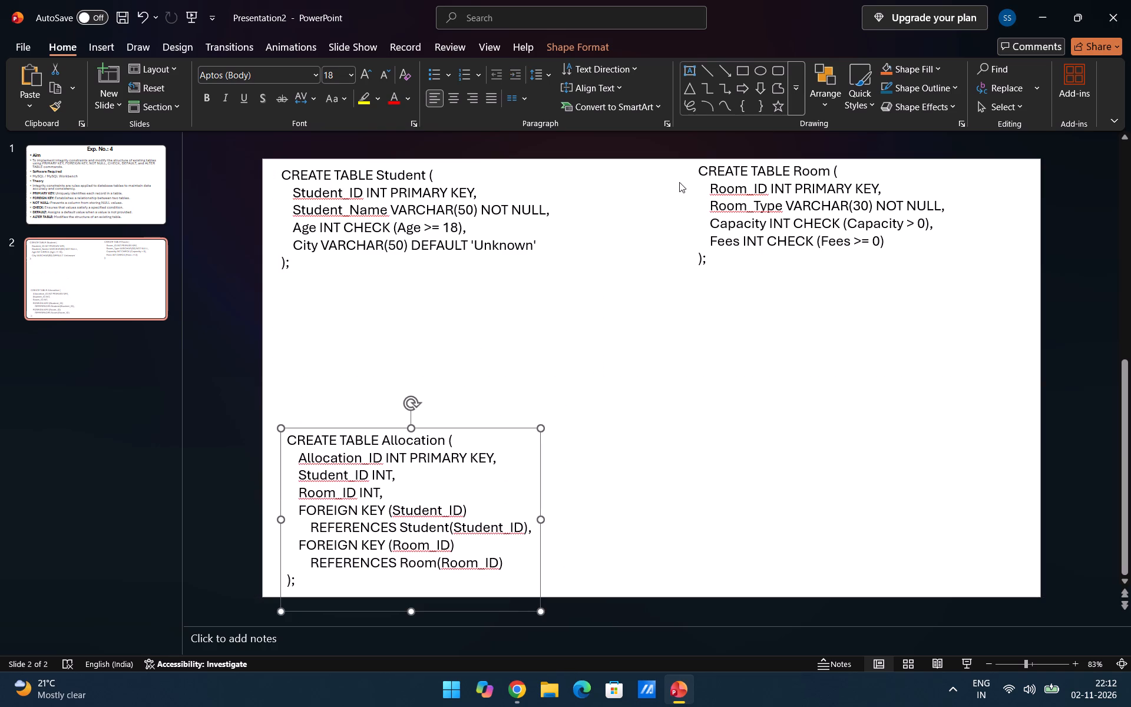
Move the CREATE TABLE Room text box between the Student and Allocation statements, aligned with the Student statement's left edge.
left_click(695, 187)
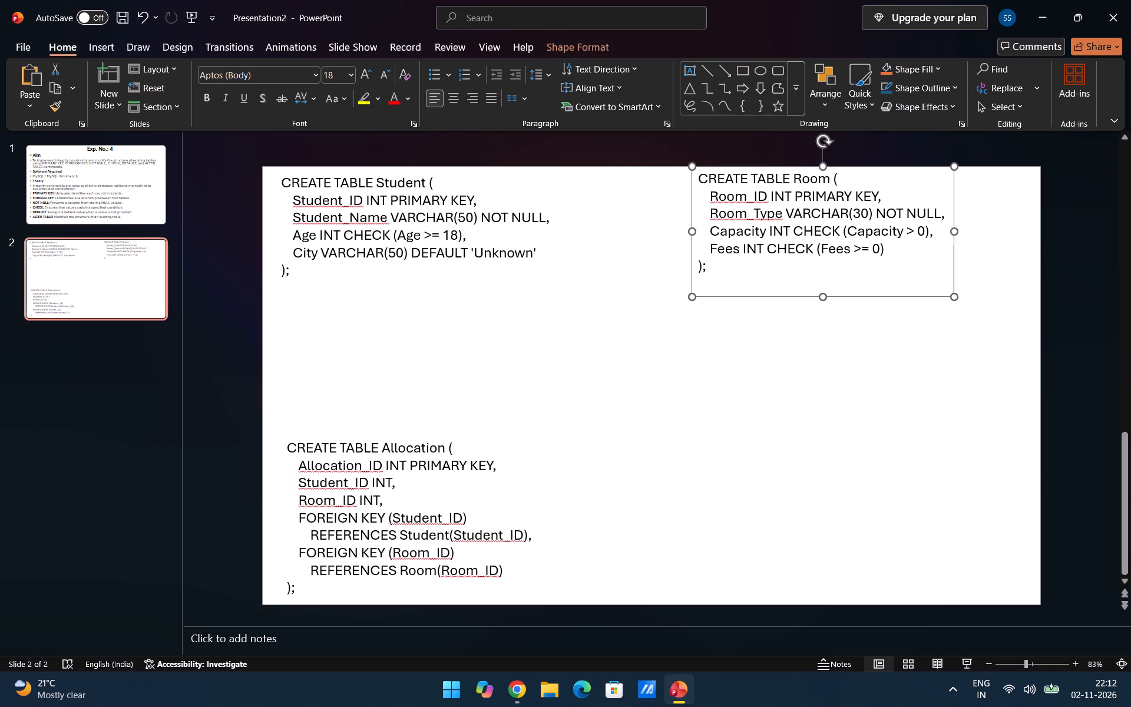
left_click_drag(693, 190, 306, 314)
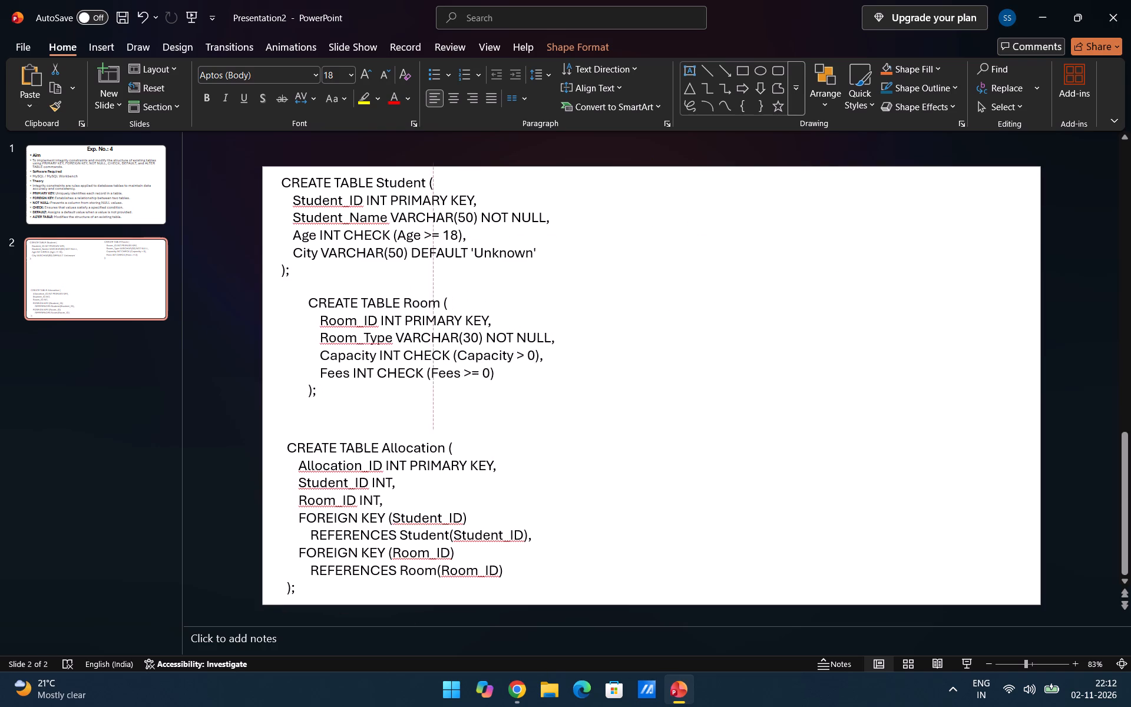
left_click_drag(306, 314, 277, 318)
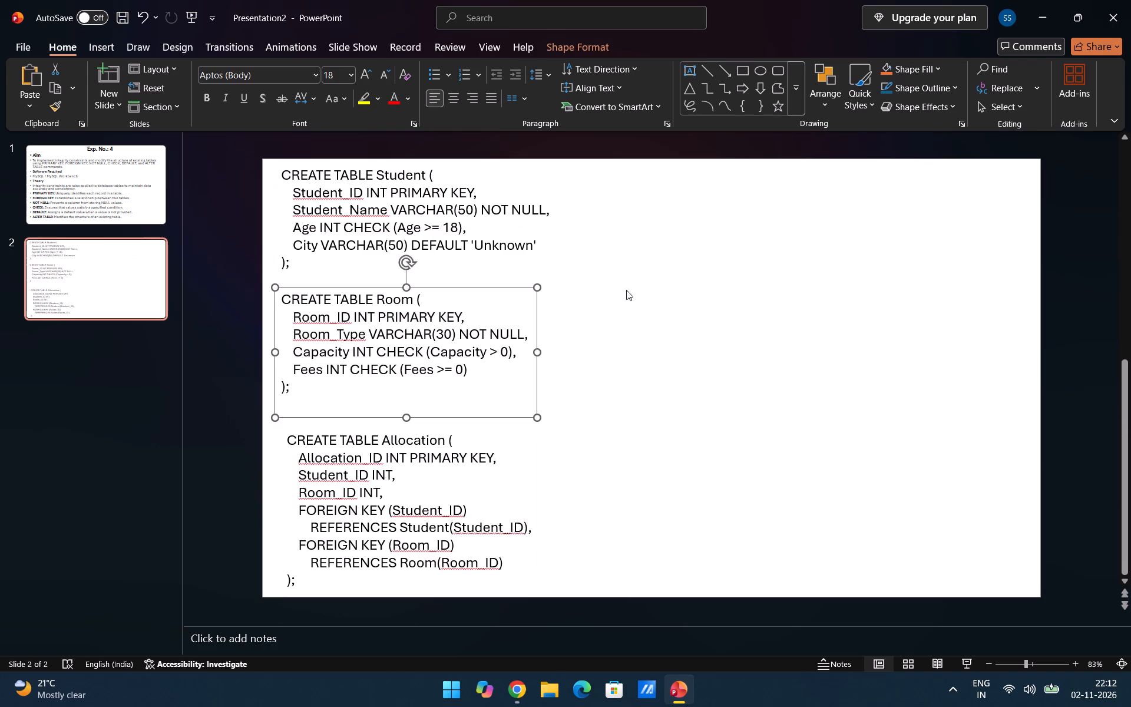
left_click(657, 288)
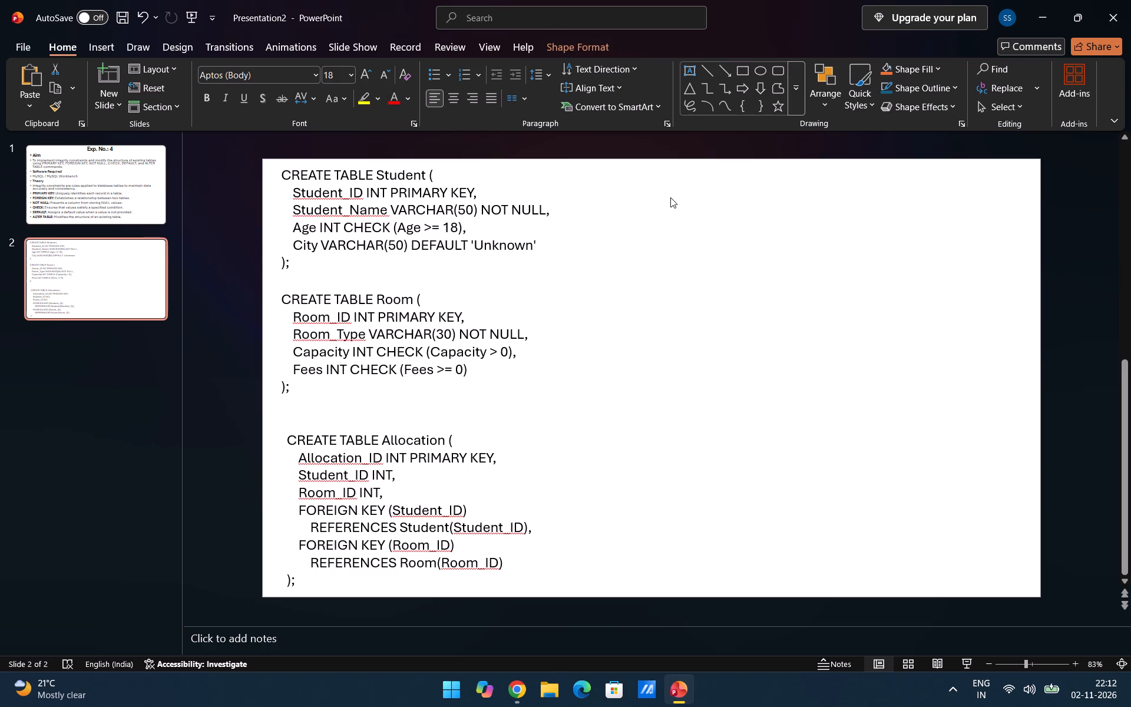
Paste the cut INSERT statements text box back onto slide 2, to the right of the CREATE TABLE statements.
double_click(650, 184)
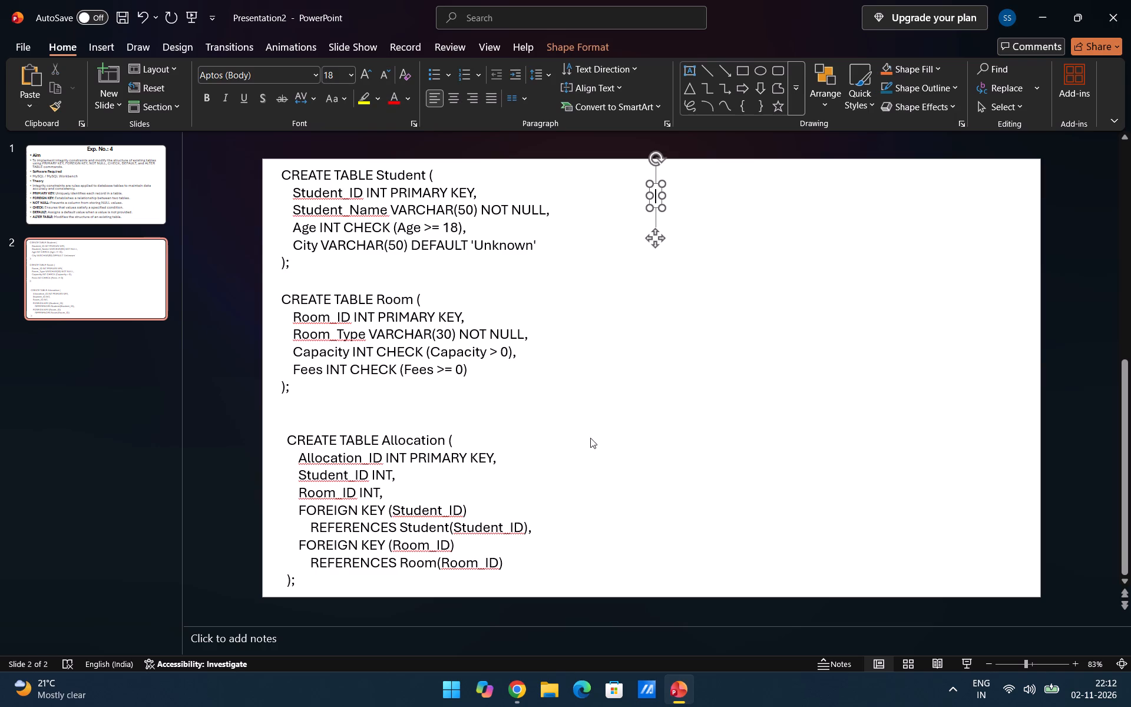
key("ctrl+v")
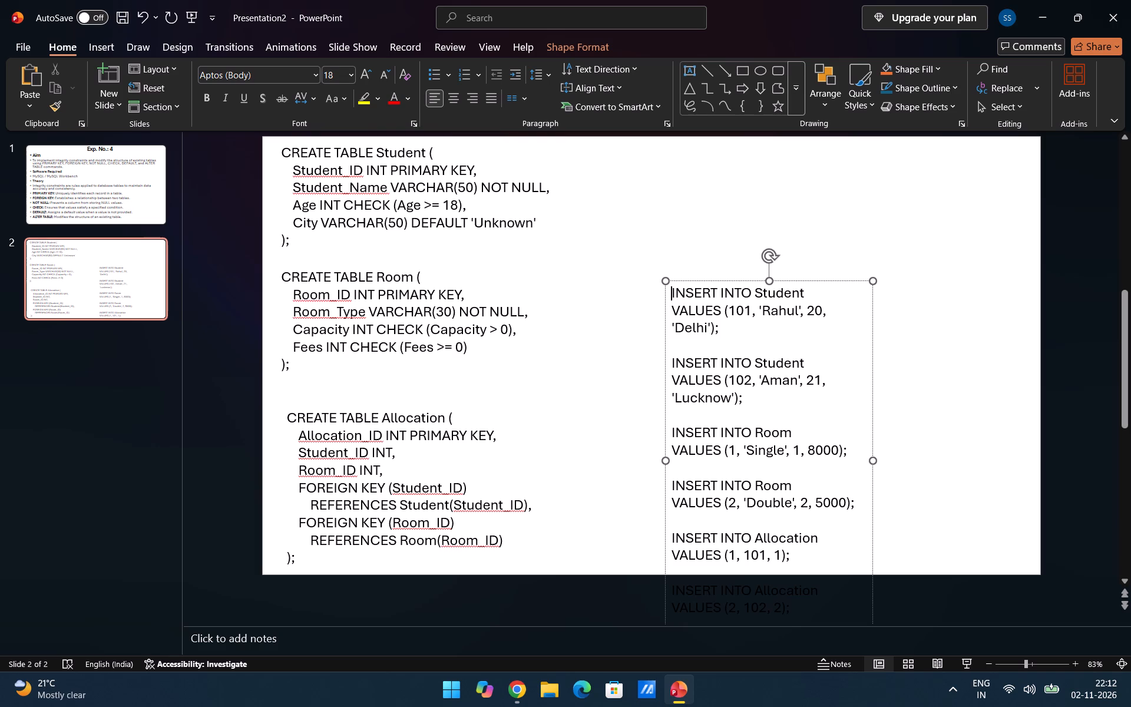
key("BackSpace")
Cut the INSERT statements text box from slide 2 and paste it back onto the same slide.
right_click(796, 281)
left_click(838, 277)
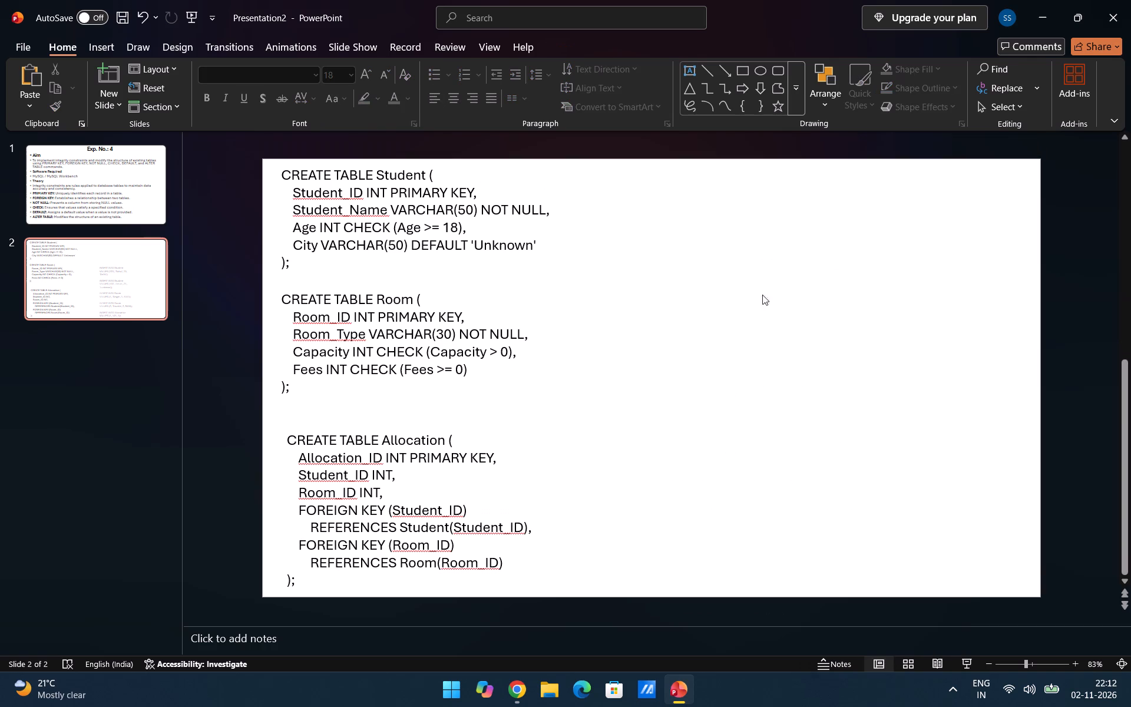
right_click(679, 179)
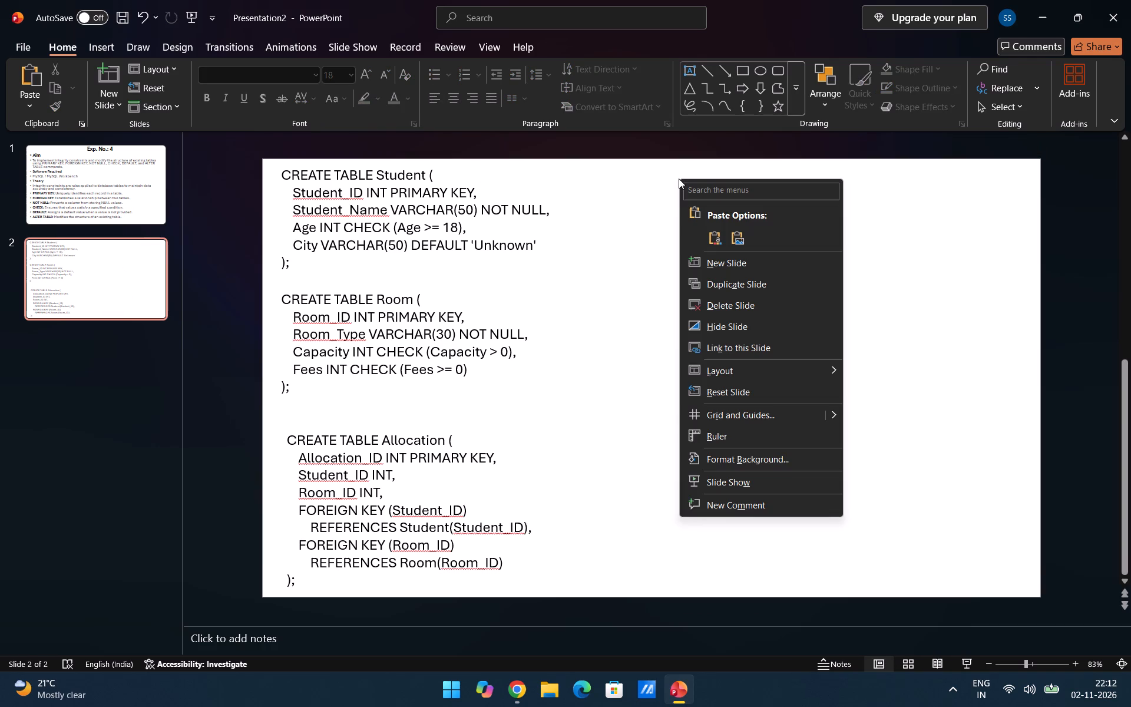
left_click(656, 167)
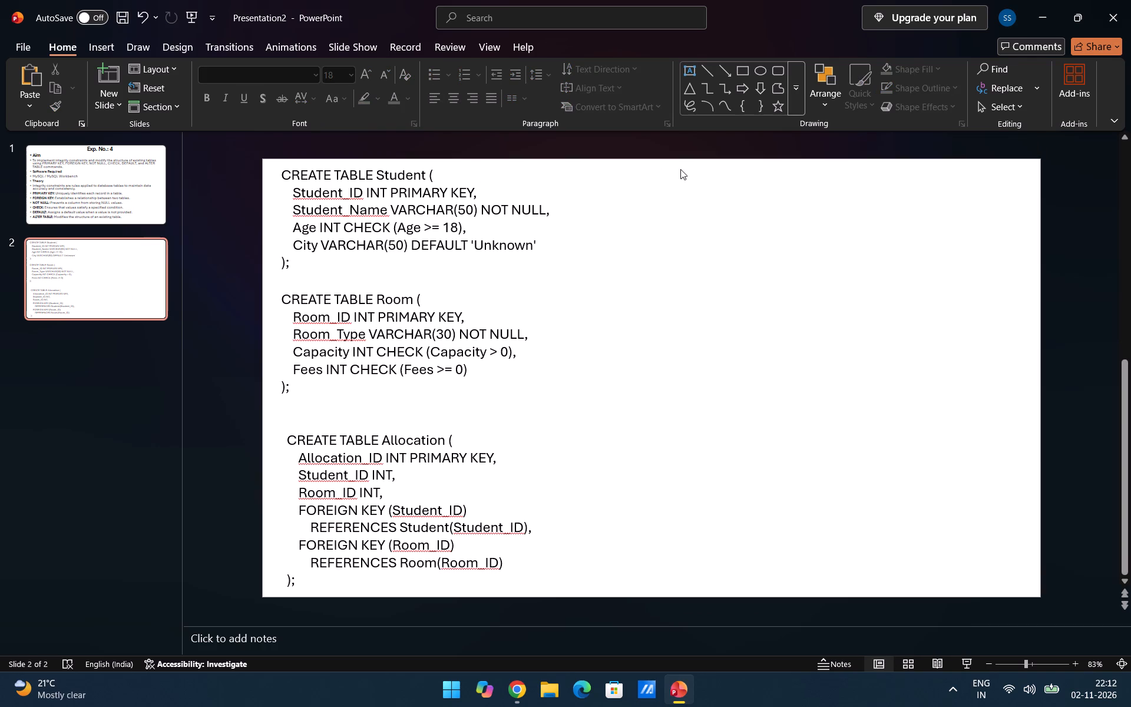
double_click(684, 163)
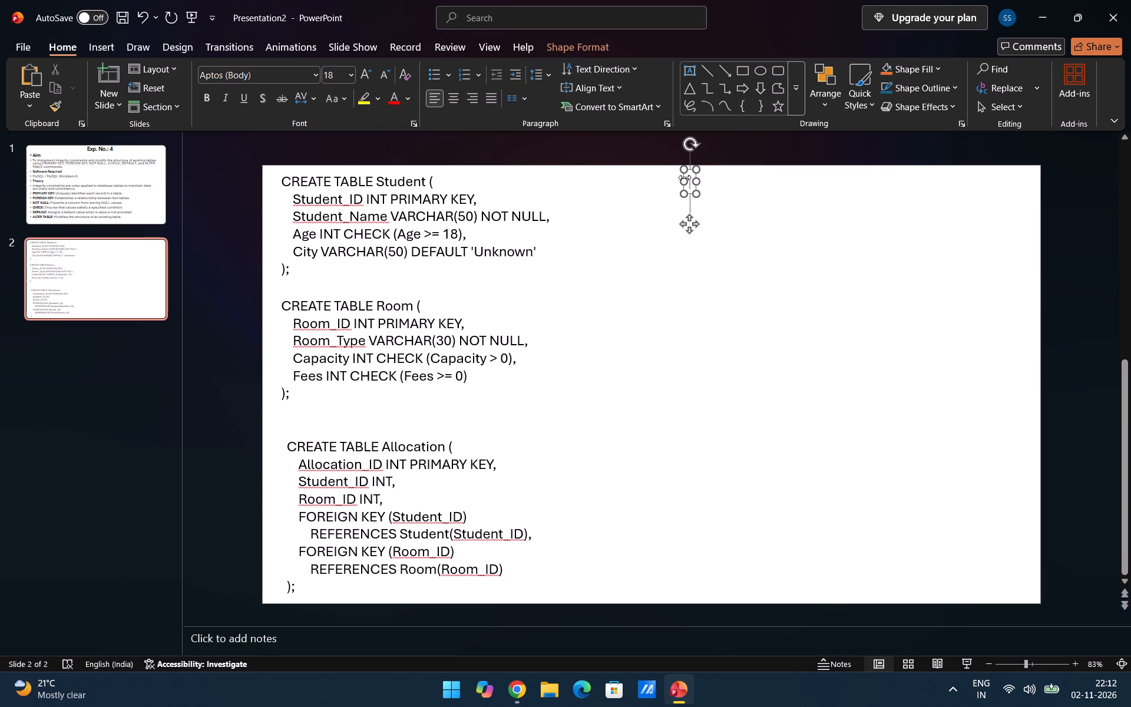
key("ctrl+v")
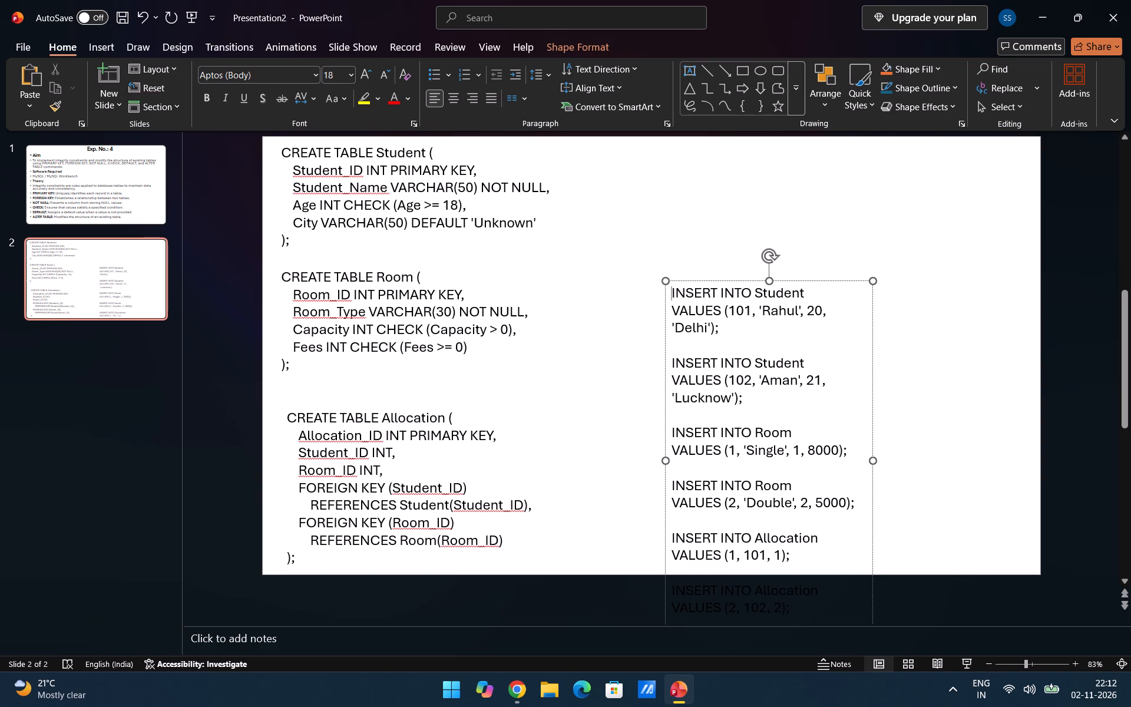
Move the INSERT statements text box up and slightly right beside the CREATE TABLE statements, keeping all its text on the slide.
left_click_drag(781, 283, 799, 168)
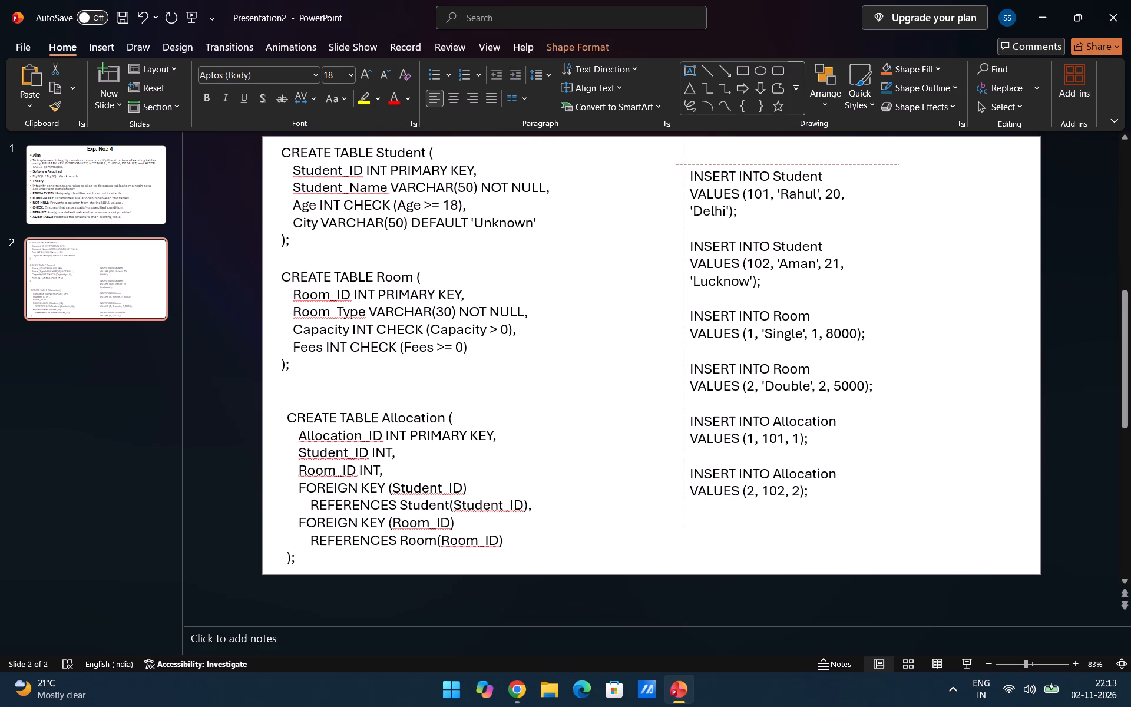
left_click_drag(799, 168, 839, 177)
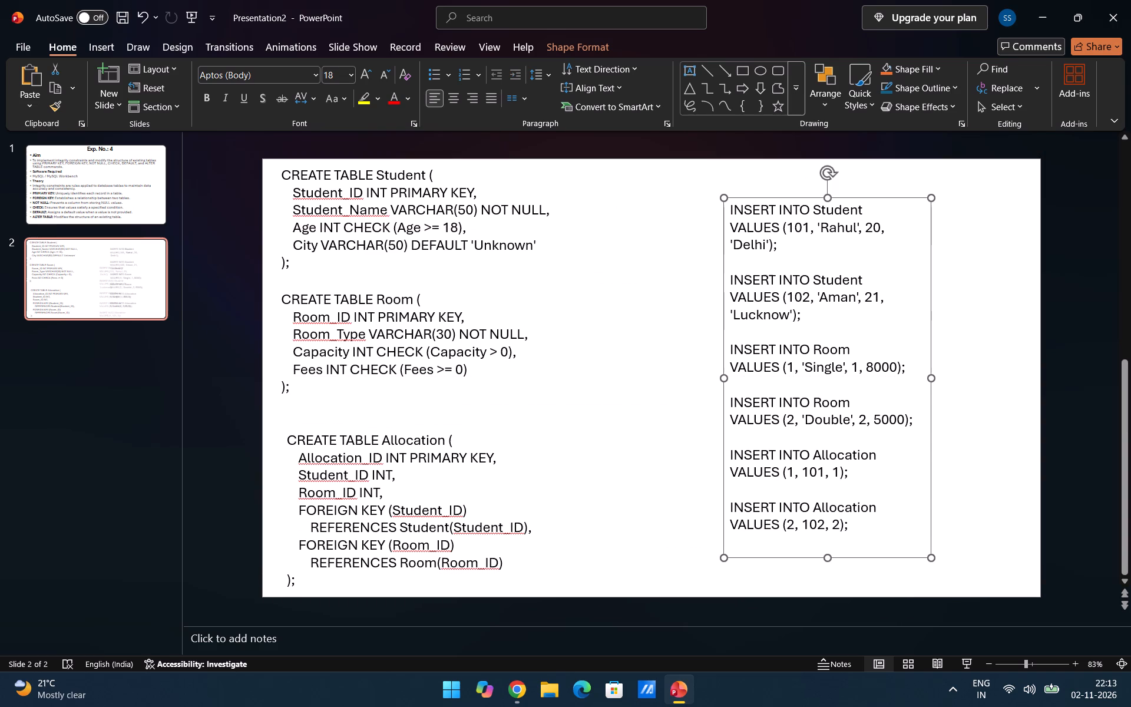
left_click(665, 302)
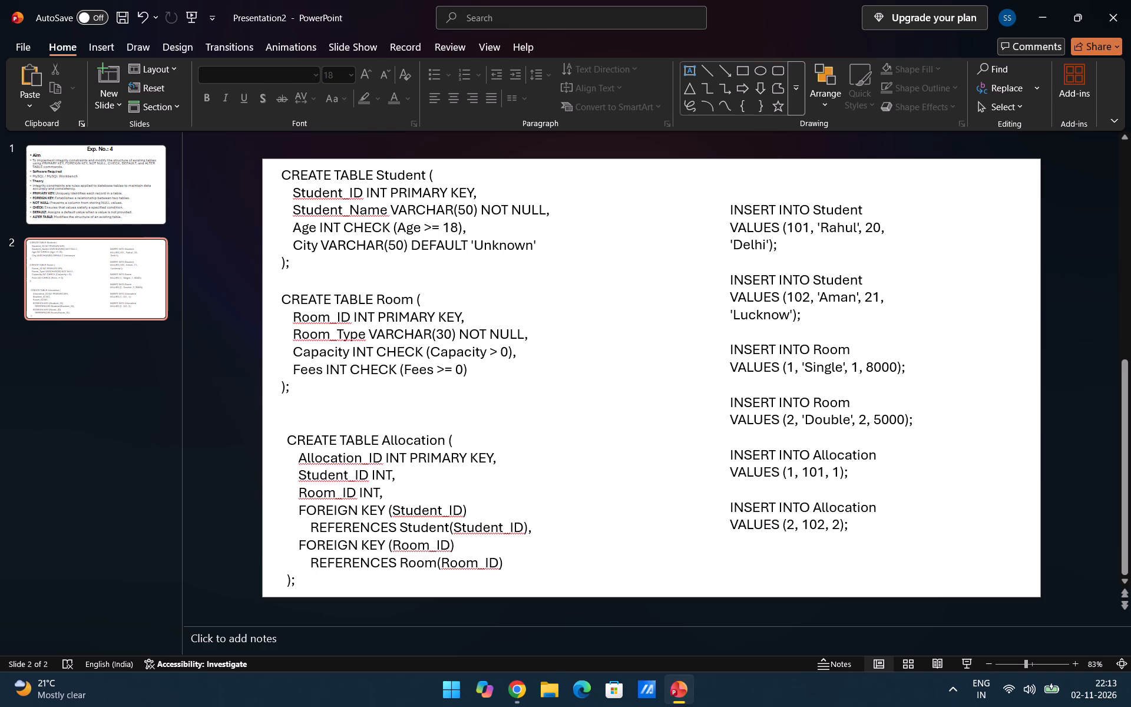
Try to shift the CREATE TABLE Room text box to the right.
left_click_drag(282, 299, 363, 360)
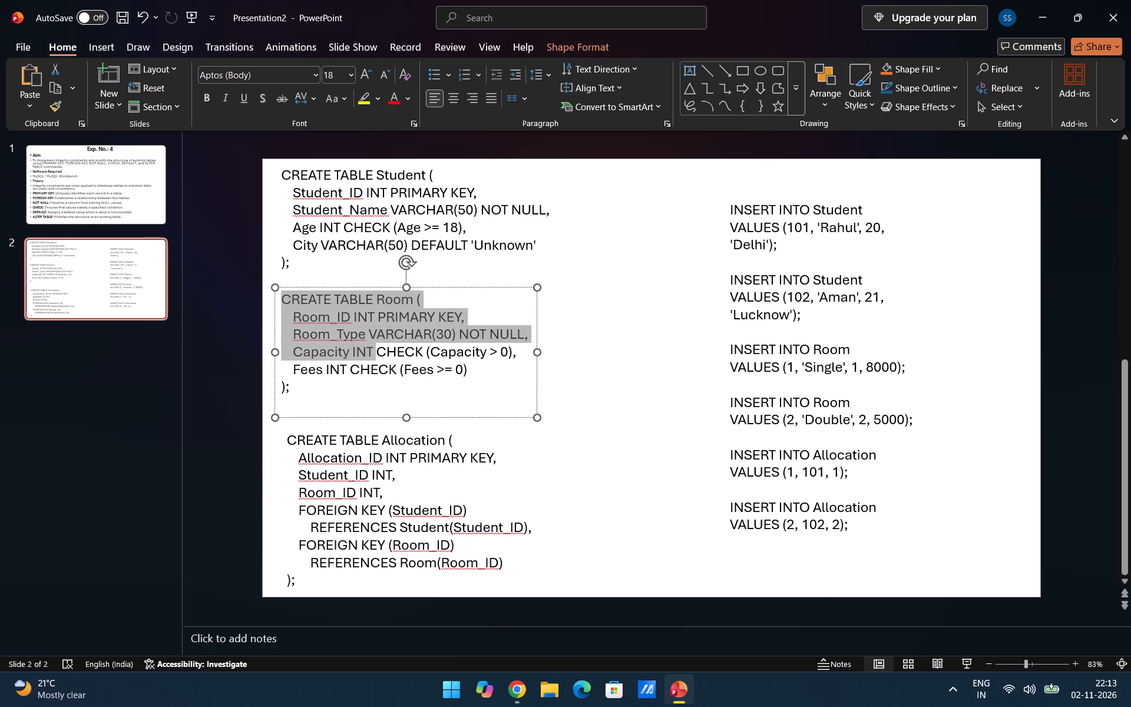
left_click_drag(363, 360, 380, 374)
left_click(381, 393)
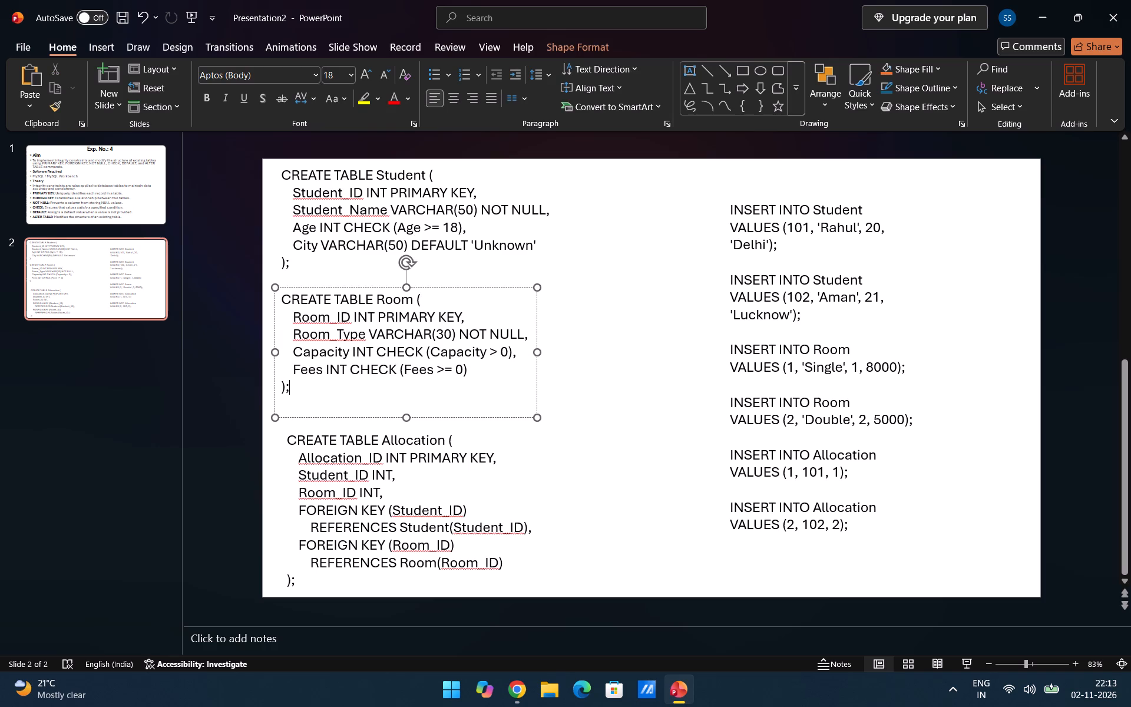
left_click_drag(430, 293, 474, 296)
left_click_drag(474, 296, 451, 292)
Shift the Student, Room and Allocation CREATE TABLE text boxes slightly right, aligning the Allocation statement with the Student statement's left edge.
left_click(451, 292)
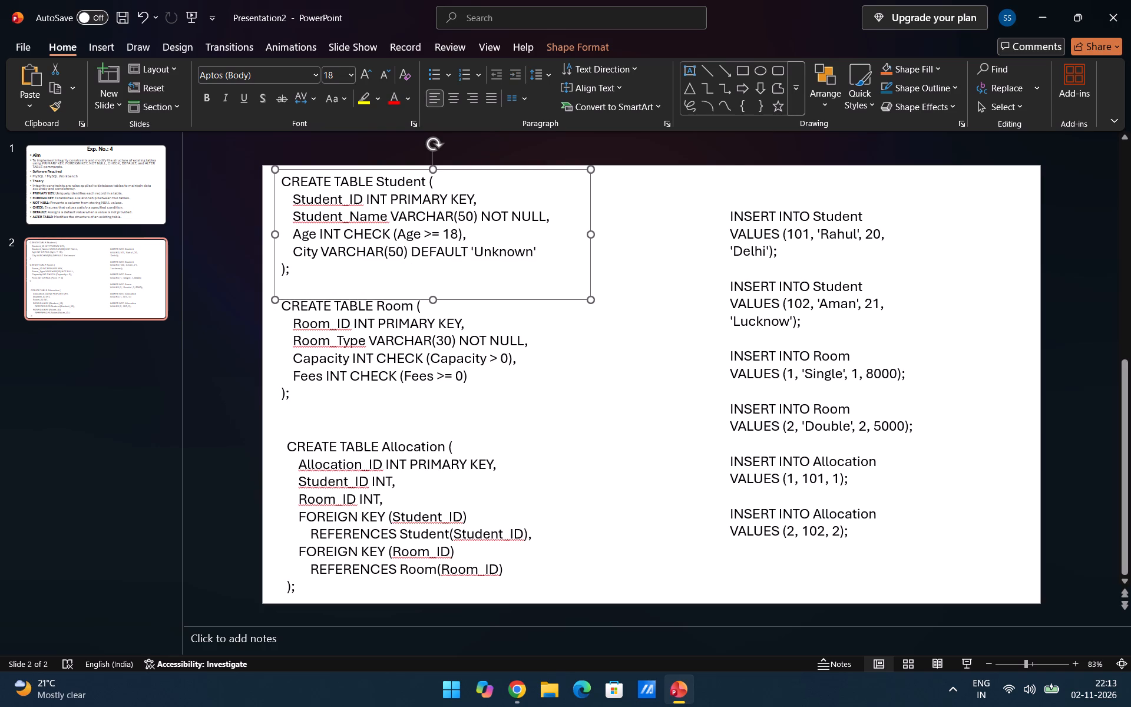
left_click_drag(467, 171, 509, 177)
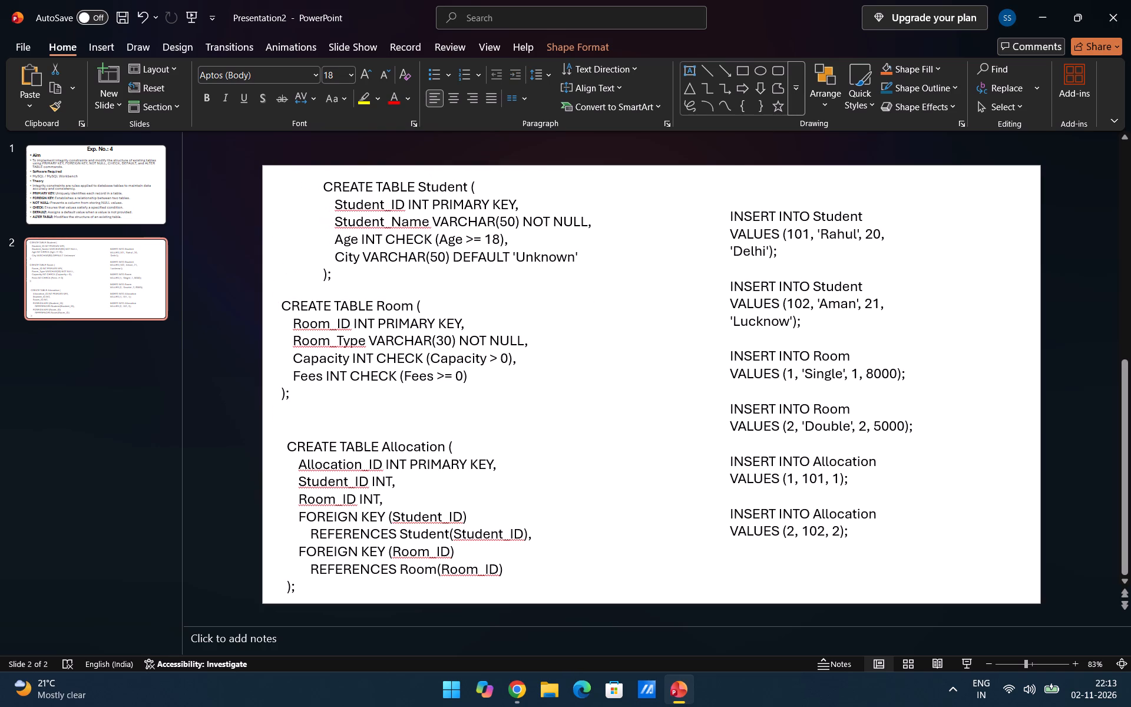
left_click_drag(509, 177, 498, 176)
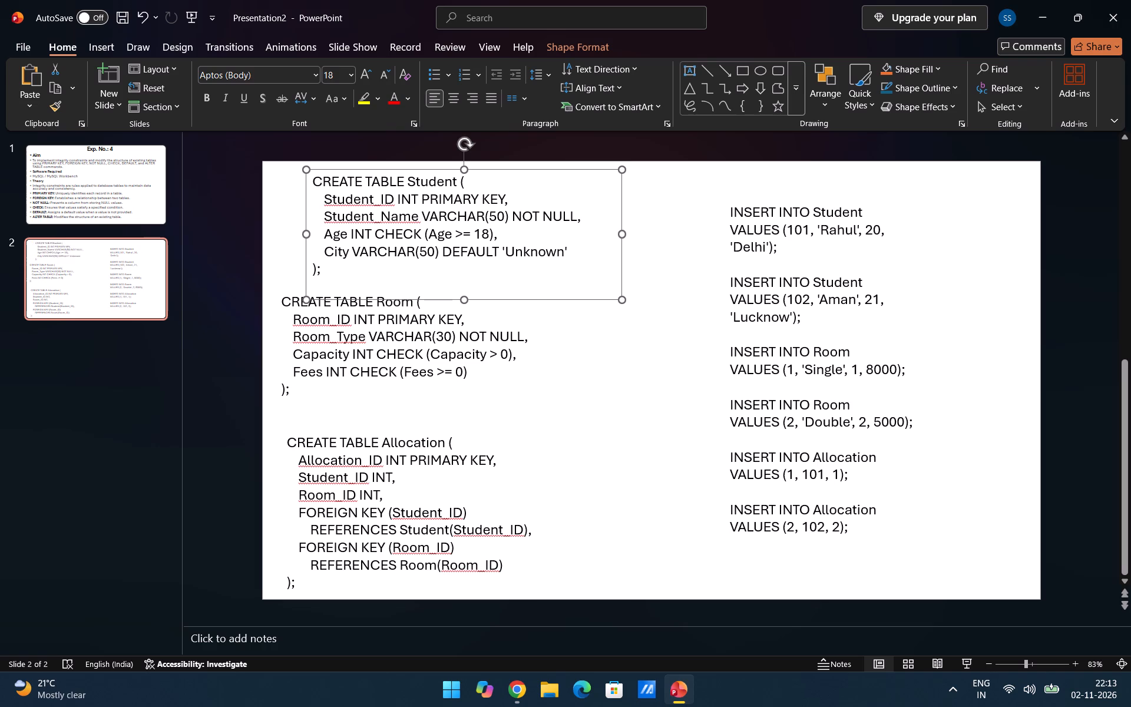
left_click(435, 362)
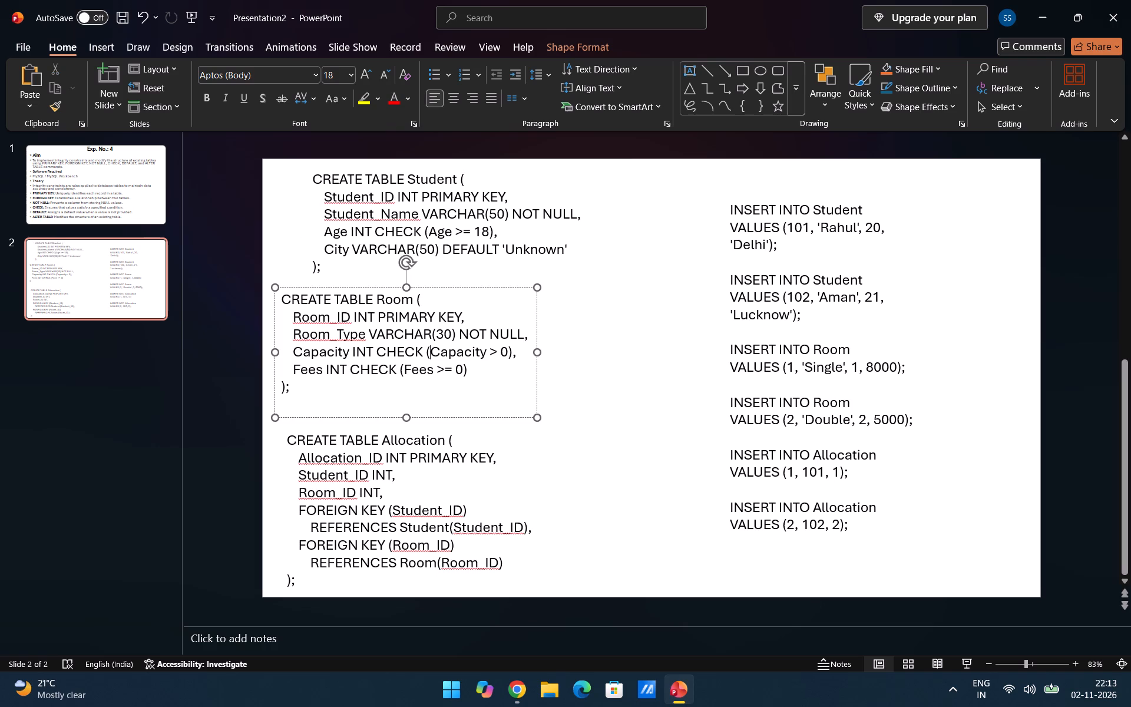
left_click_drag(454, 287, 491, 294)
left_click(447, 487)
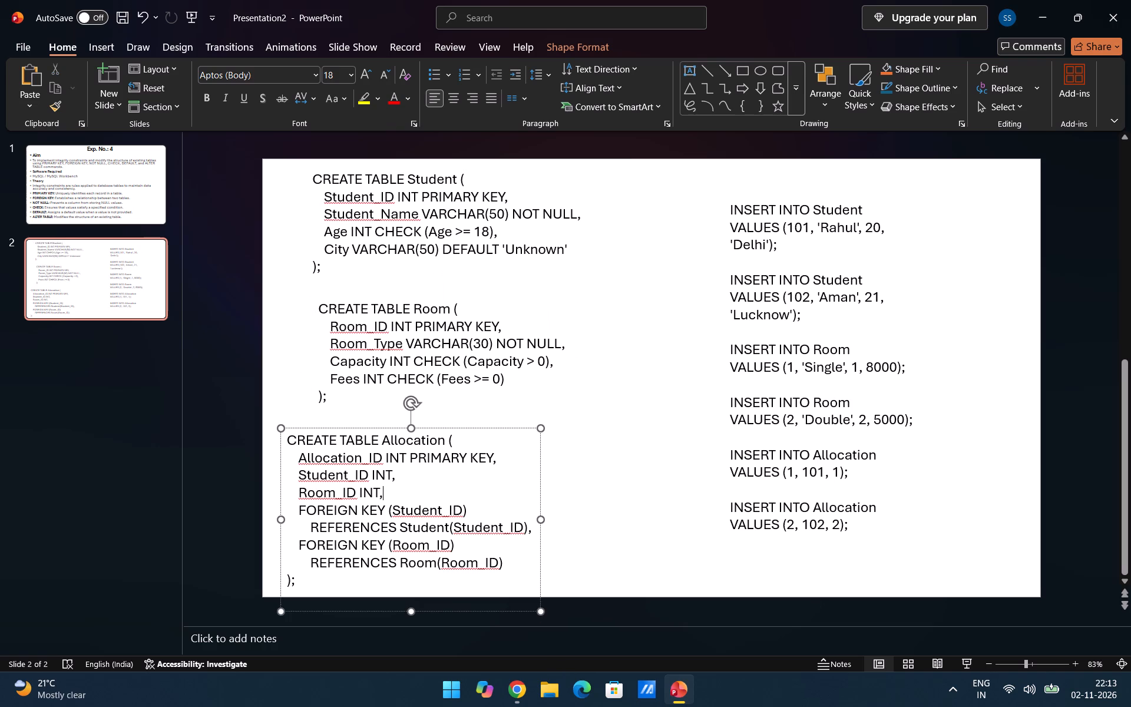
left_click_drag(462, 429, 488, 420)
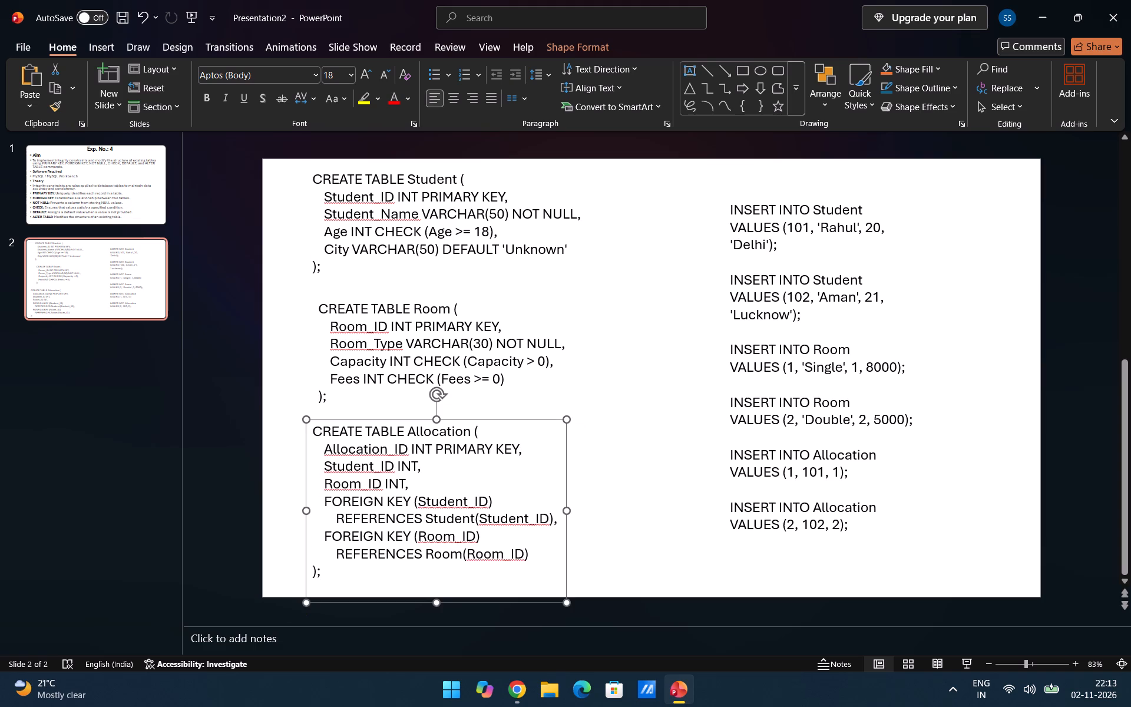
left_click(591, 407)
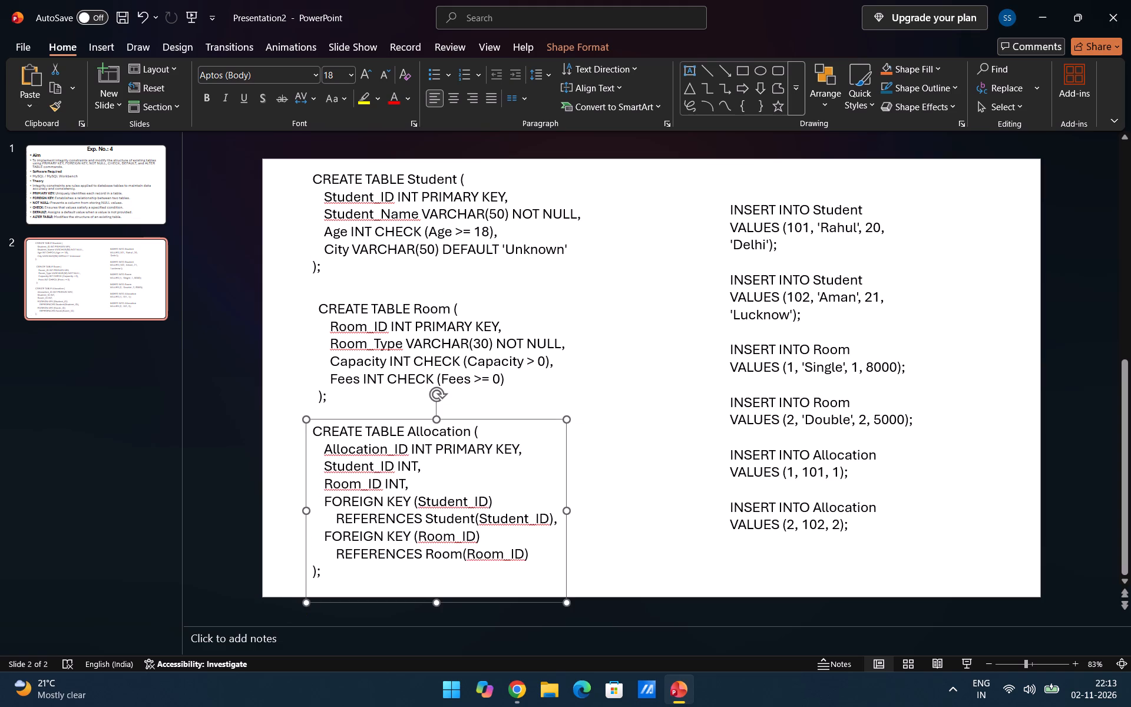
scroll(471, 473, "down", 1)
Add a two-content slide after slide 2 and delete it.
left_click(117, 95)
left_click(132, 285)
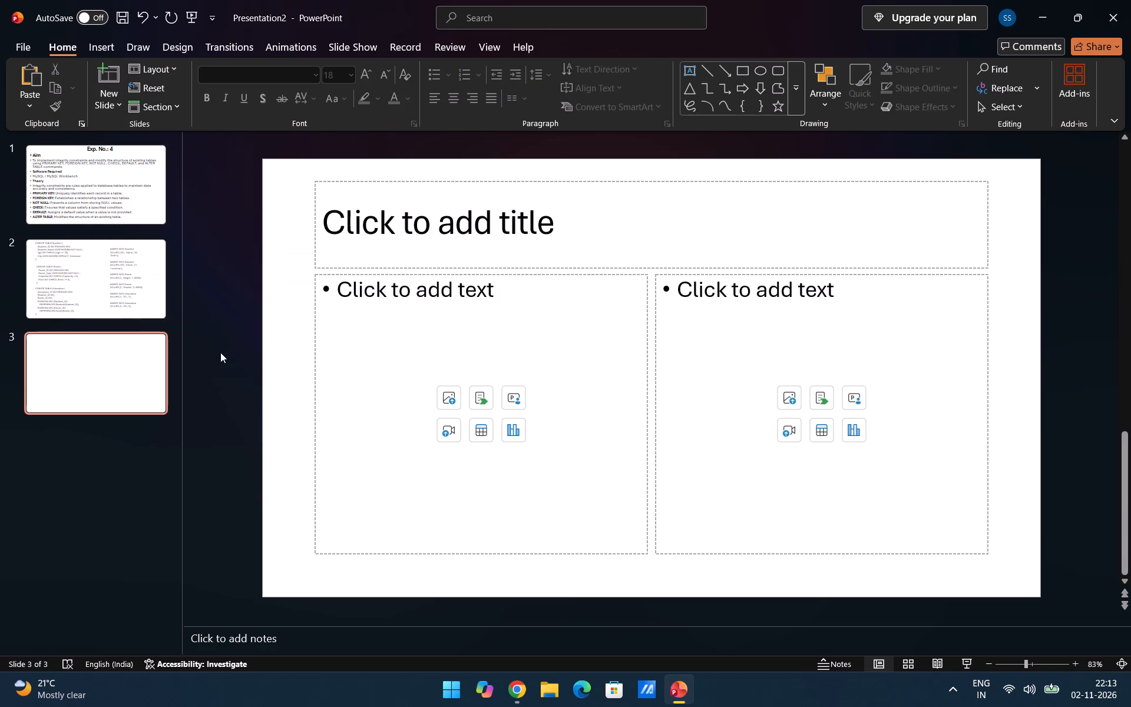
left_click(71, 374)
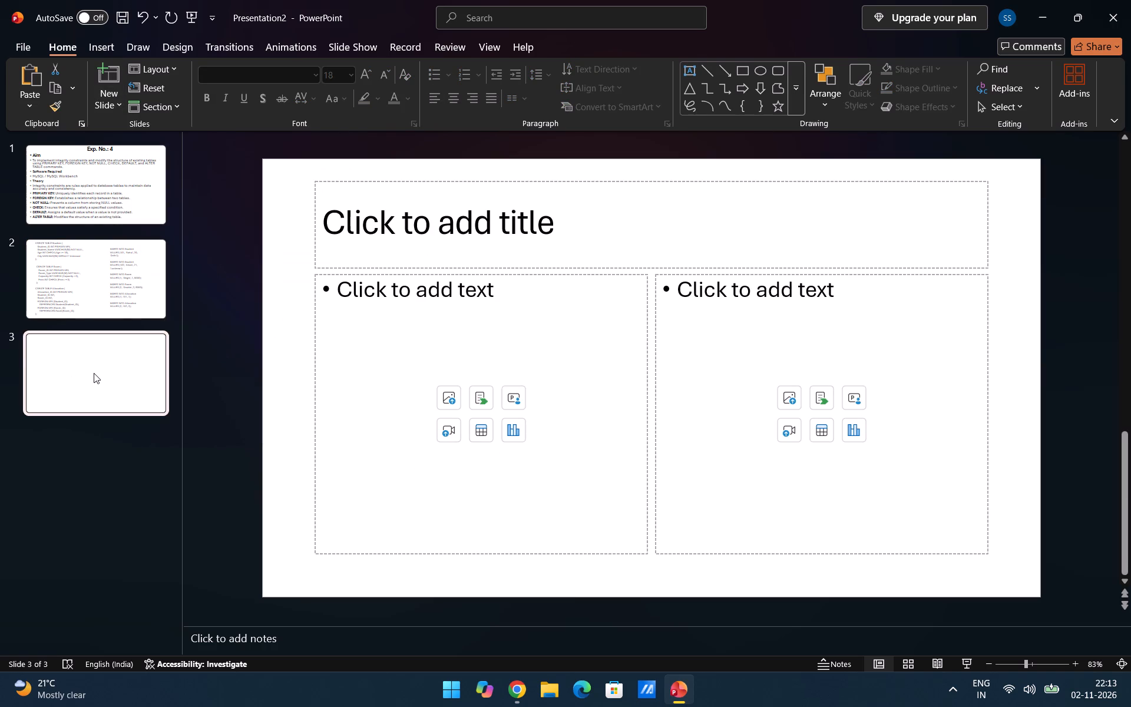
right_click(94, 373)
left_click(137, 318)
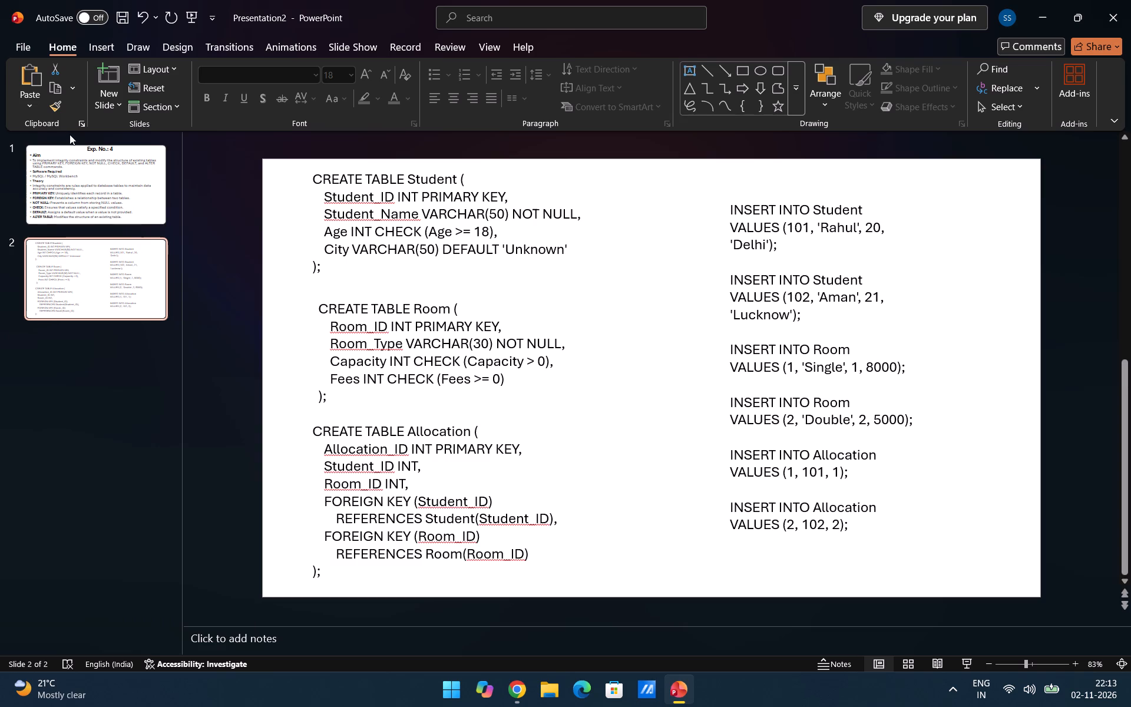
Add a blank slide 3 after slide 2.
left_click(117, 105)
left_click(137, 317)
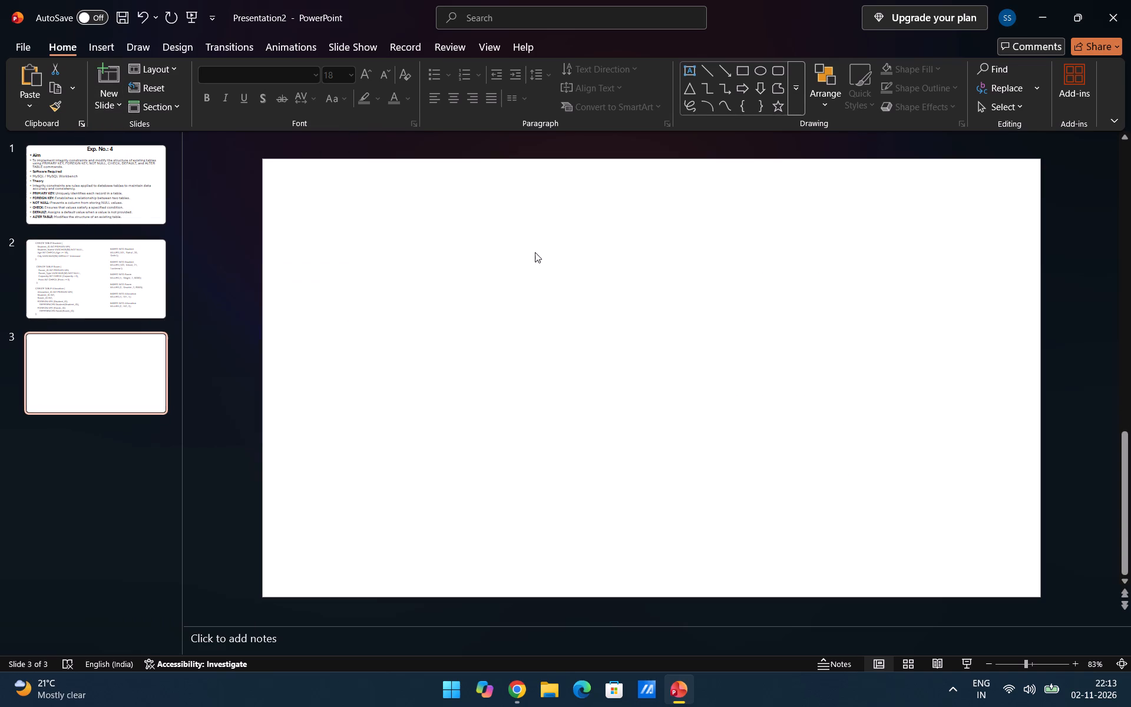
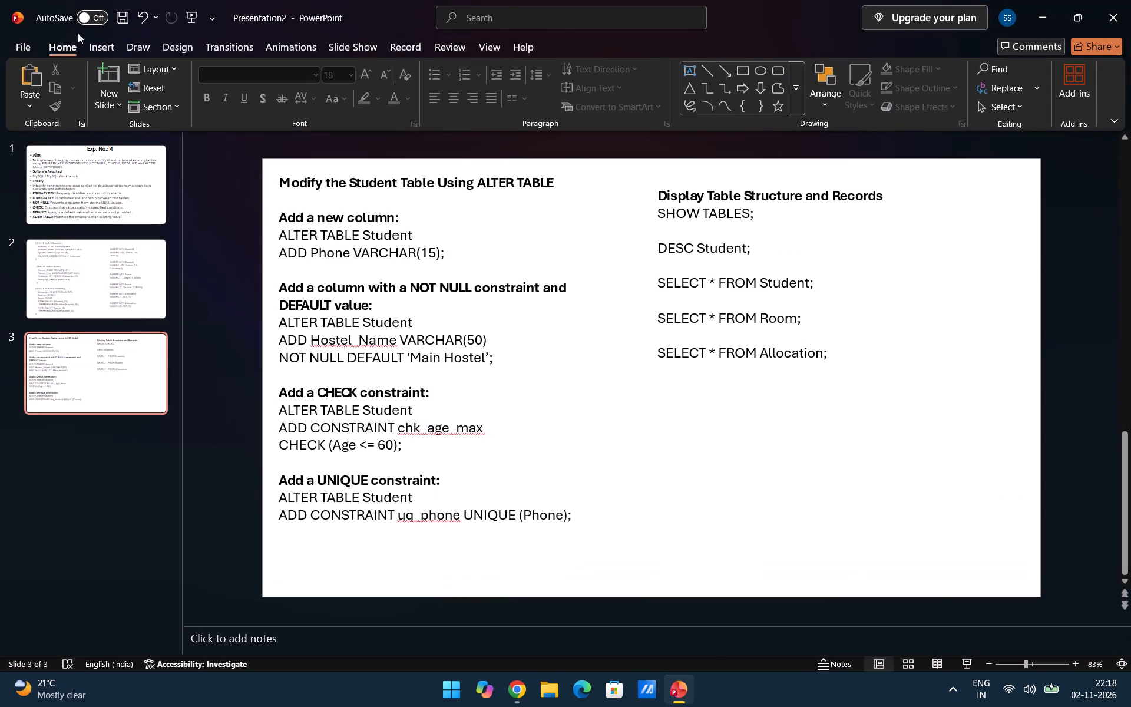
left_click(117, 101)
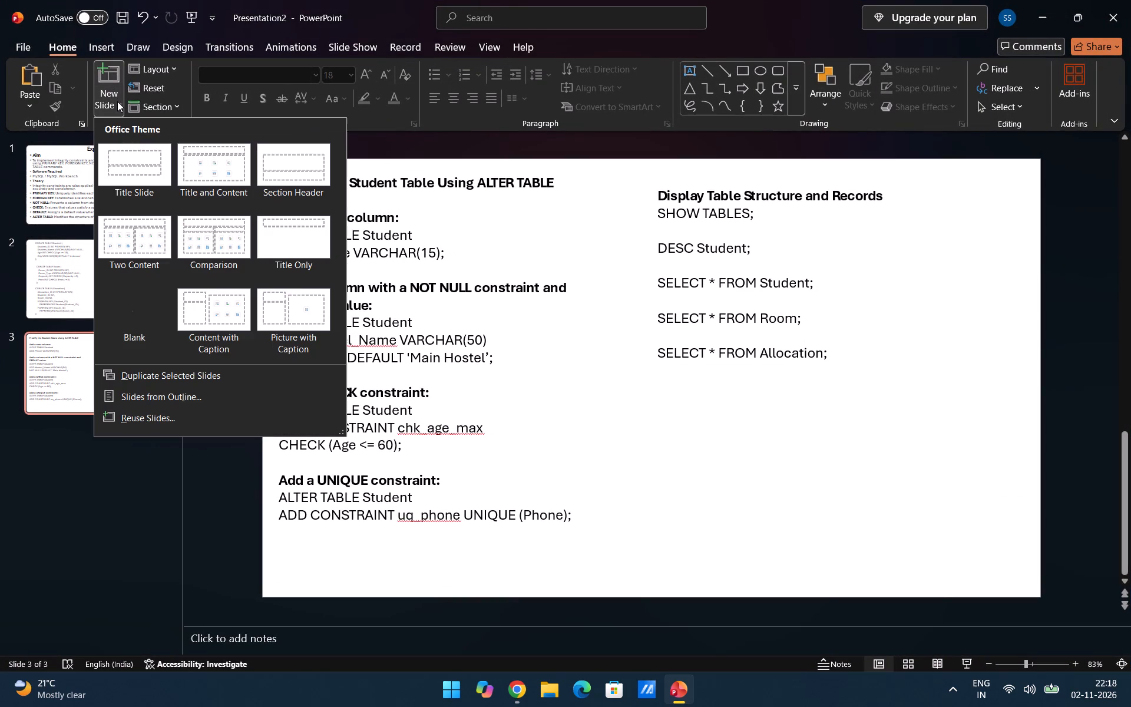
left_click(158, 323)
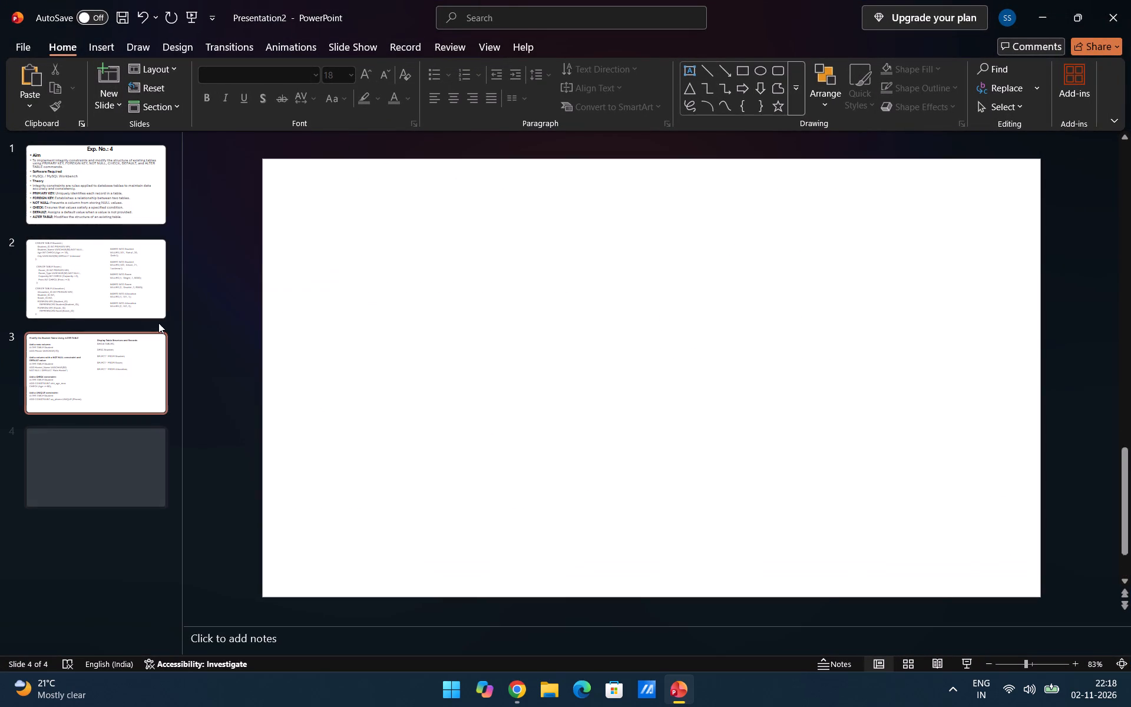
double_click(311, 177)
key("ctrl+v")
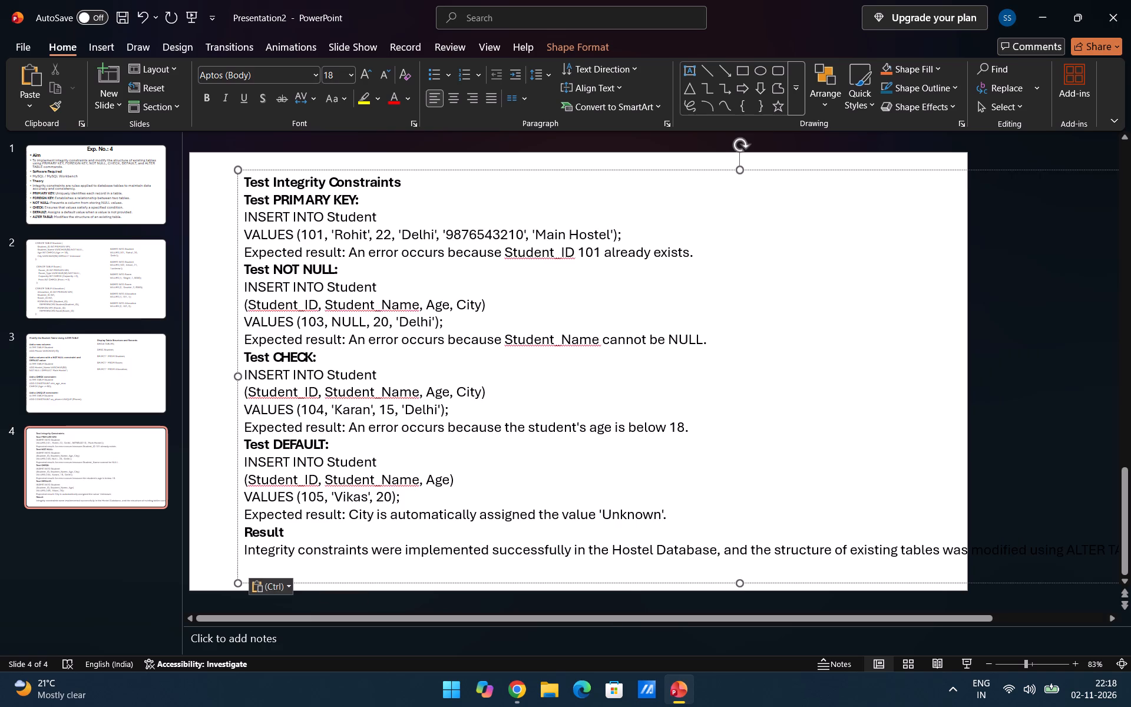
Remove the trailing empty line from slide 4's pasted text and narrow its text box to fit within the slide.
key("BackSpace")
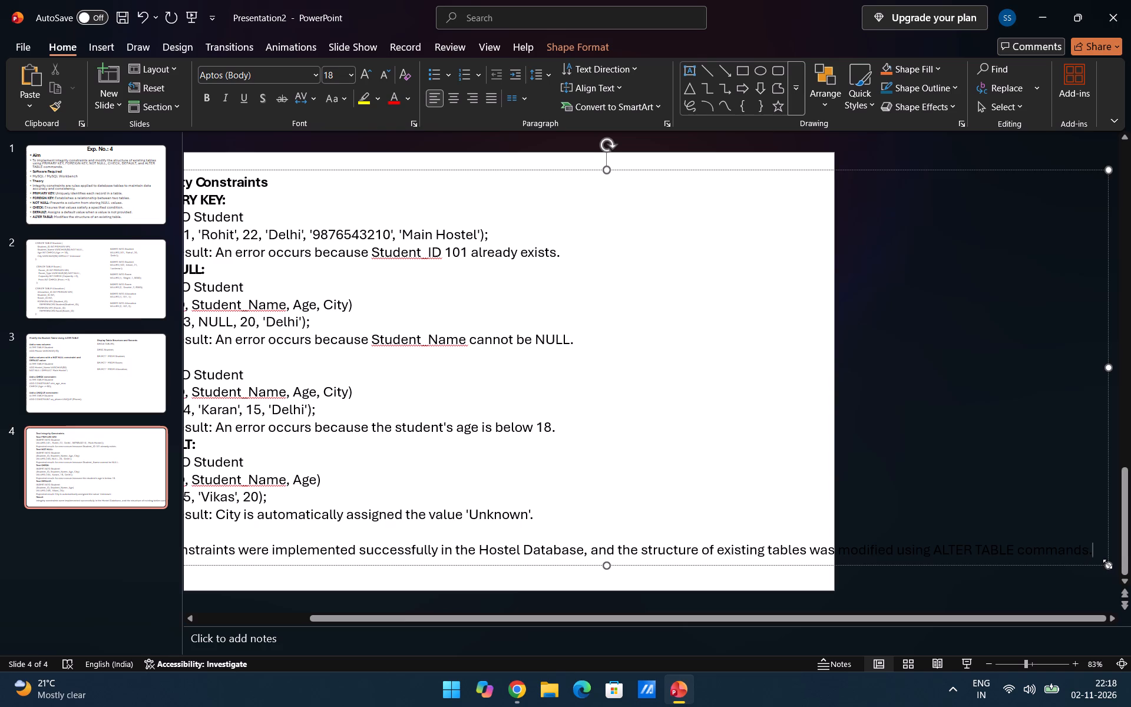
left_click_drag(1107, 564, 796, 548)
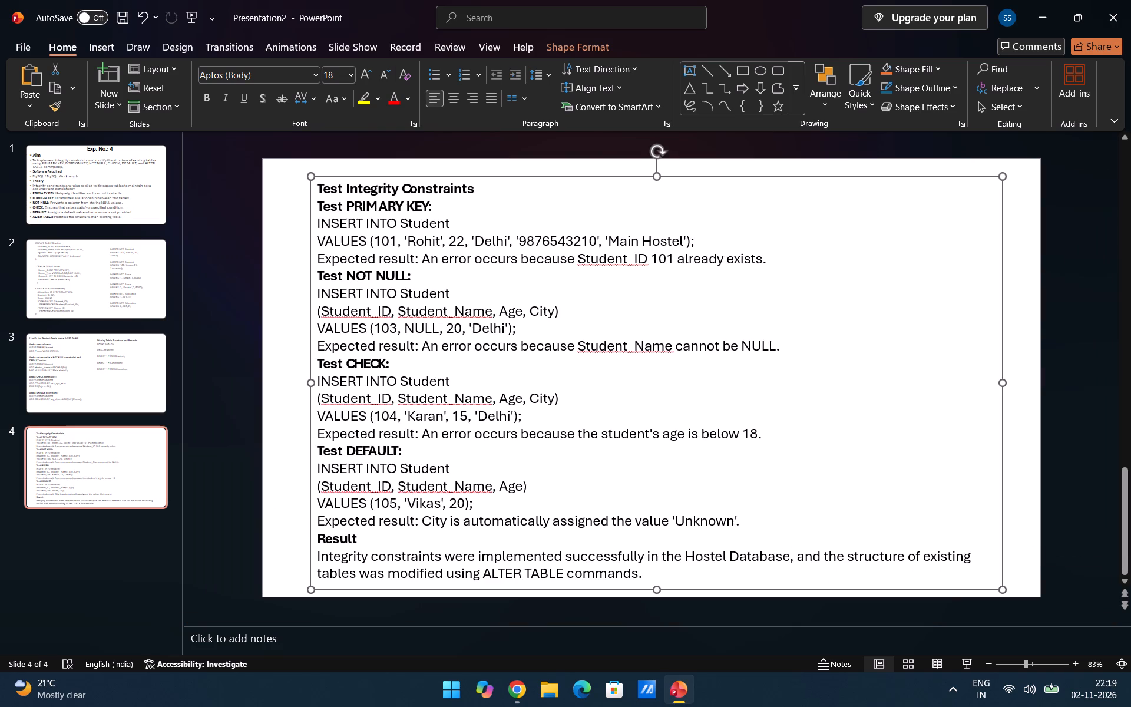
Review slides 1 to 4 of the presentation, checking the content and layout of each.
scroll(532, 318, "down", 2)
left_click(527, 365)
left_click(512, 451)
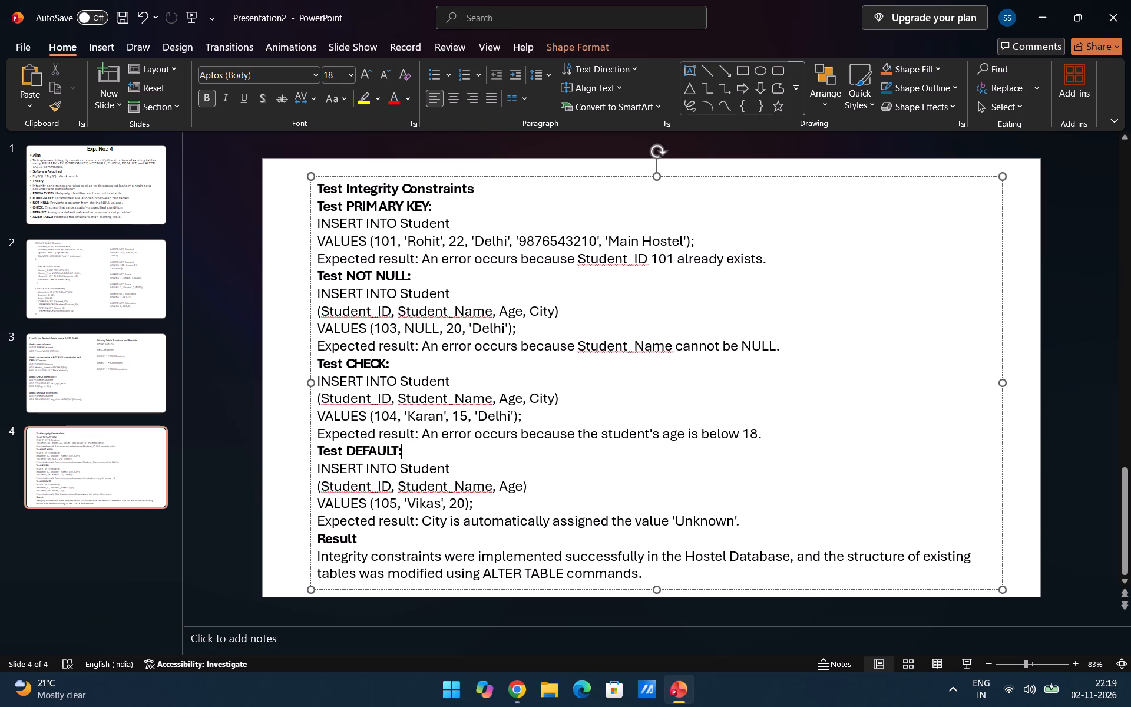
scroll(515, 533, "down", 1)
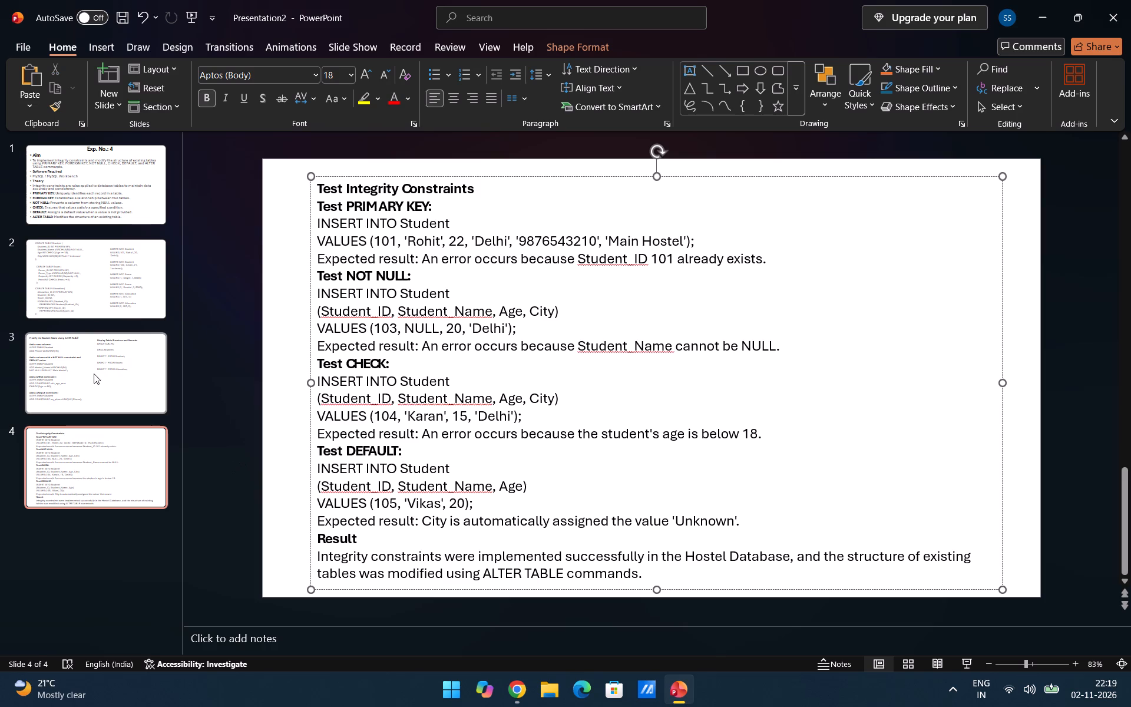
left_click(94, 374)
left_click(117, 511)
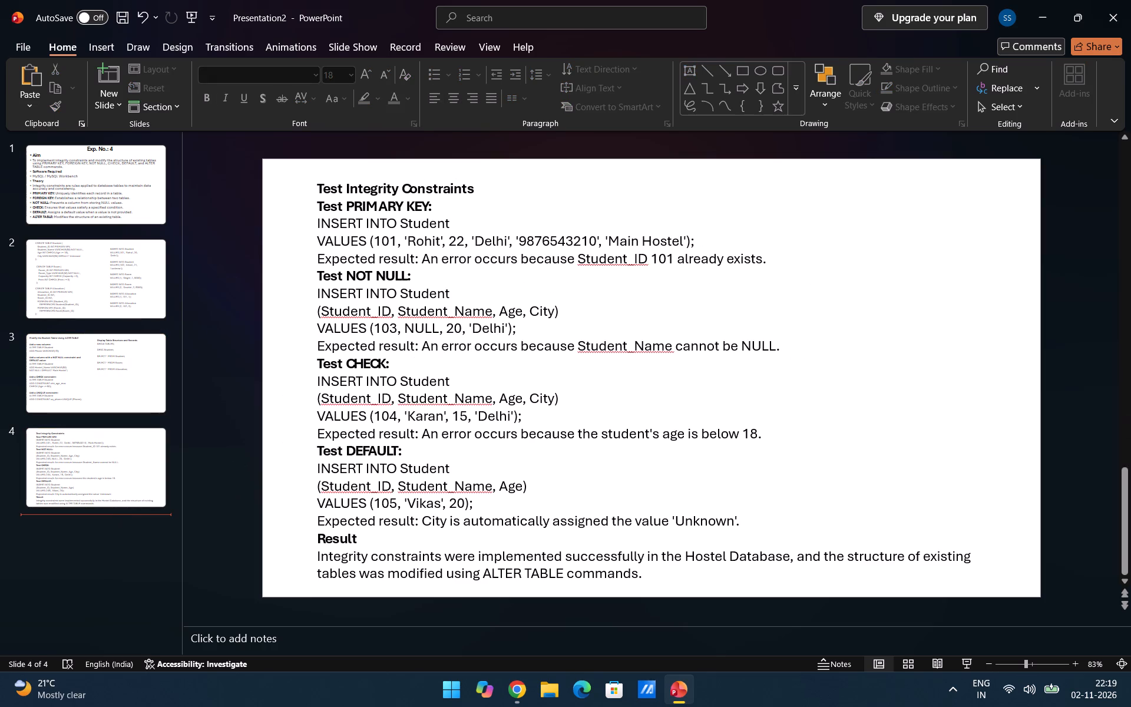
scroll(517, 424, "down", 1)
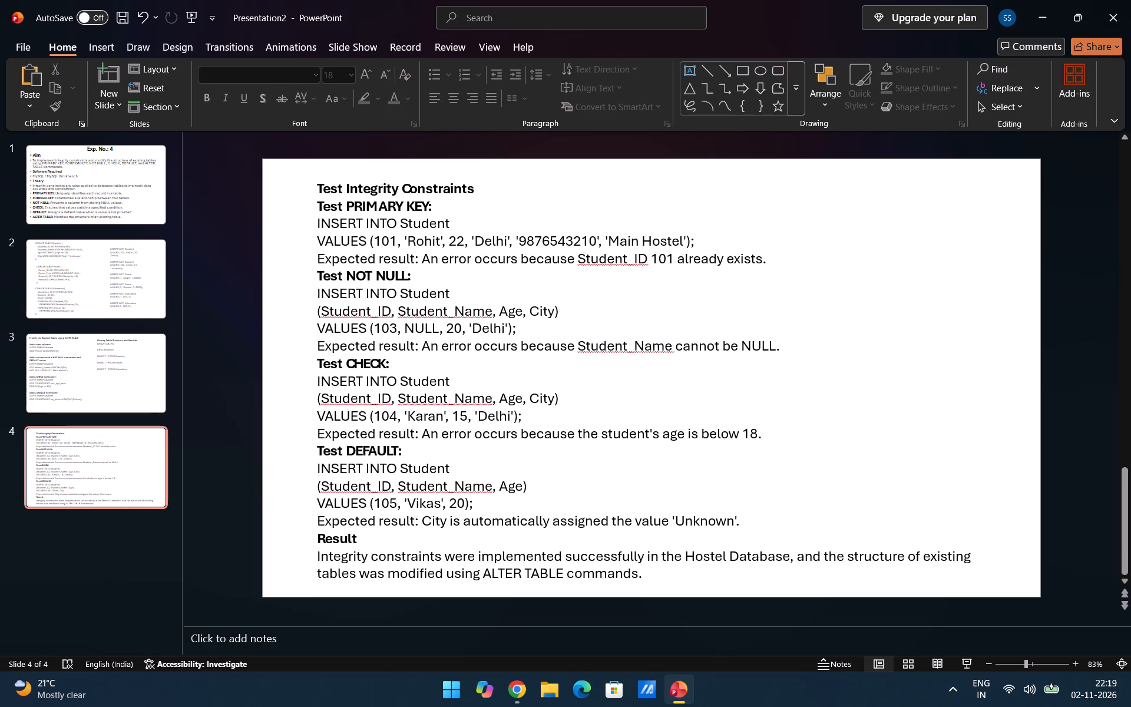
scroll(520, 307, "down", 2)
left_click(103, 190)
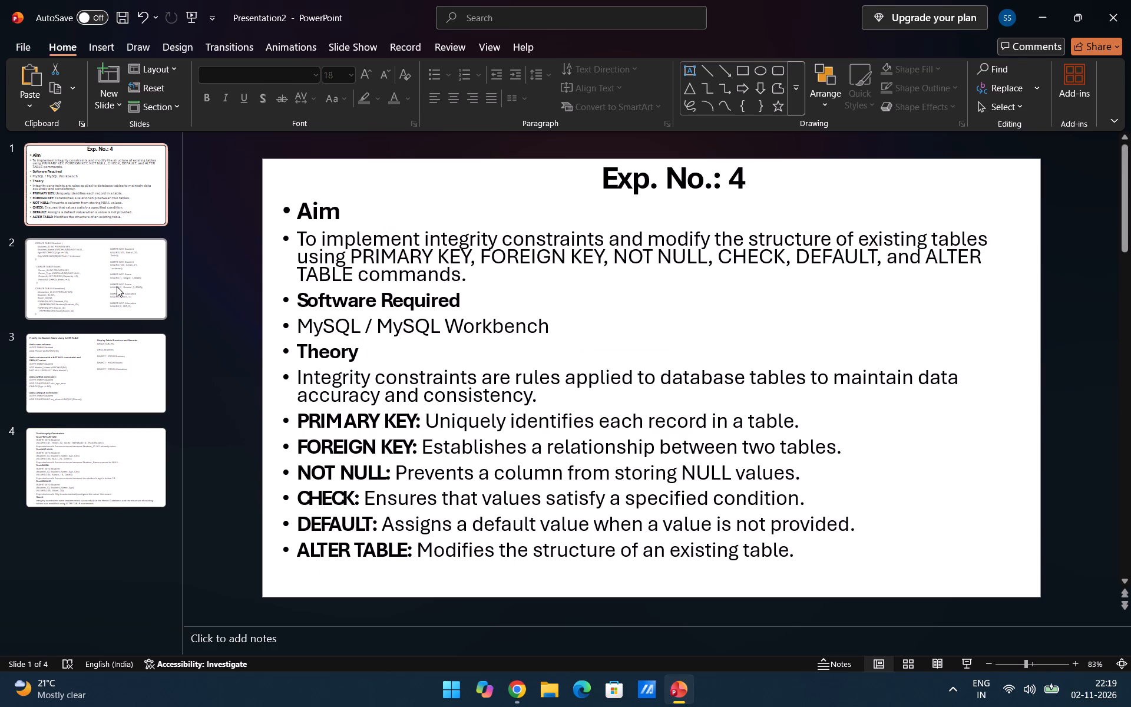
left_click(117, 286)
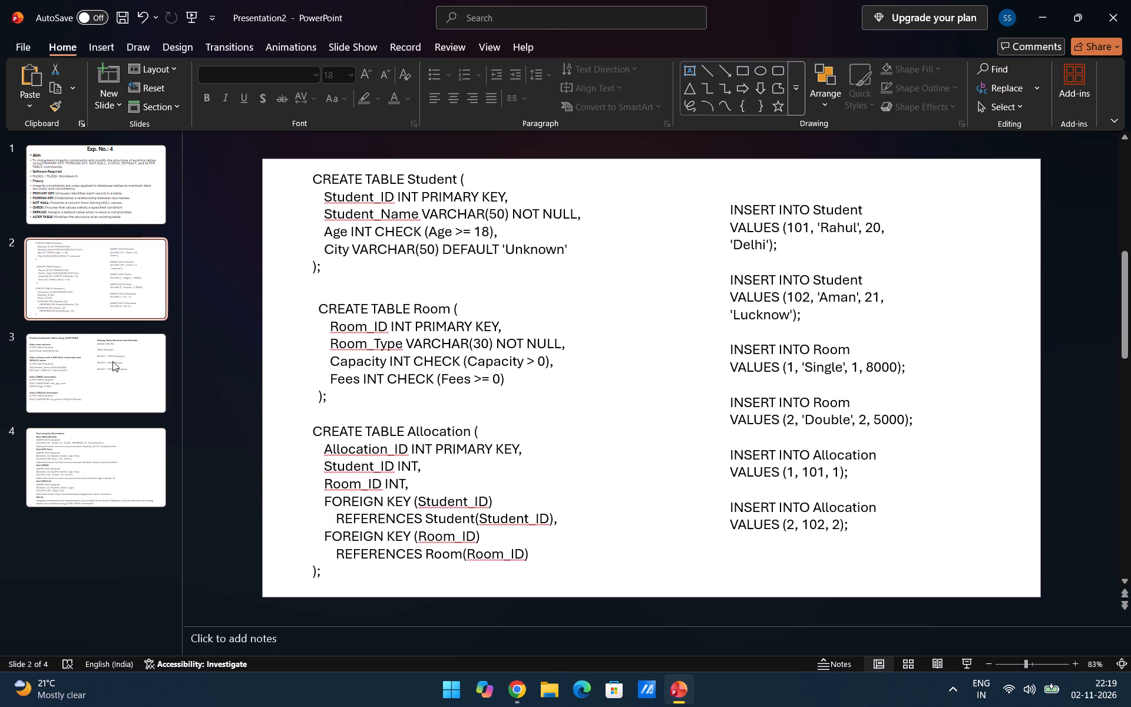
left_click(113, 361)
left_click(115, 460)
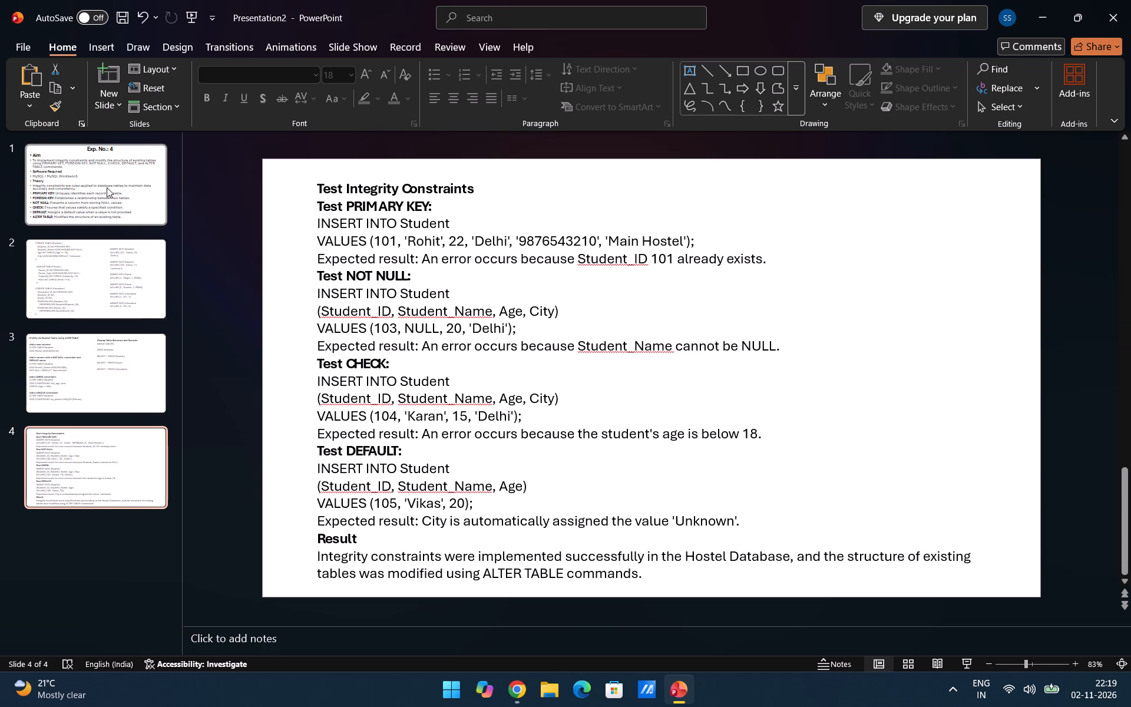
left_click(107, 187)
left_click(107, 305)
left_click(97, 368)
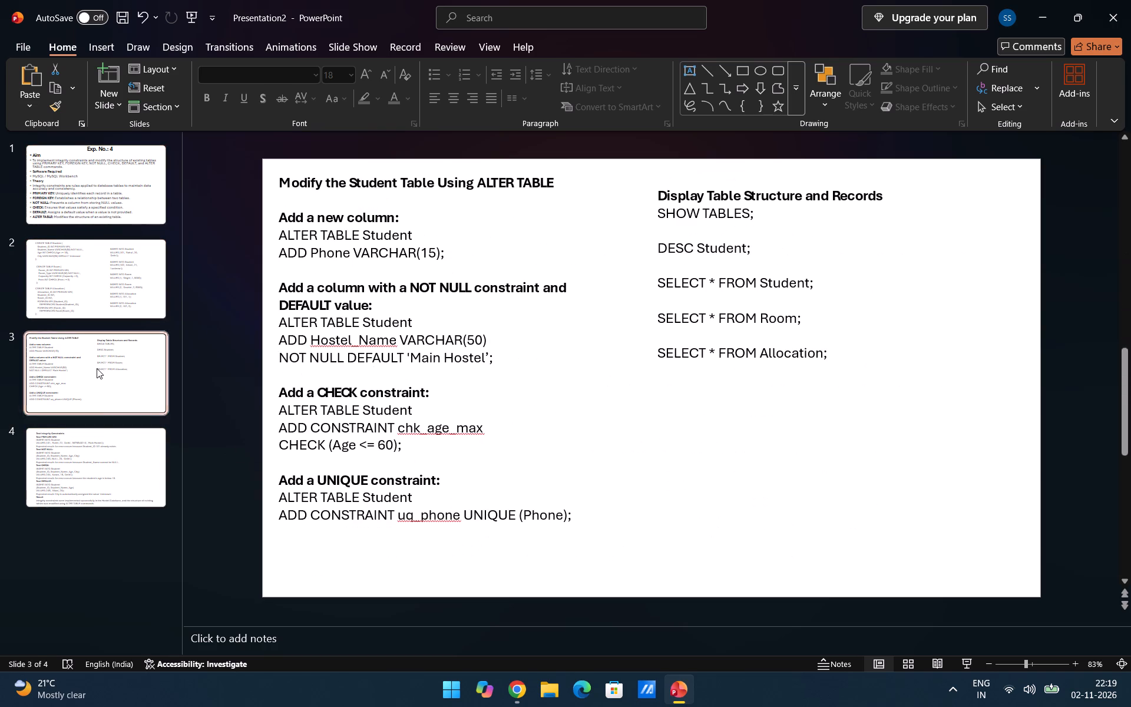
left_click(100, 435)
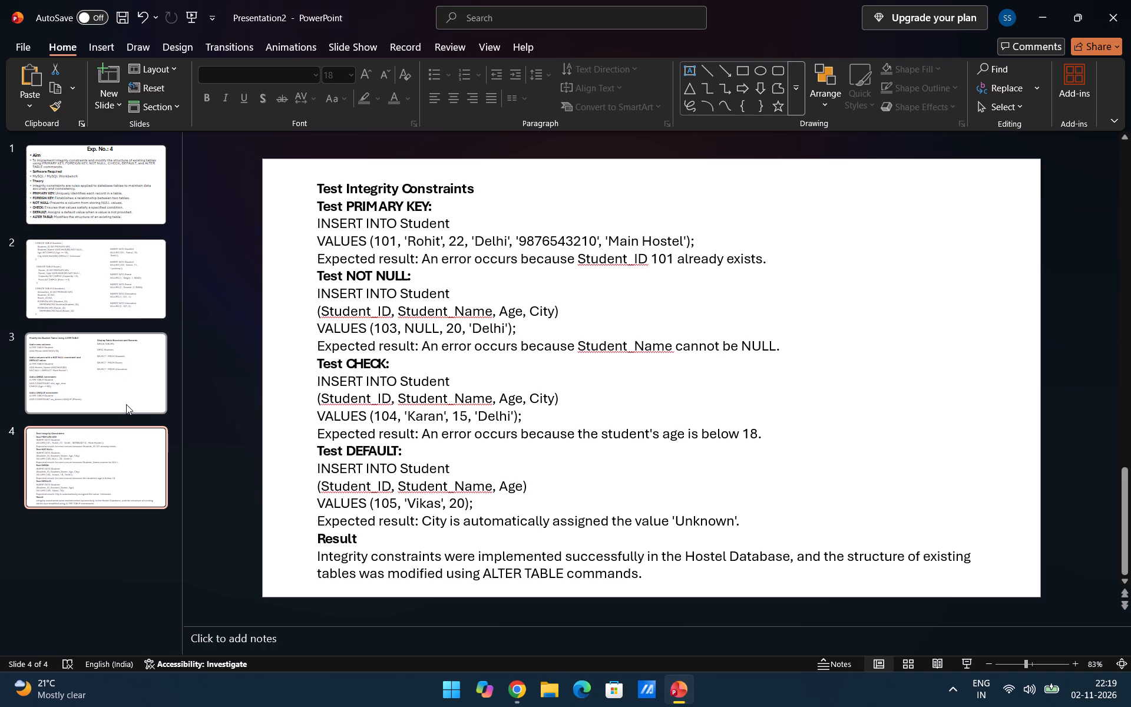
scroll(47, 163, "up", 1)
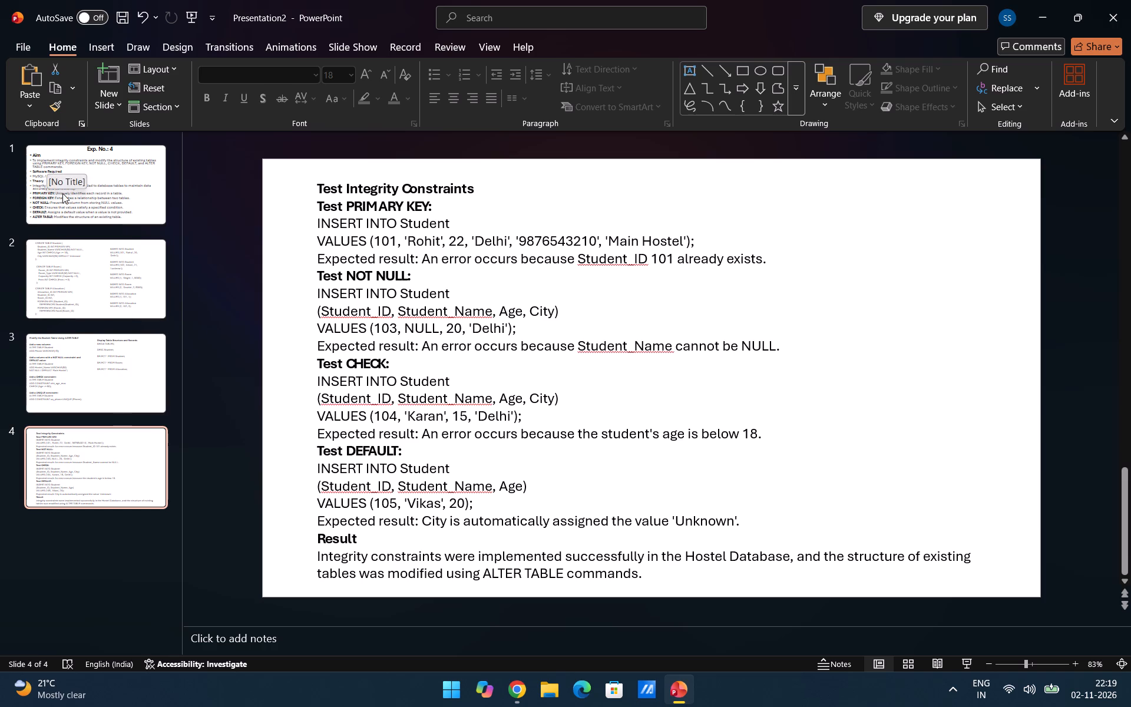
left_click(64, 193)
left_click(61, 315)
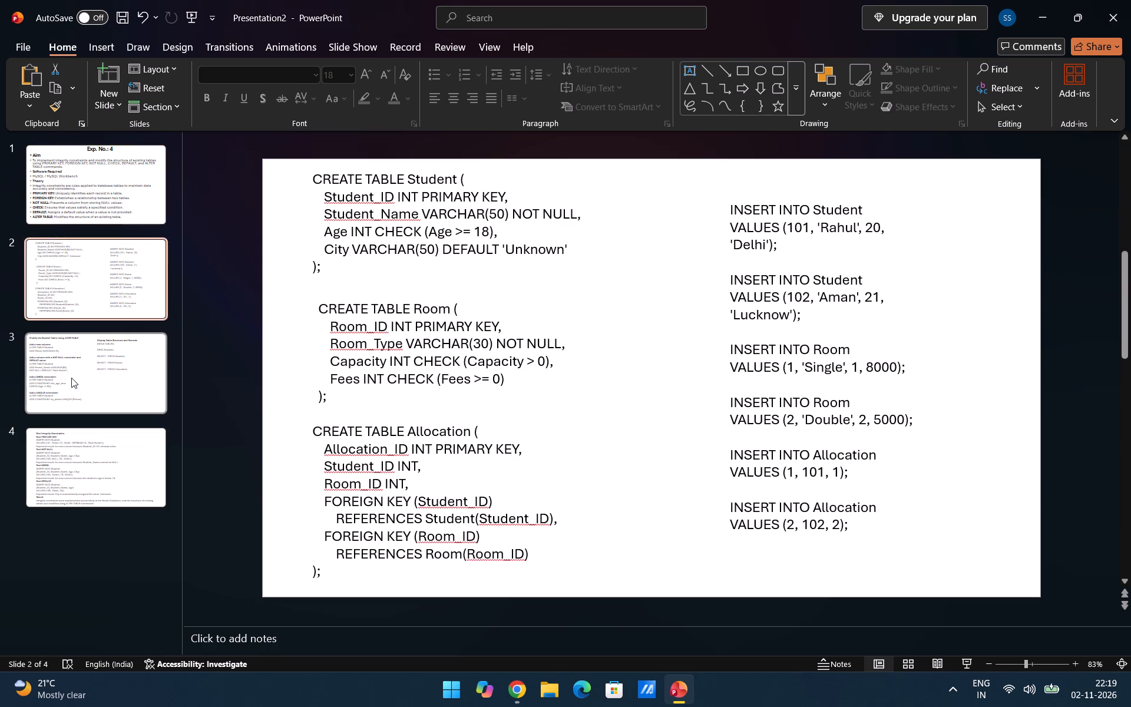
left_click(71, 378)
left_click(90, 451)
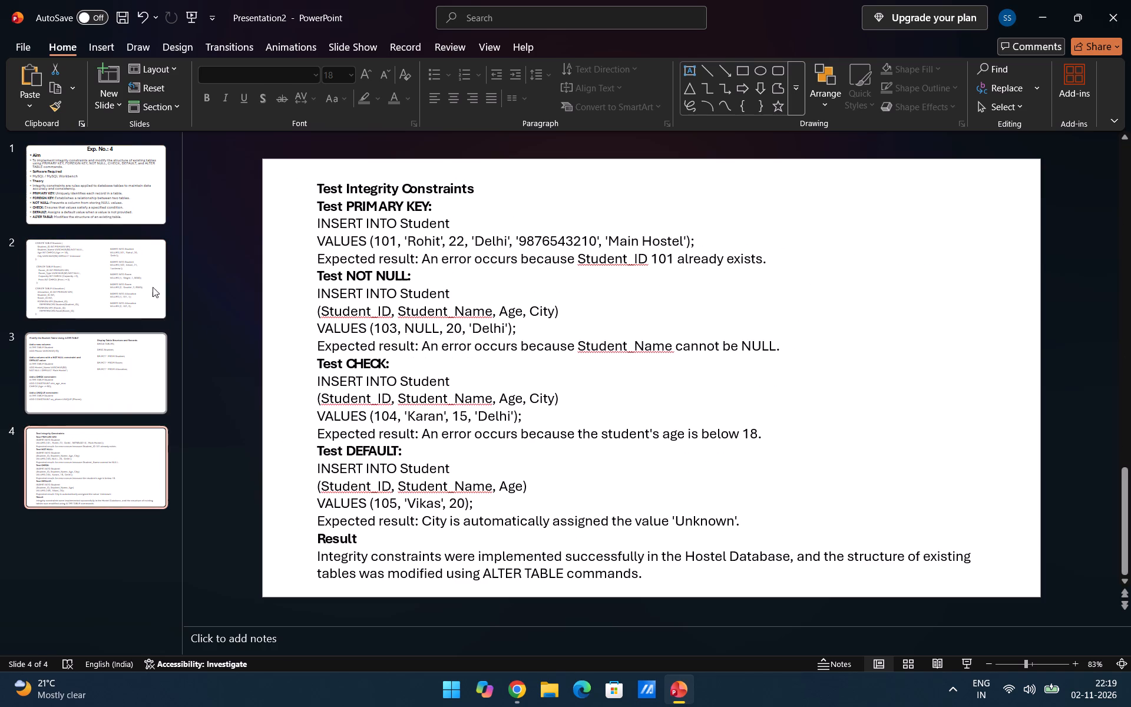
Add a new slide with the Blank layout after slide 4.
left_click(137, 164)
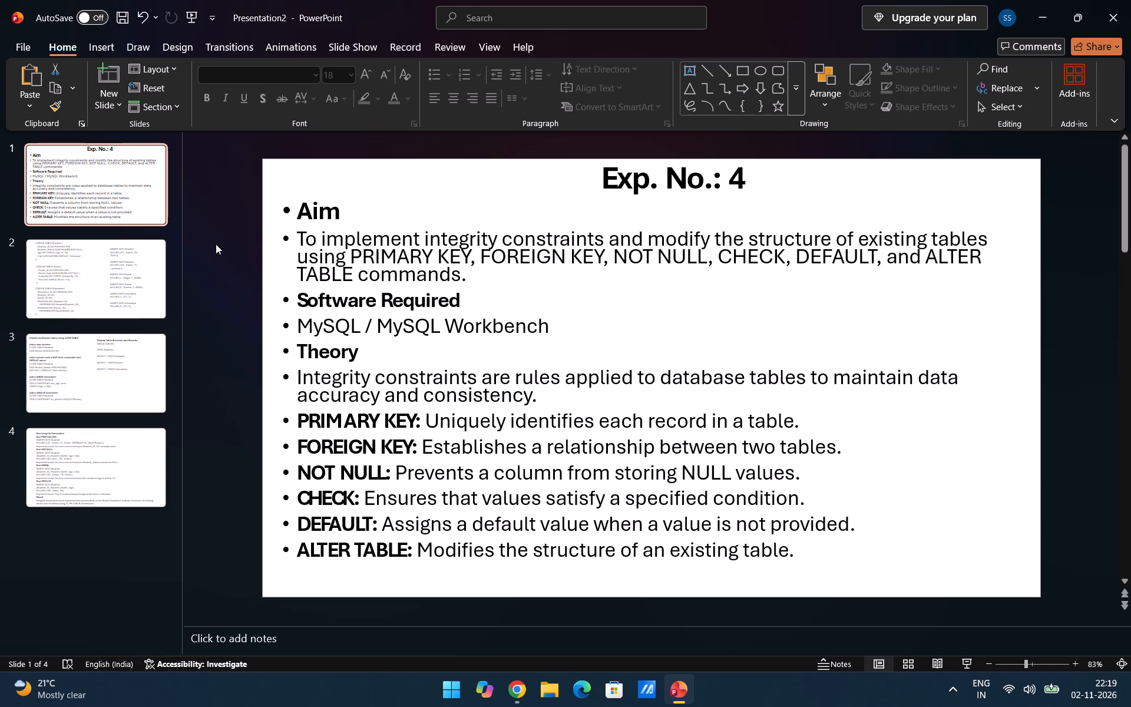
left_click(94, 449)
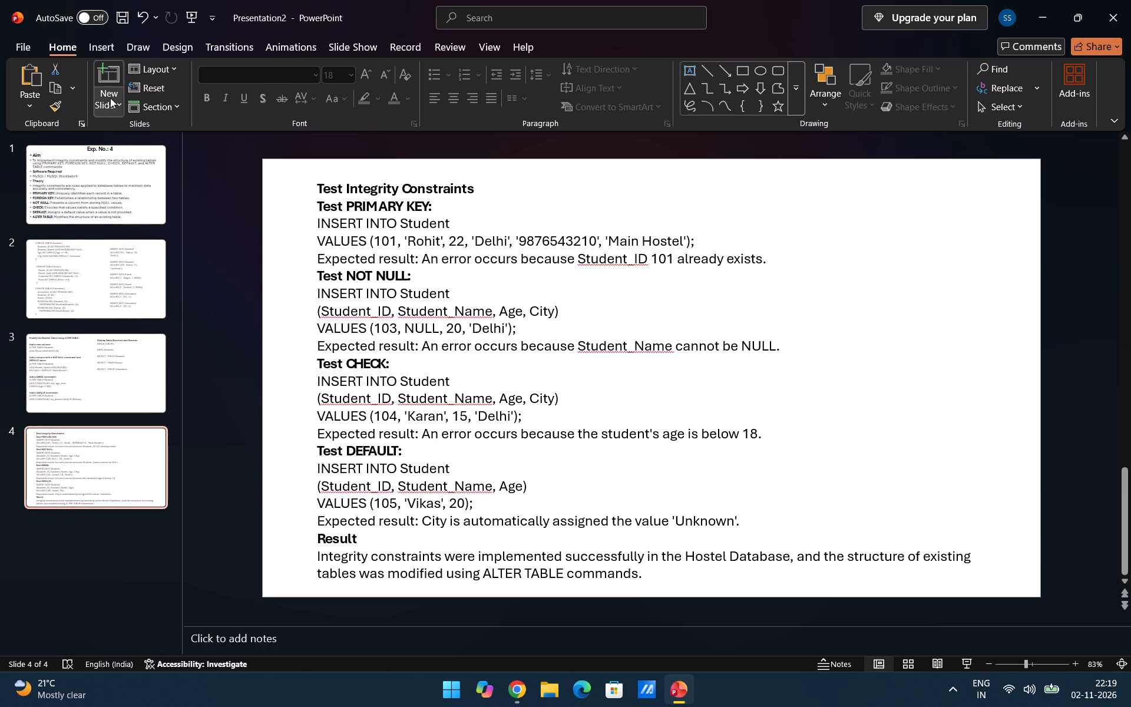
left_click(113, 101)
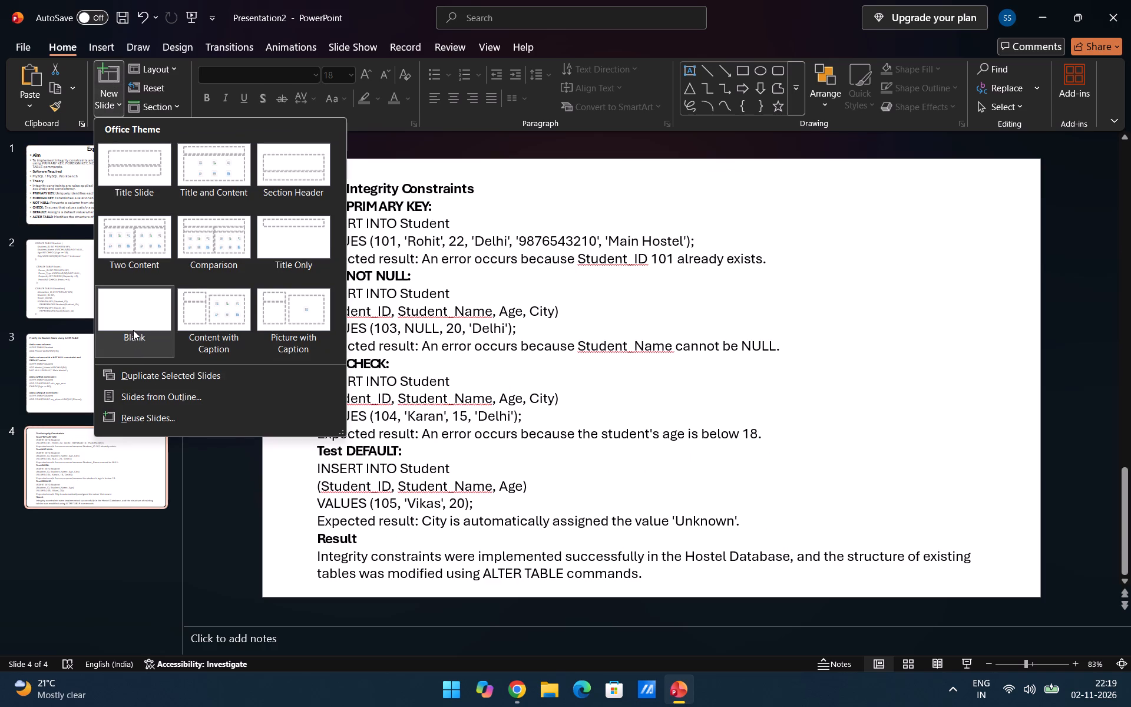
left_click(133, 330)
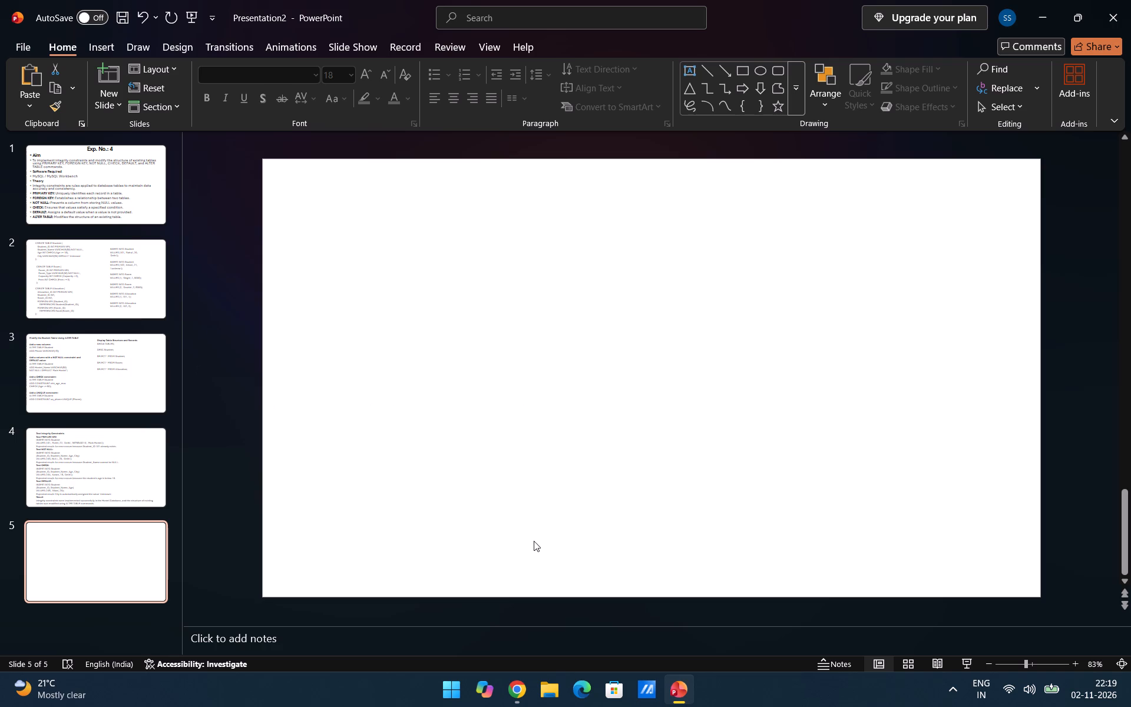
left_click(526, 696)
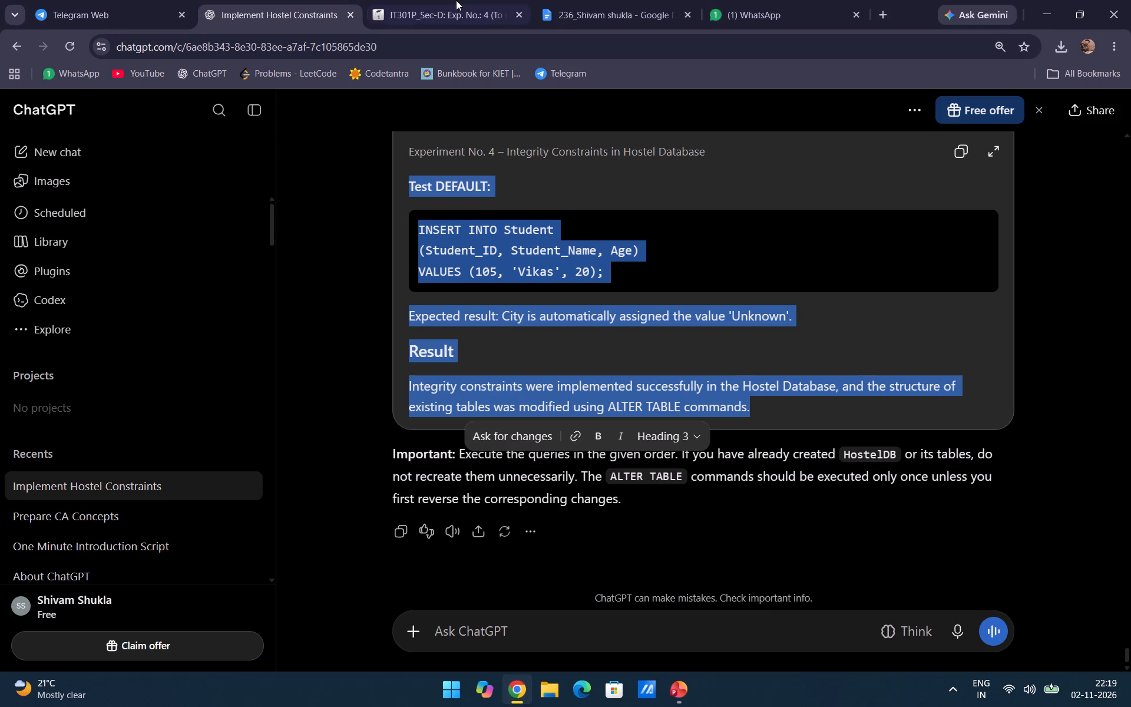
left_click(456, 0)
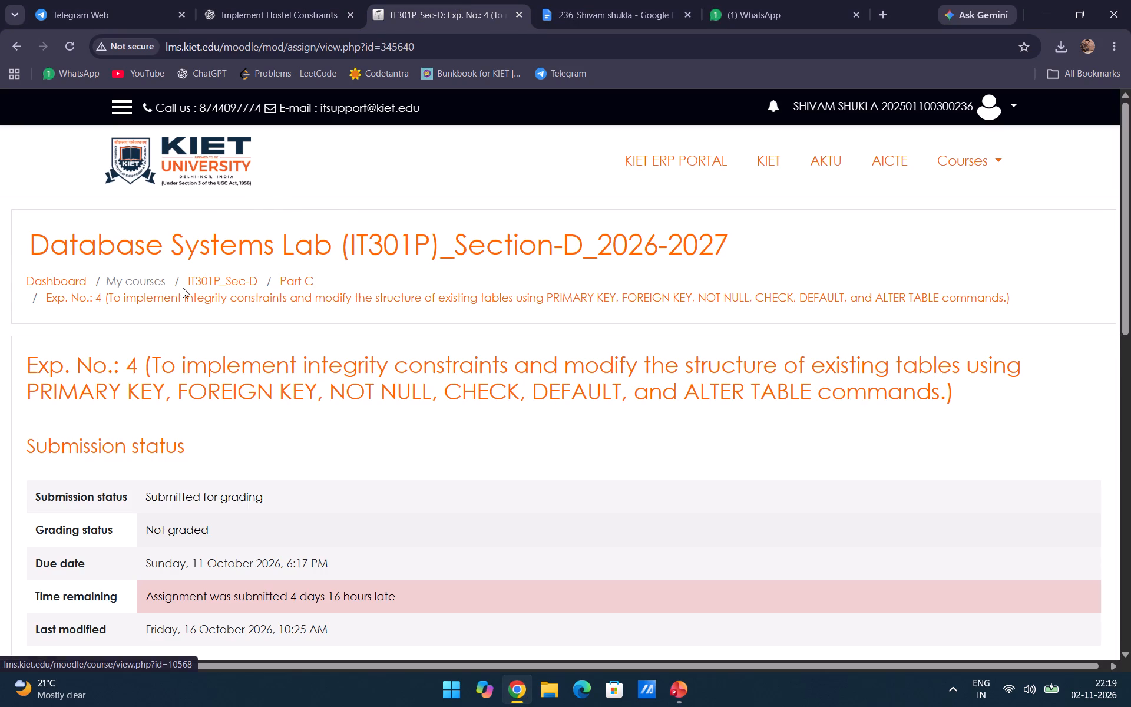
left_click(292, 282)
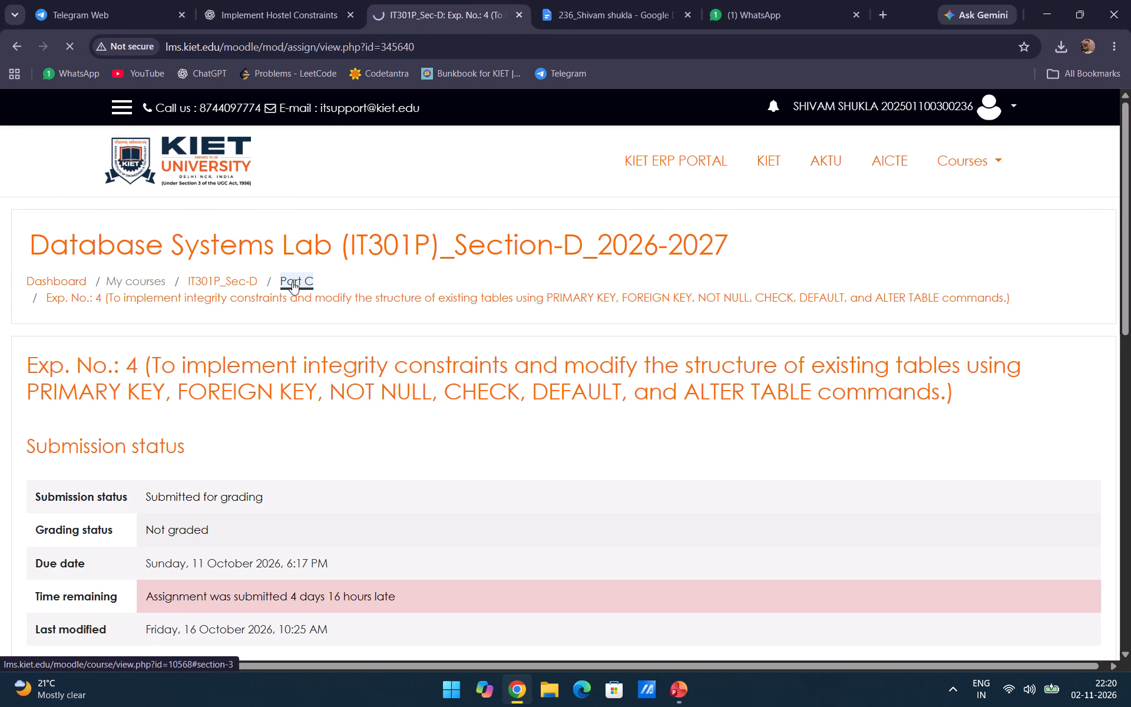
scroll(363, 425, "up", 1)
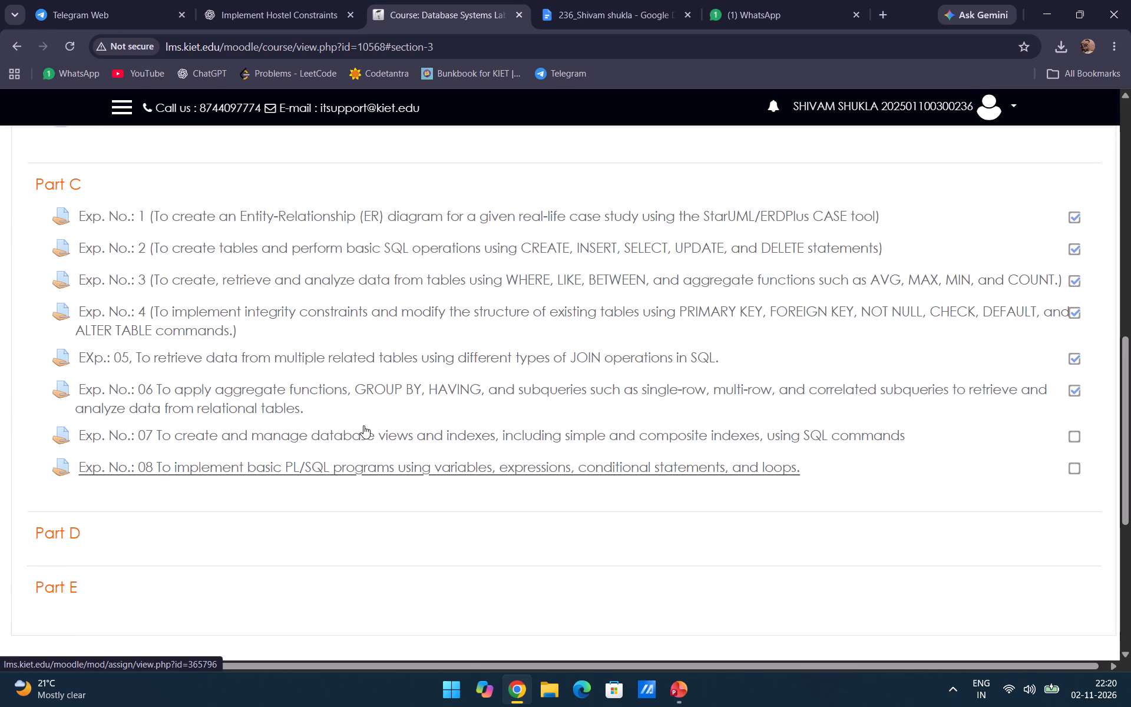
scroll(363, 425, "up", 1)
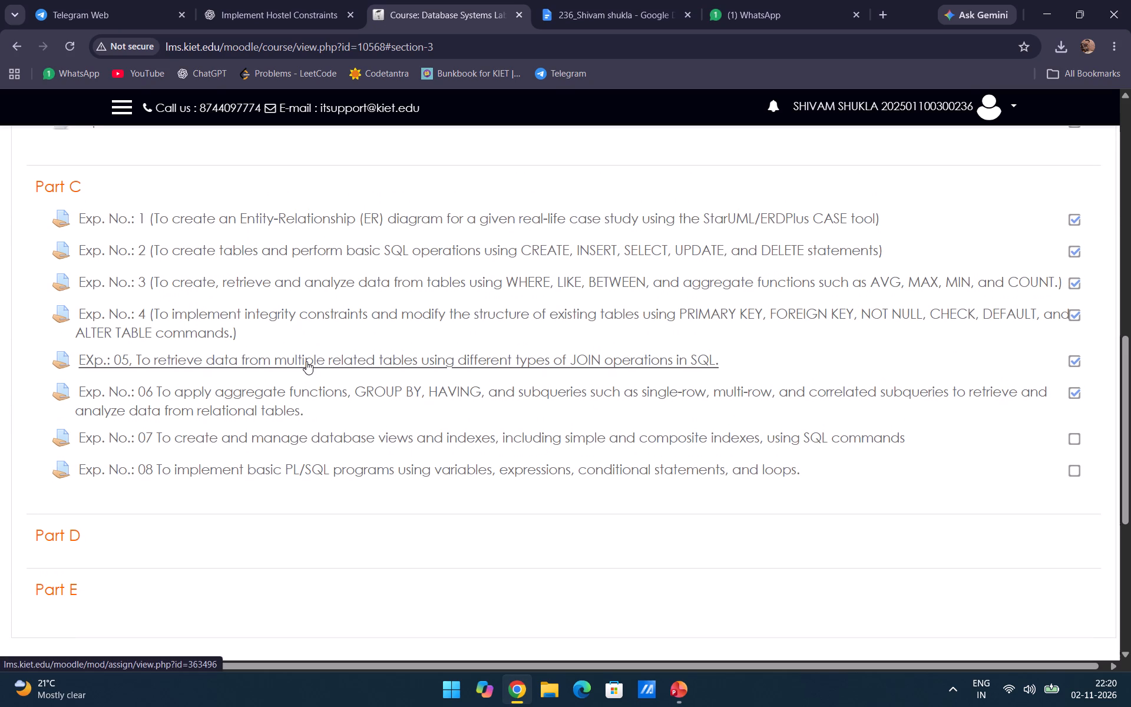
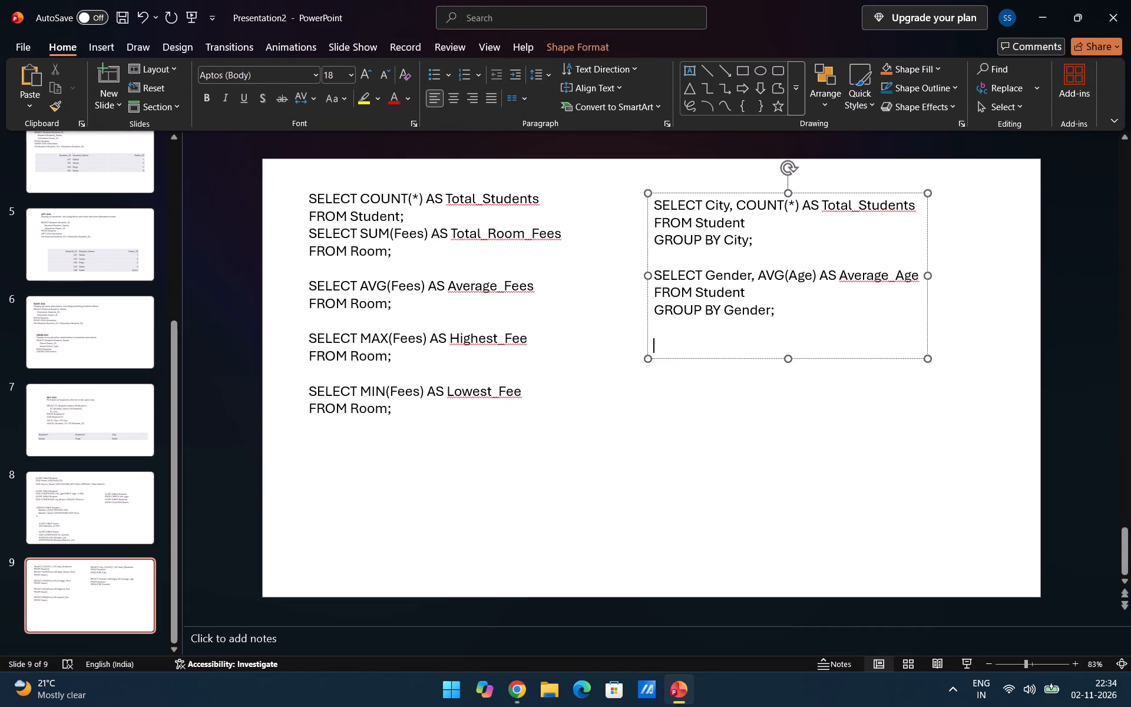
key("ctrl+v")
Copy ChatGPT's City query with HAVING COUNT(*) > 1 and paste it below the Room_ID query, separated by a blank line.
key("Return")
key("Return")
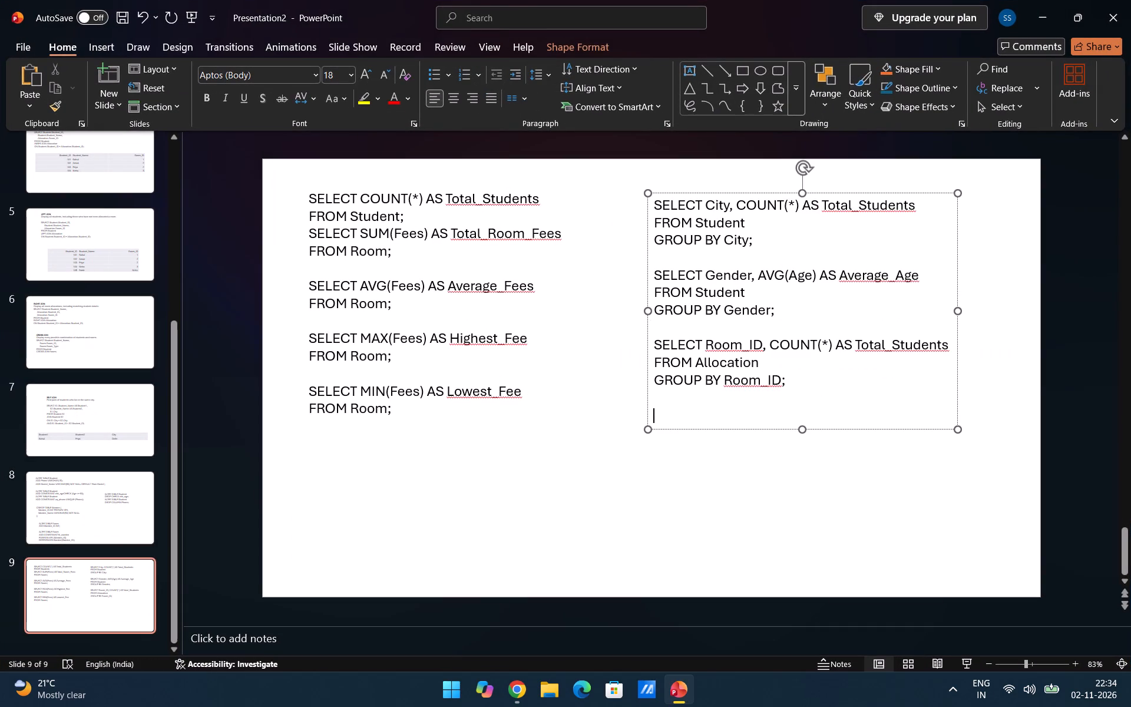
left_click(752, 350)
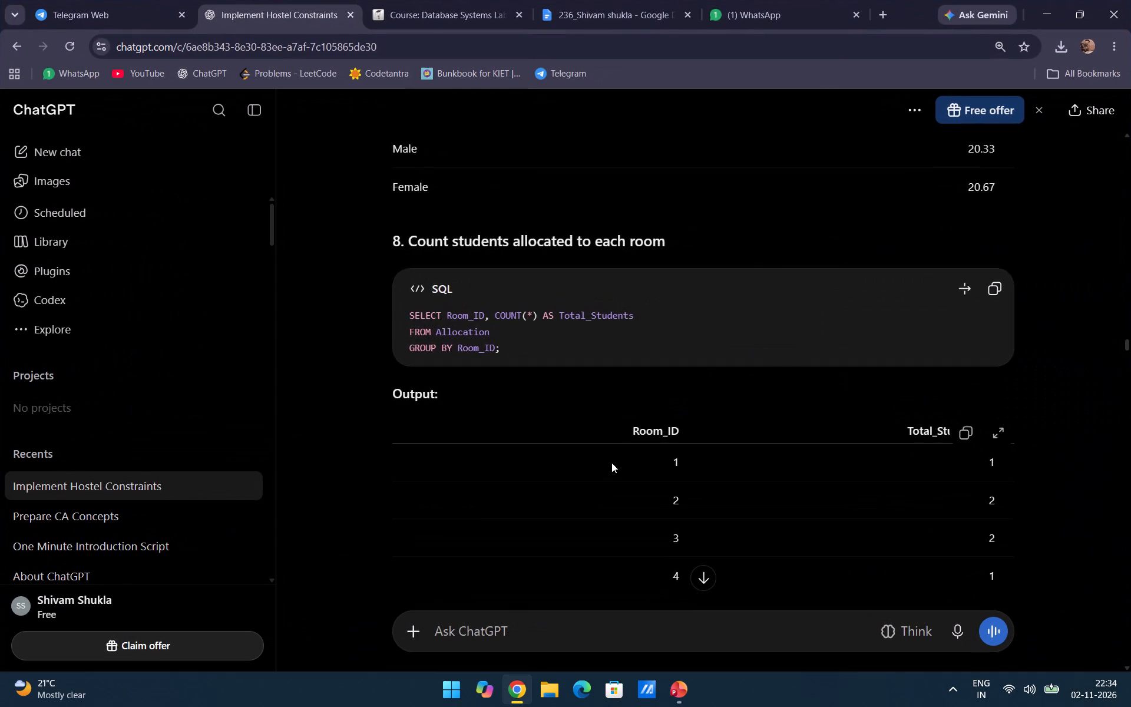
scroll(611, 462, "down", 7)
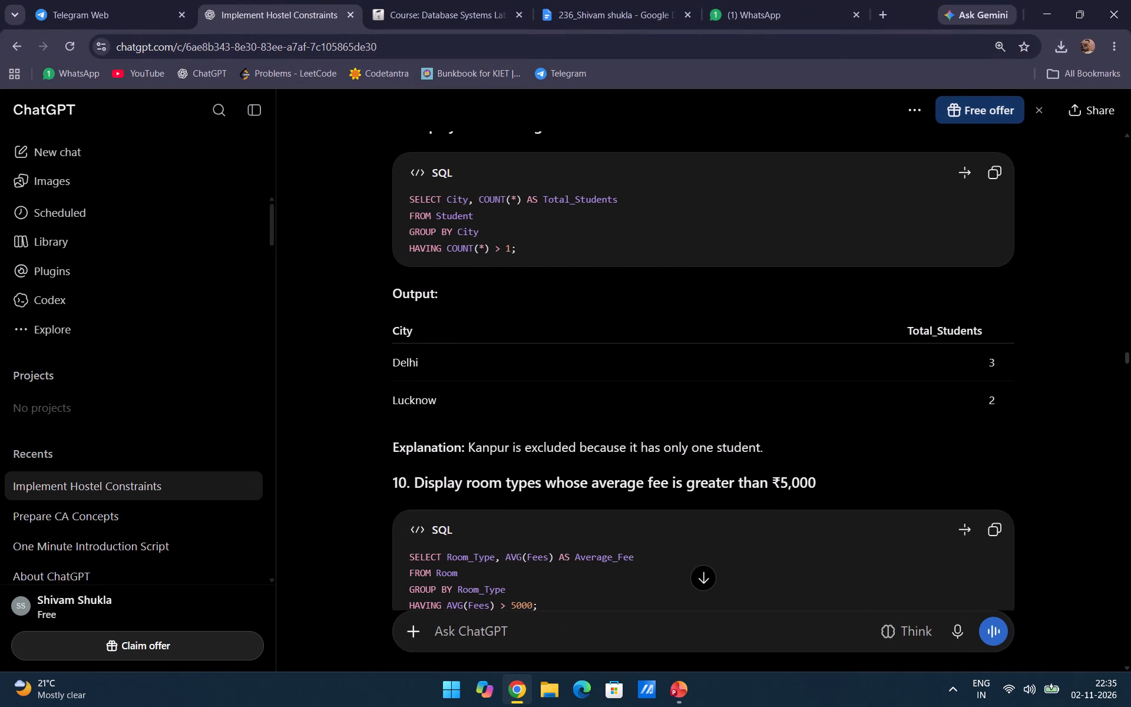
scroll(888, 240, "up", 2)
scroll(824, 318, "up", 2)
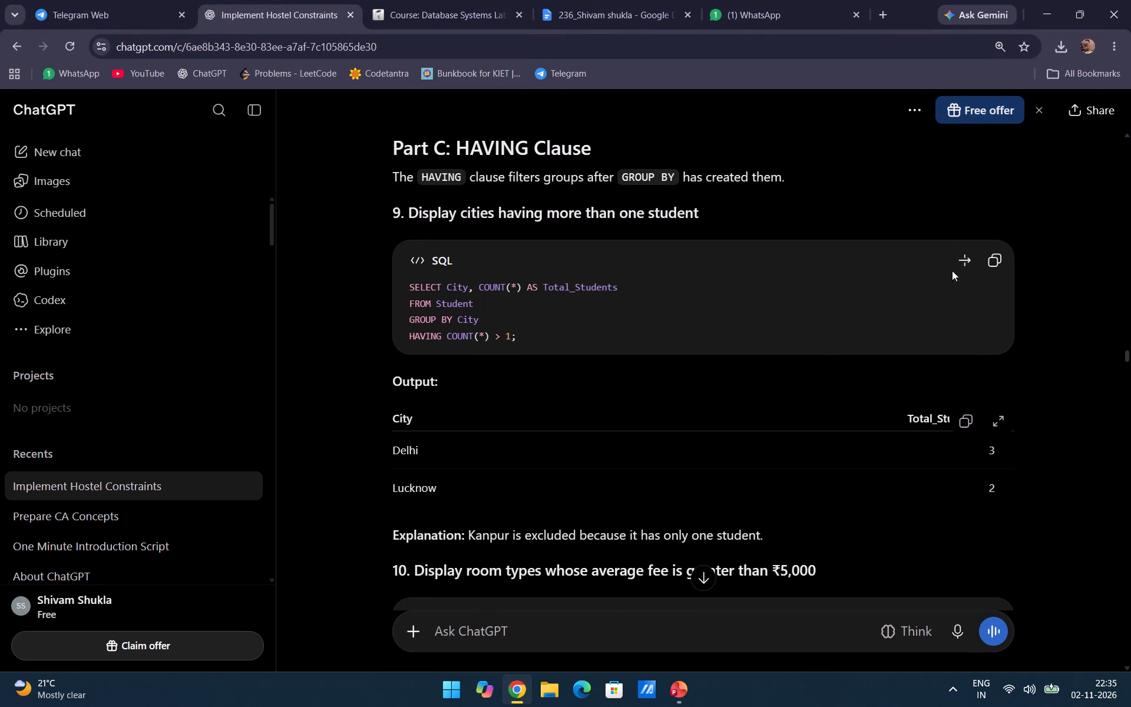
left_click(992, 258)
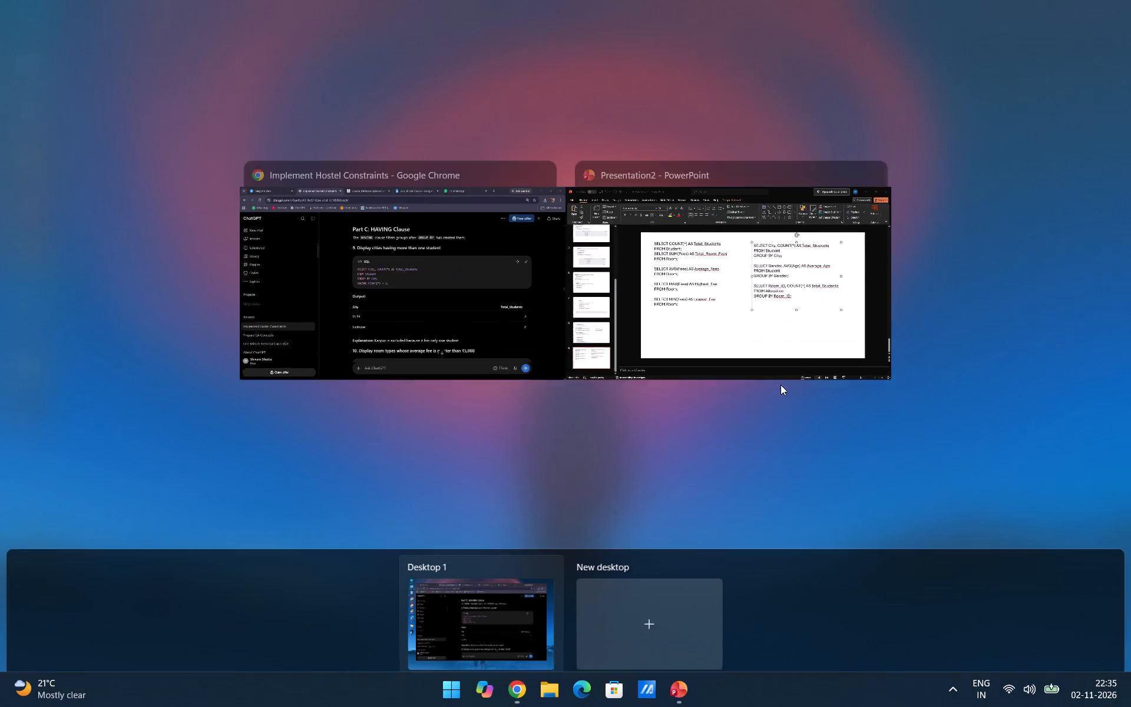
left_click(775, 300)
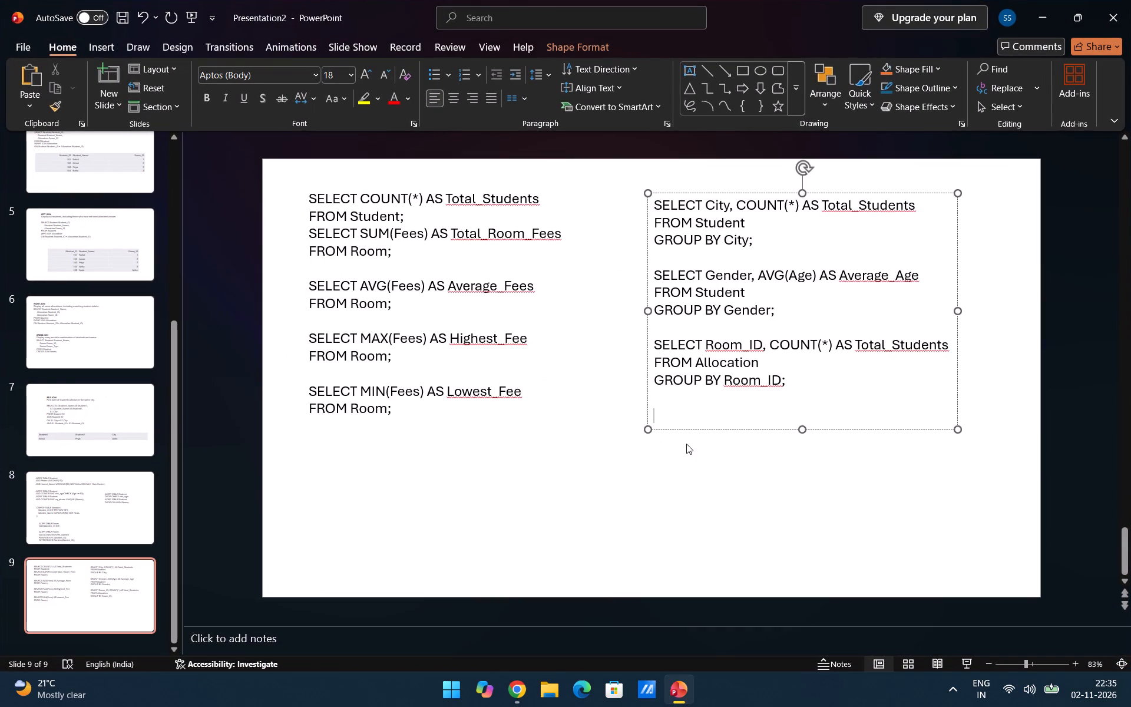
key("ctrl+v")
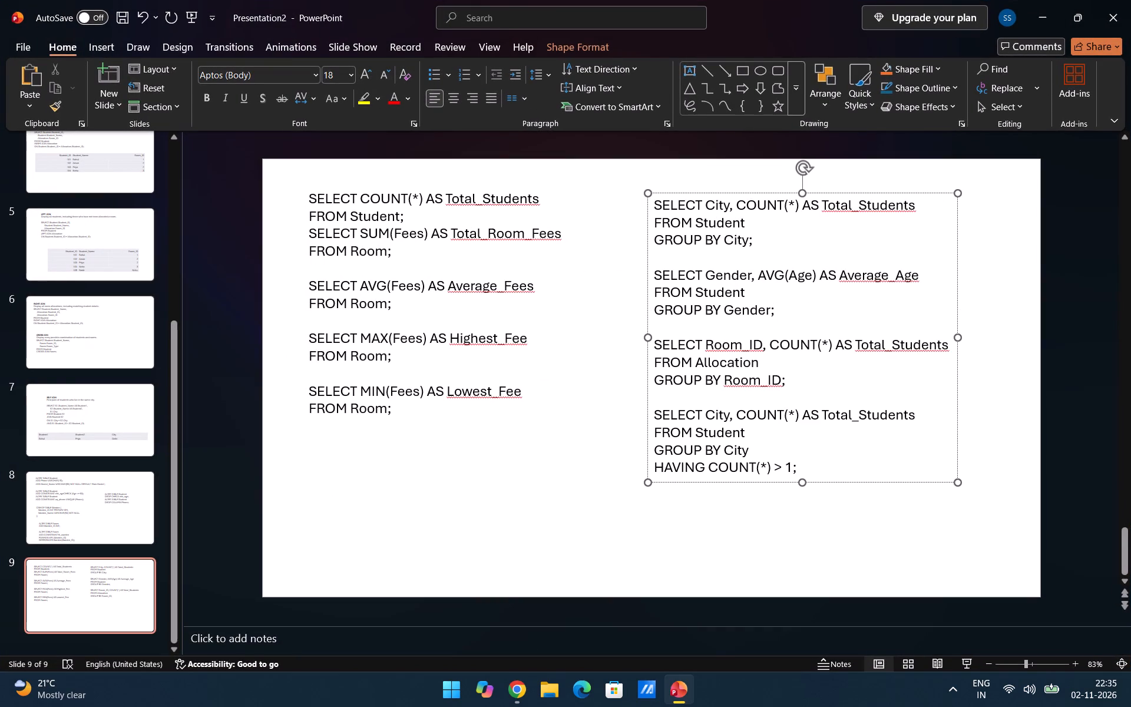
Copy ChatGPT's Room_Type query with HAVING AVG(Fees) > 5000 and paste it below the HAVING COUNT query after a blank line.
key("Return")
key("Return")
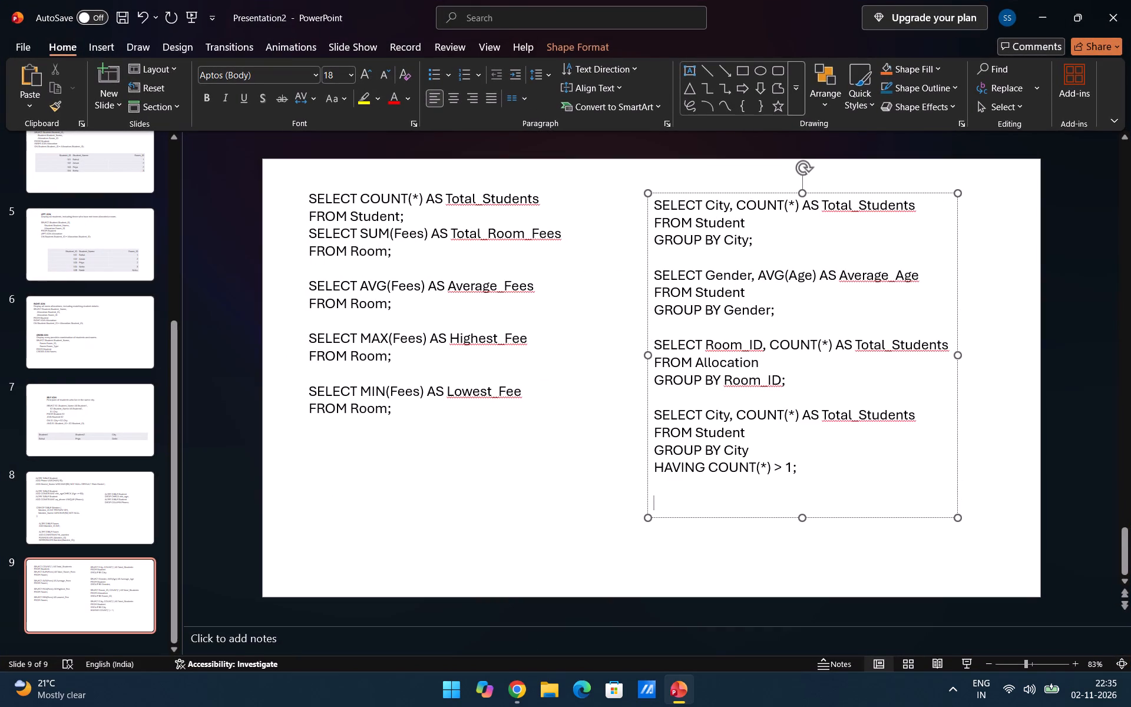
left_click(775, 266)
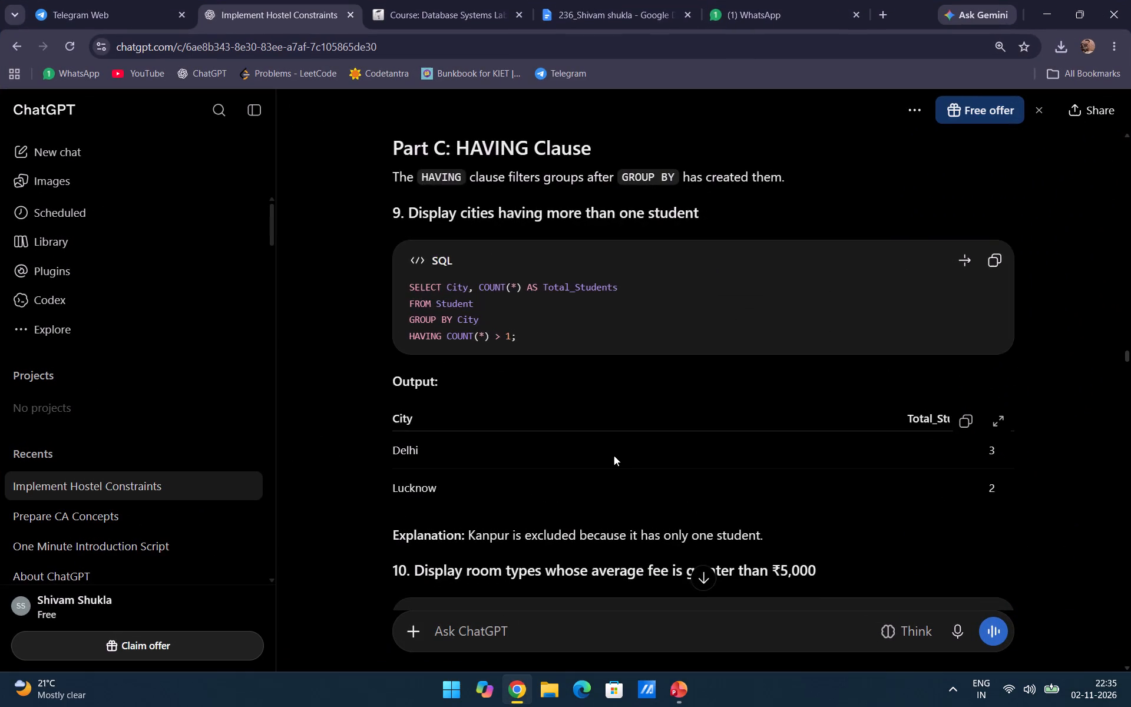
scroll(614, 455, "down", 5)
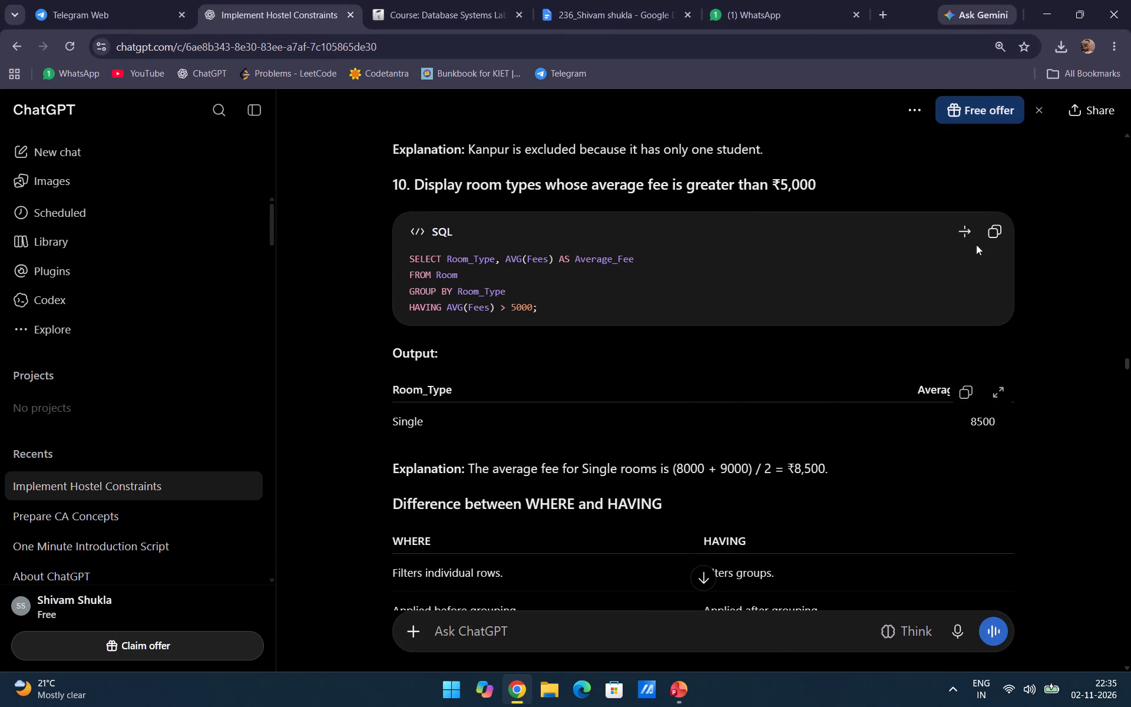
left_click(990, 232)
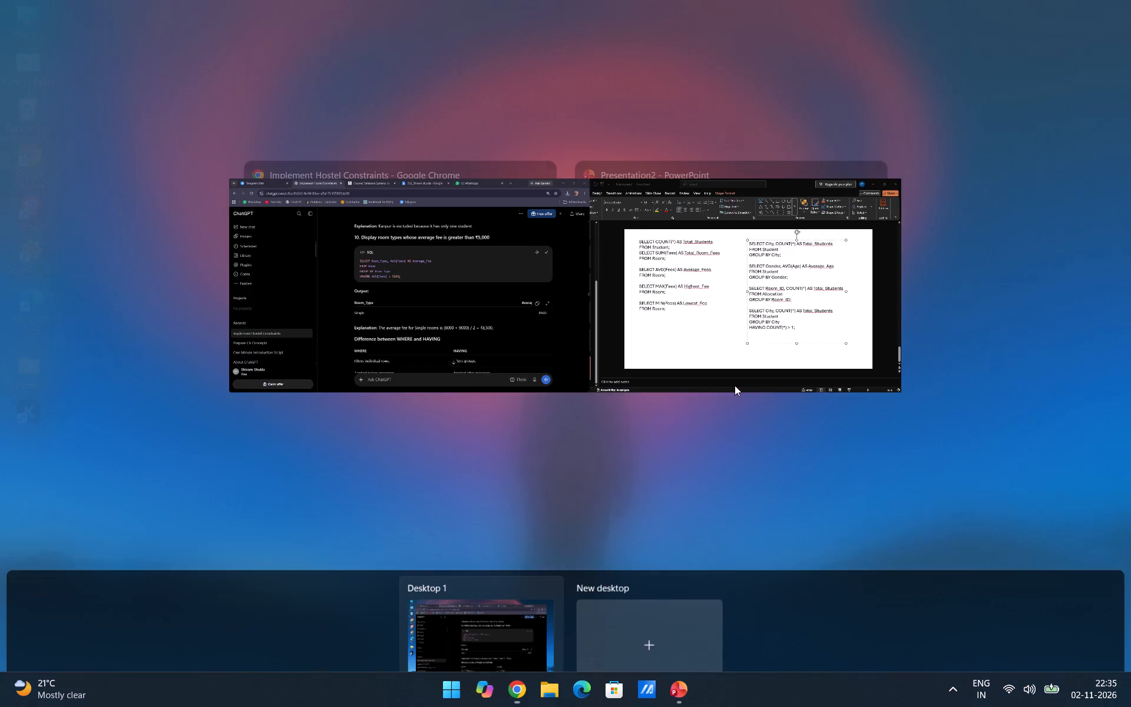
left_click(732, 277)
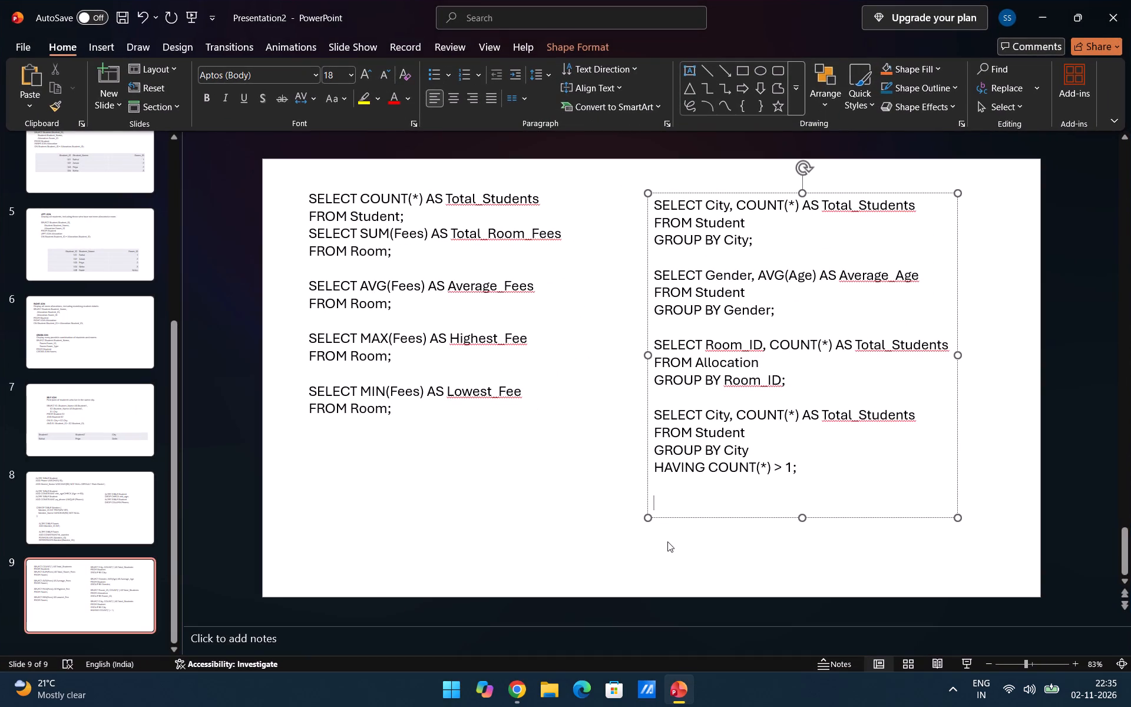
key("ctrl+v")
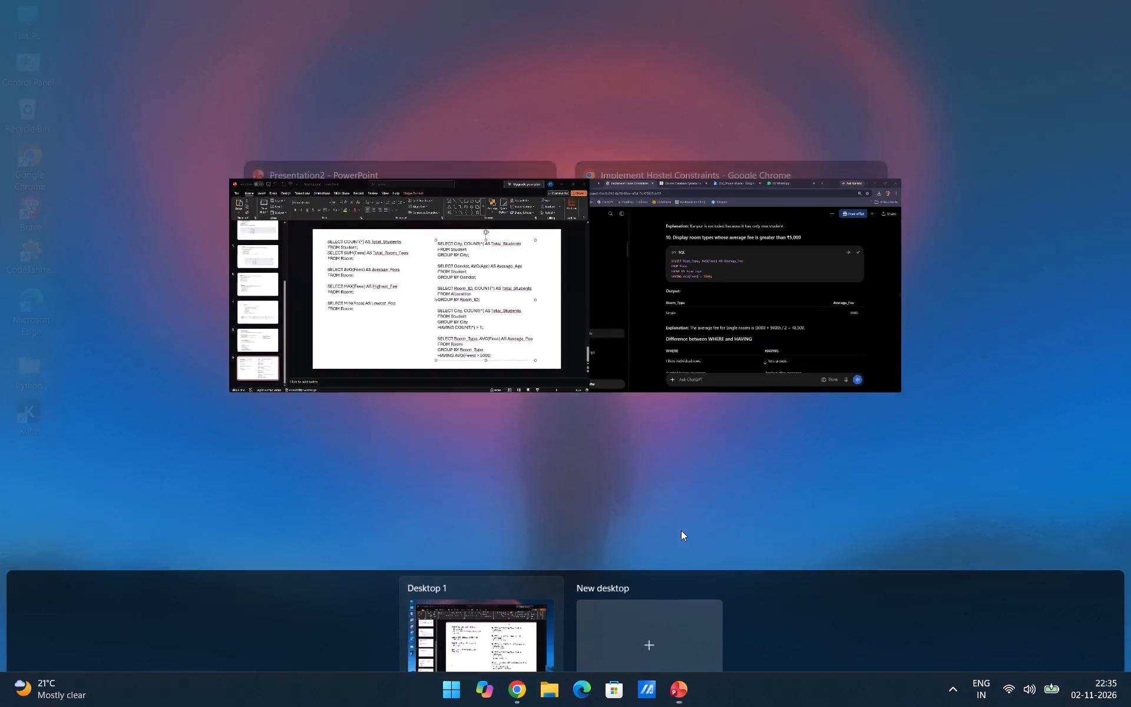
Look through the rest of ChatGPT's Experiment 6 answer, from the WHERE and HAVING comparison to the subquery and combined query parts.
left_click(776, 273)
scroll(591, 494, "down", 3)
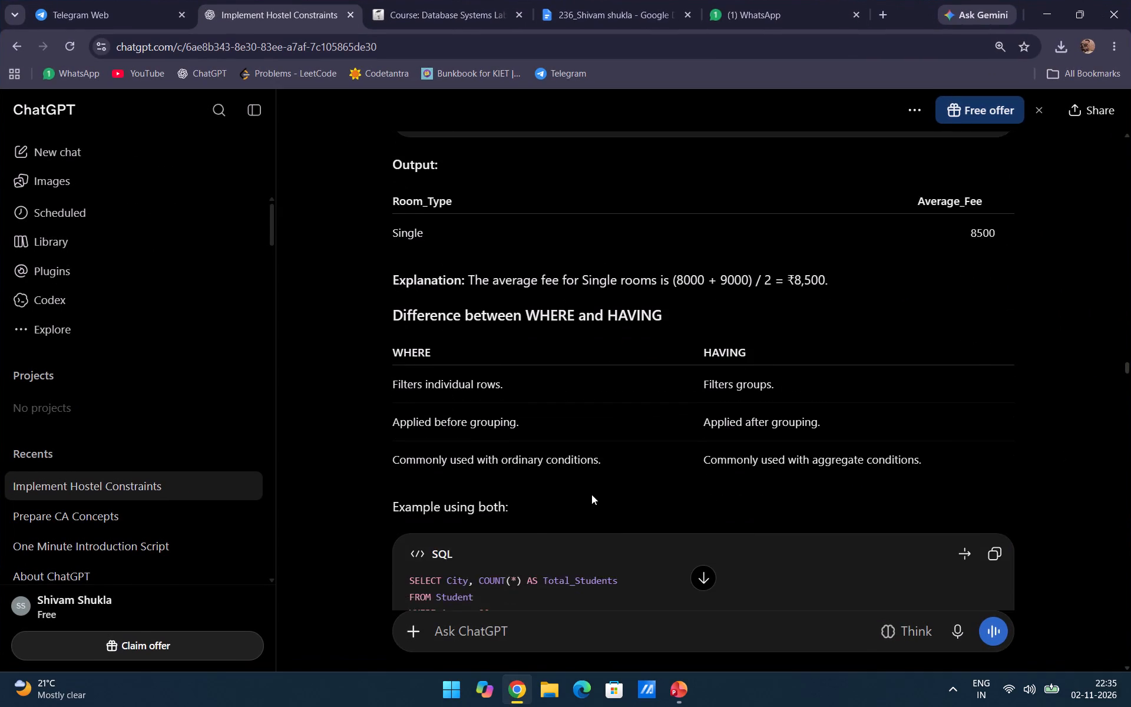
scroll(591, 494, "down", 5)
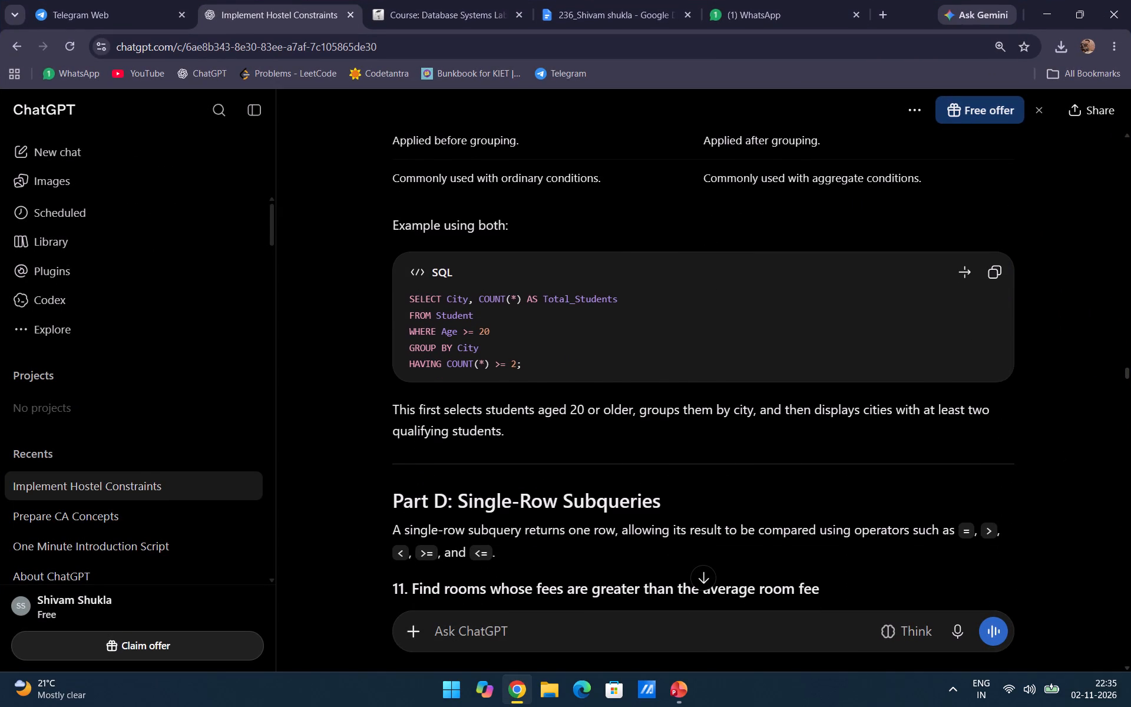
scroll(591, 494, "down", 5)
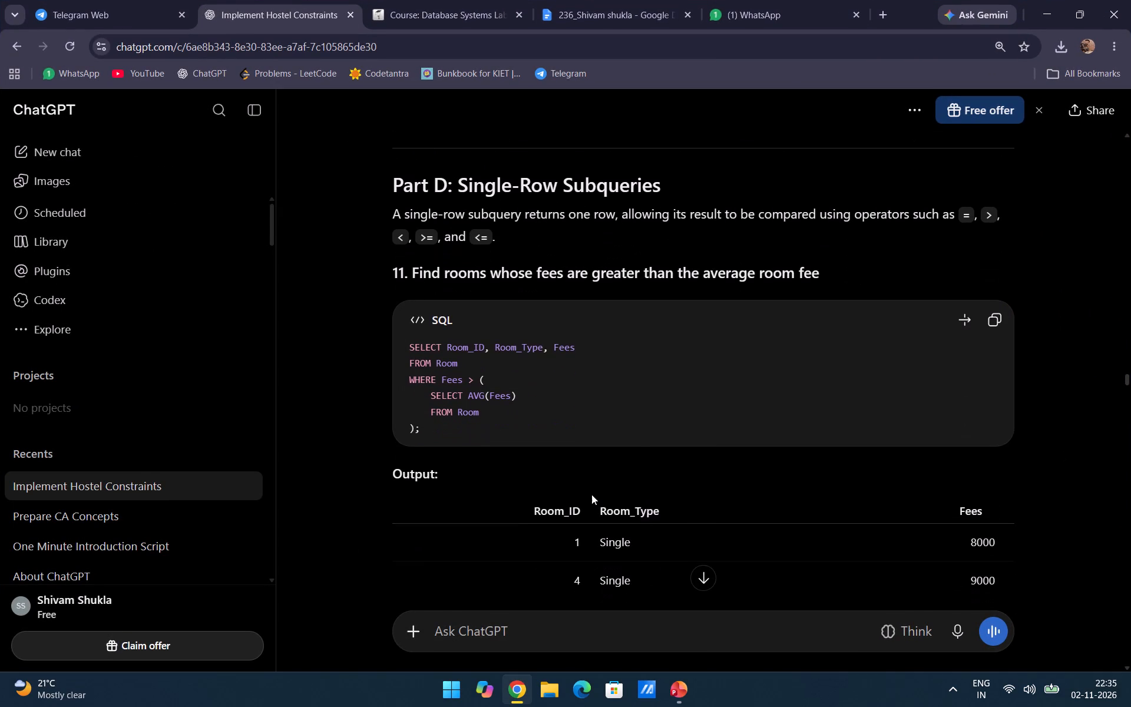
scroll(591, 494, "down", 4)
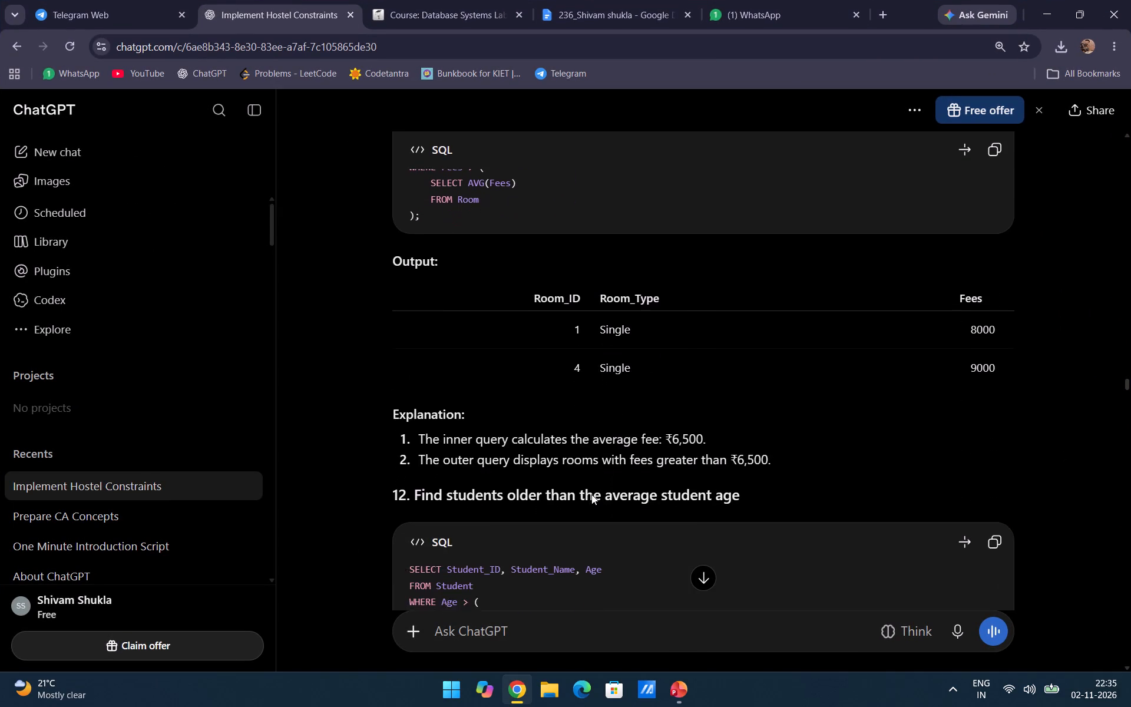
scroll(591, 494, "down", 13)
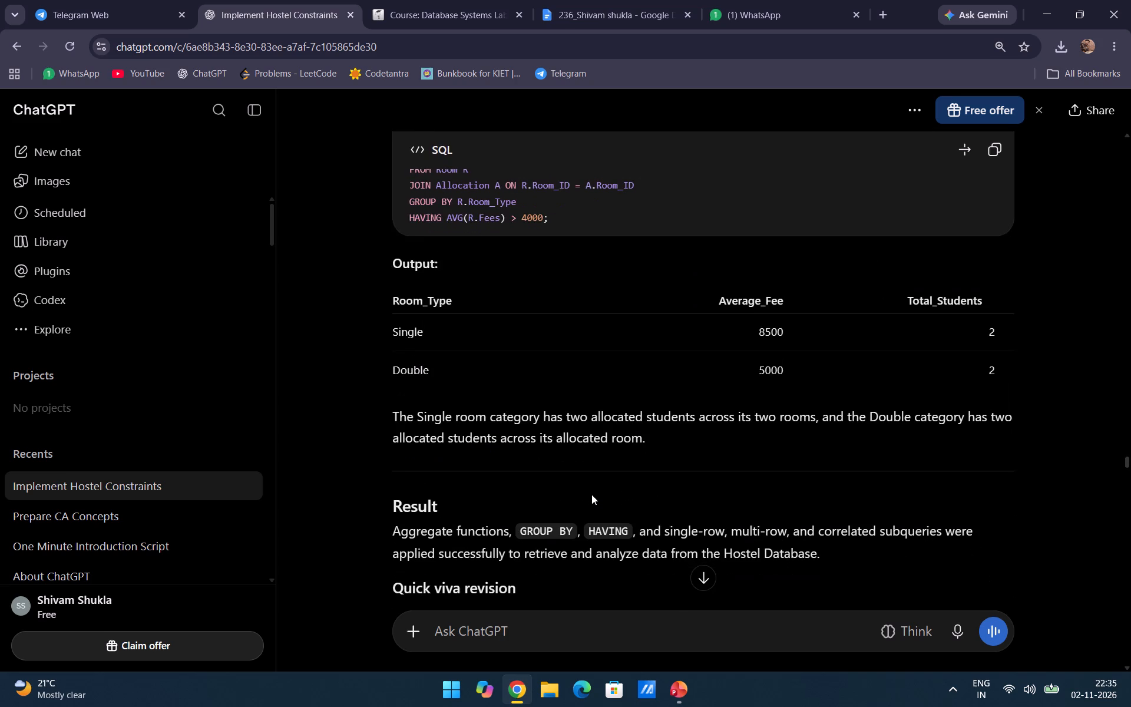
scroll(591, 494, "down", 9)
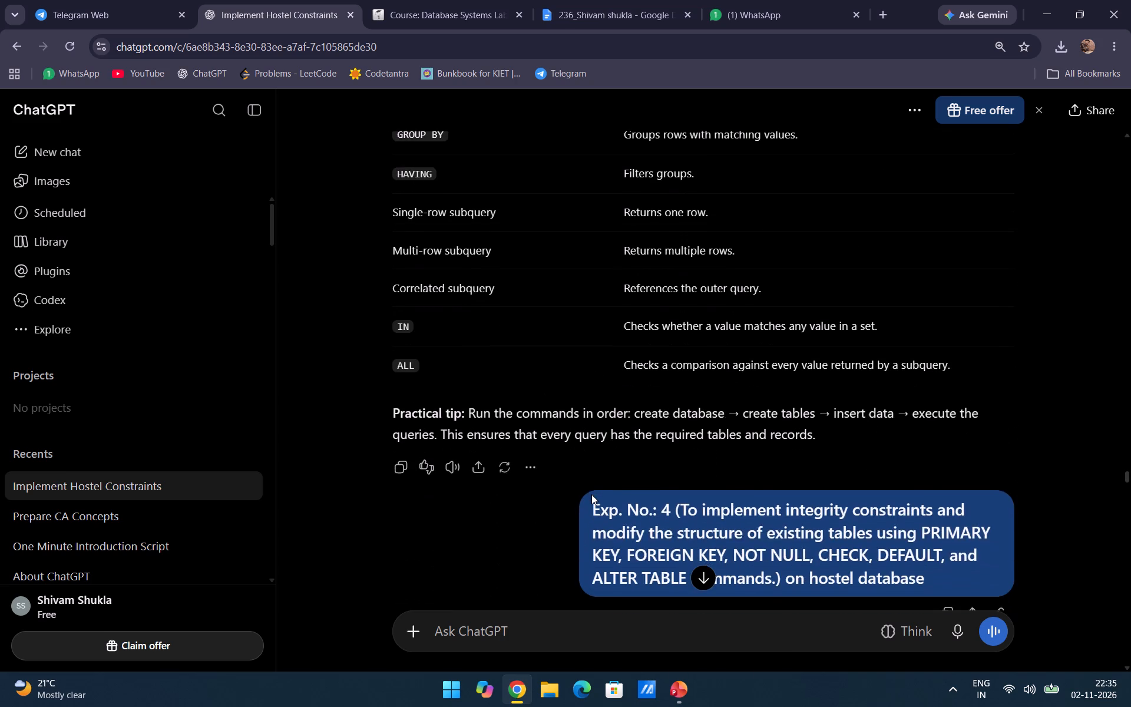
scroll(591, 494, "down", 2)
scroll(591, 494, "up", 12)
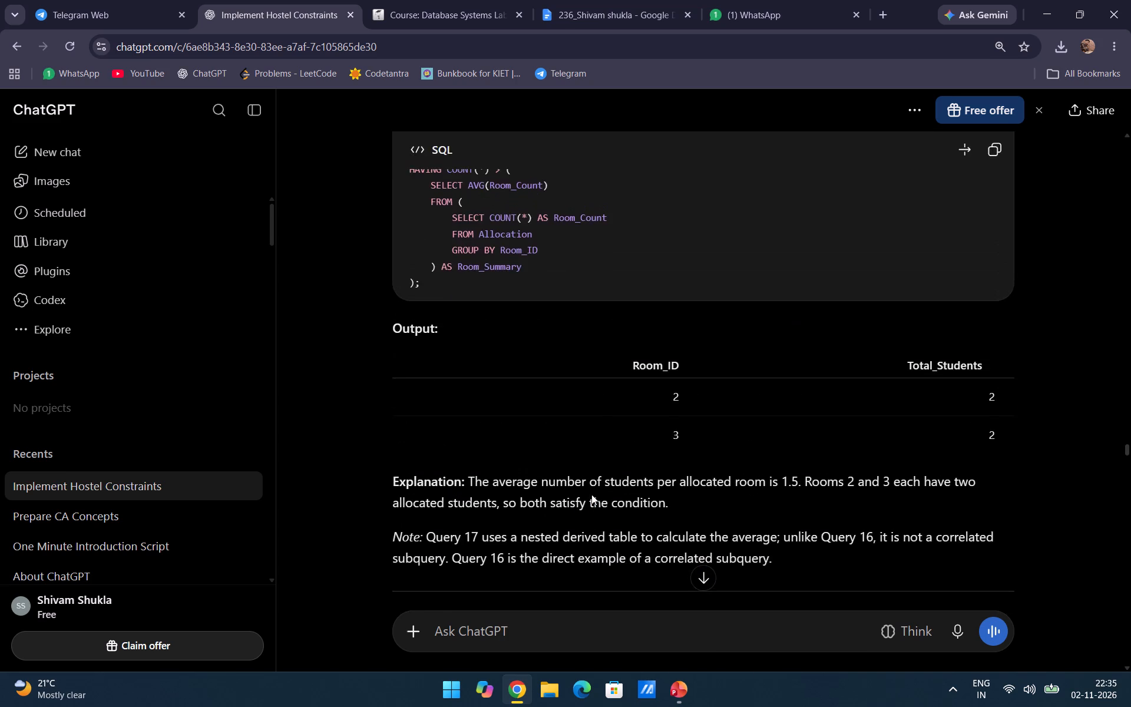
scroll(591, 494, "up", 4)
scroll(591, 494, "down", 5)
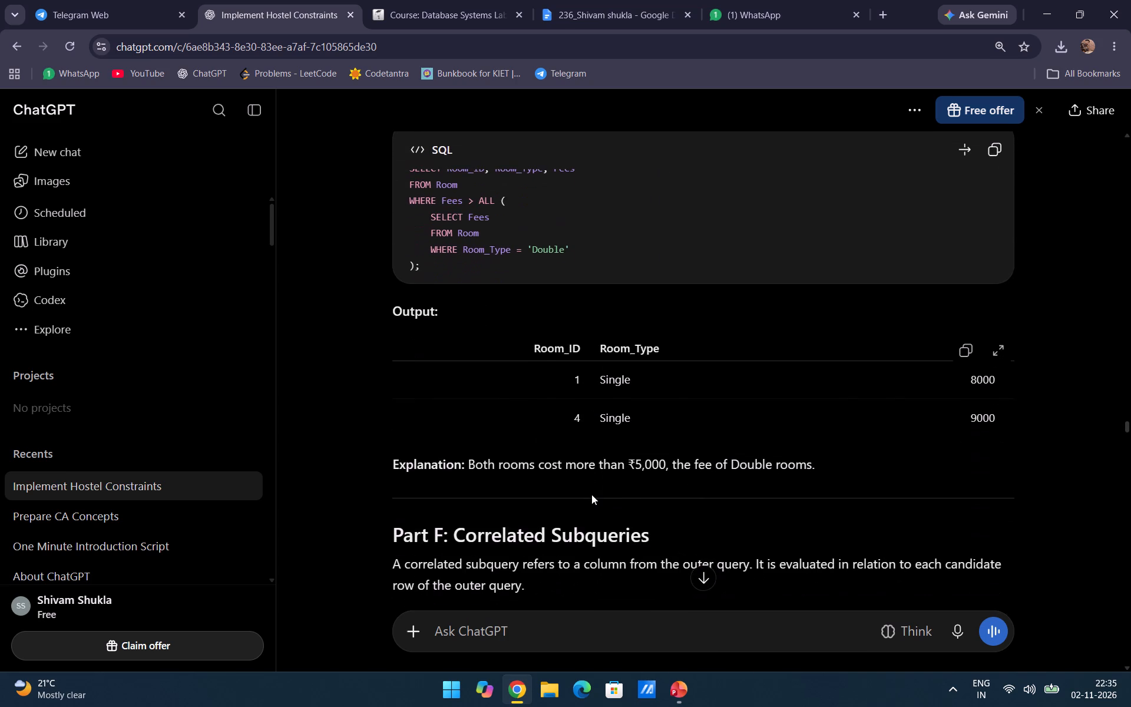
scroll(591, 494, "down", 8)
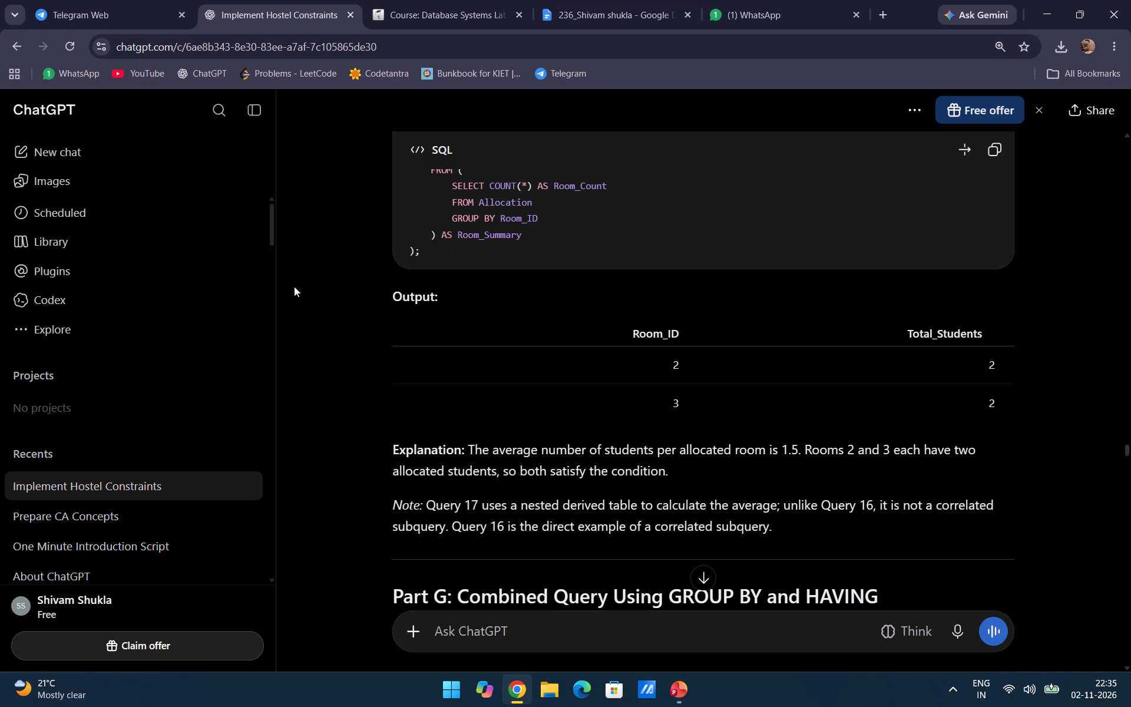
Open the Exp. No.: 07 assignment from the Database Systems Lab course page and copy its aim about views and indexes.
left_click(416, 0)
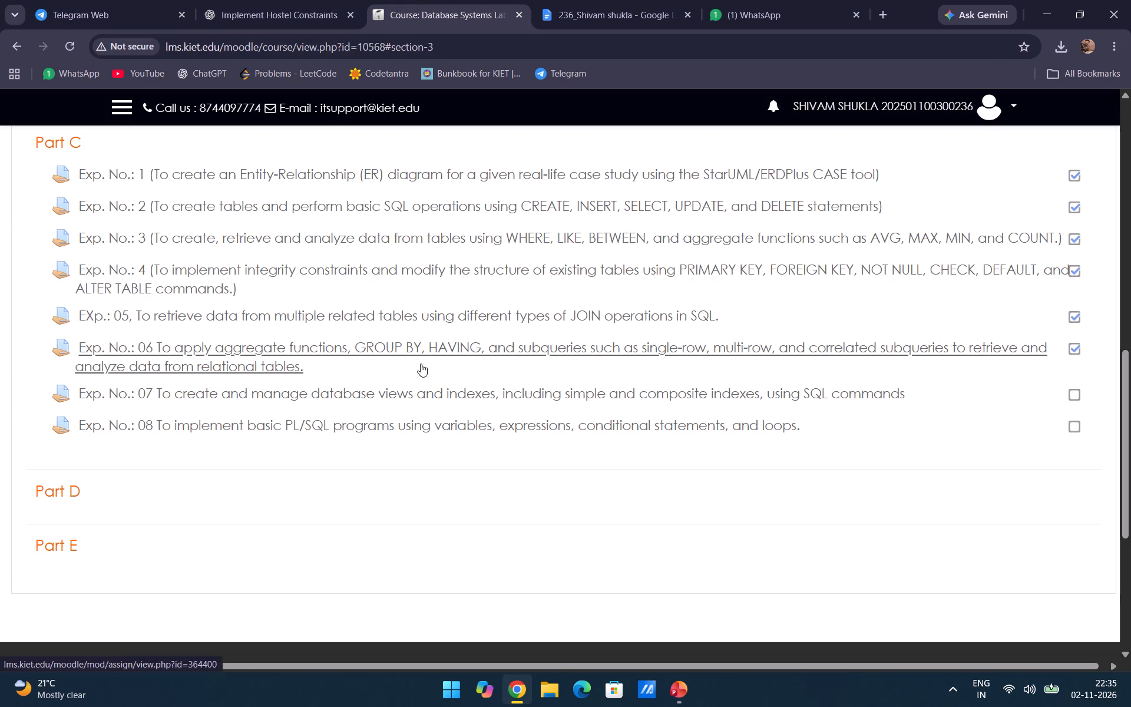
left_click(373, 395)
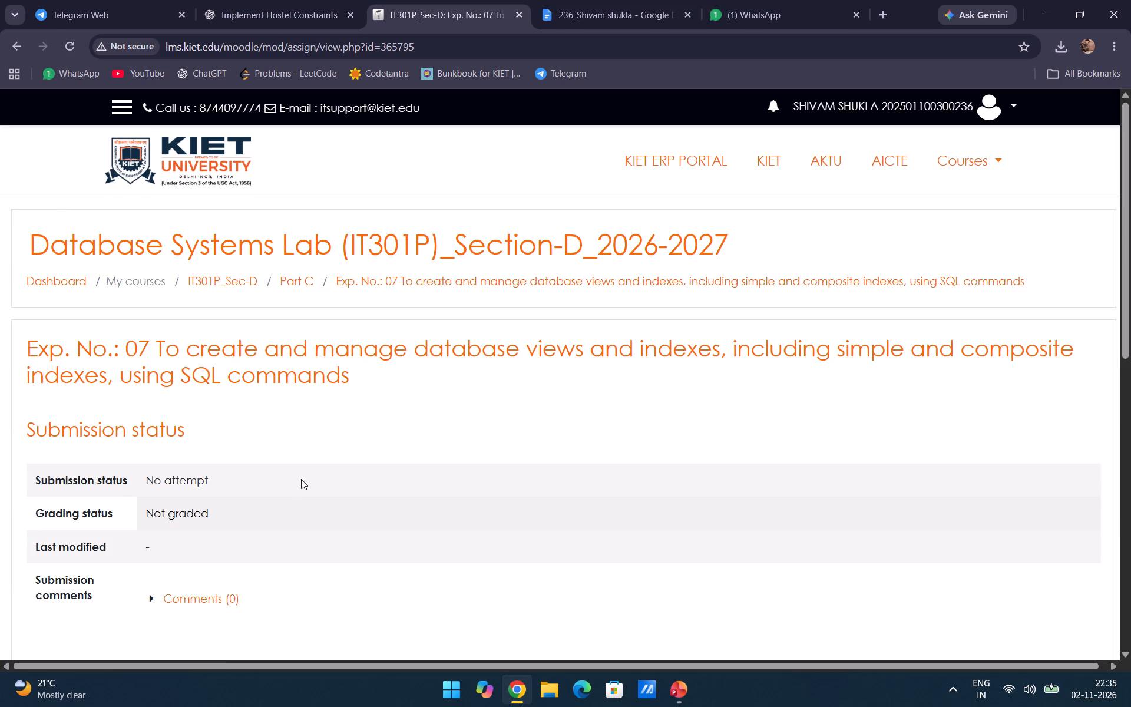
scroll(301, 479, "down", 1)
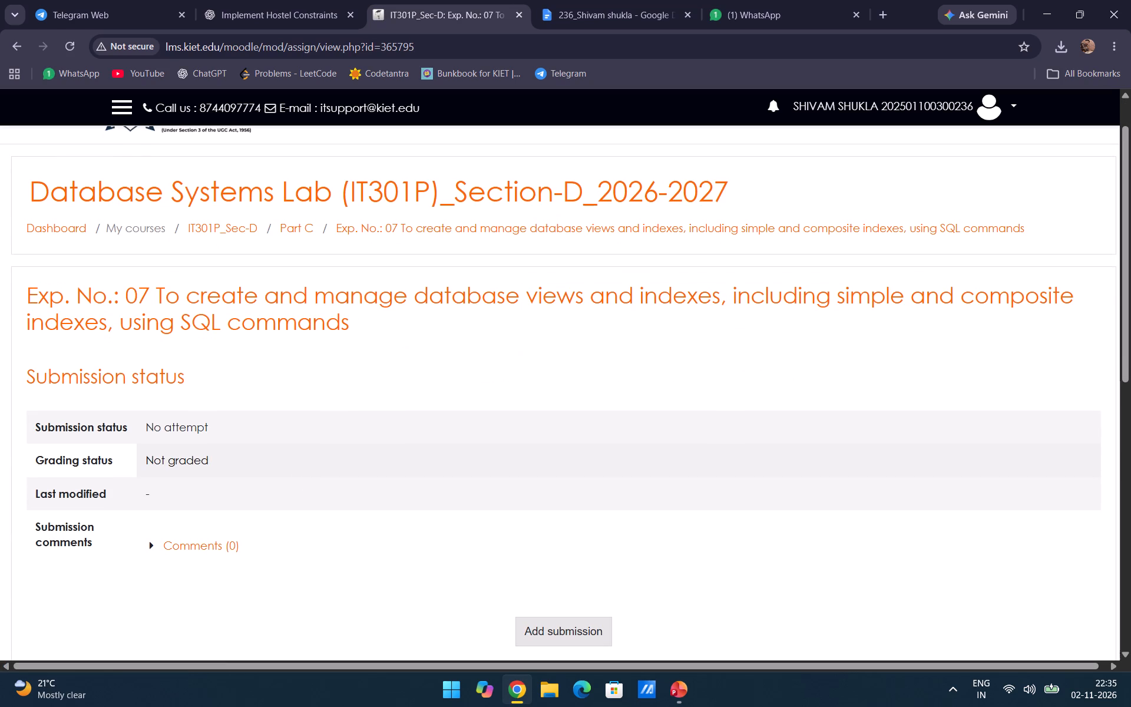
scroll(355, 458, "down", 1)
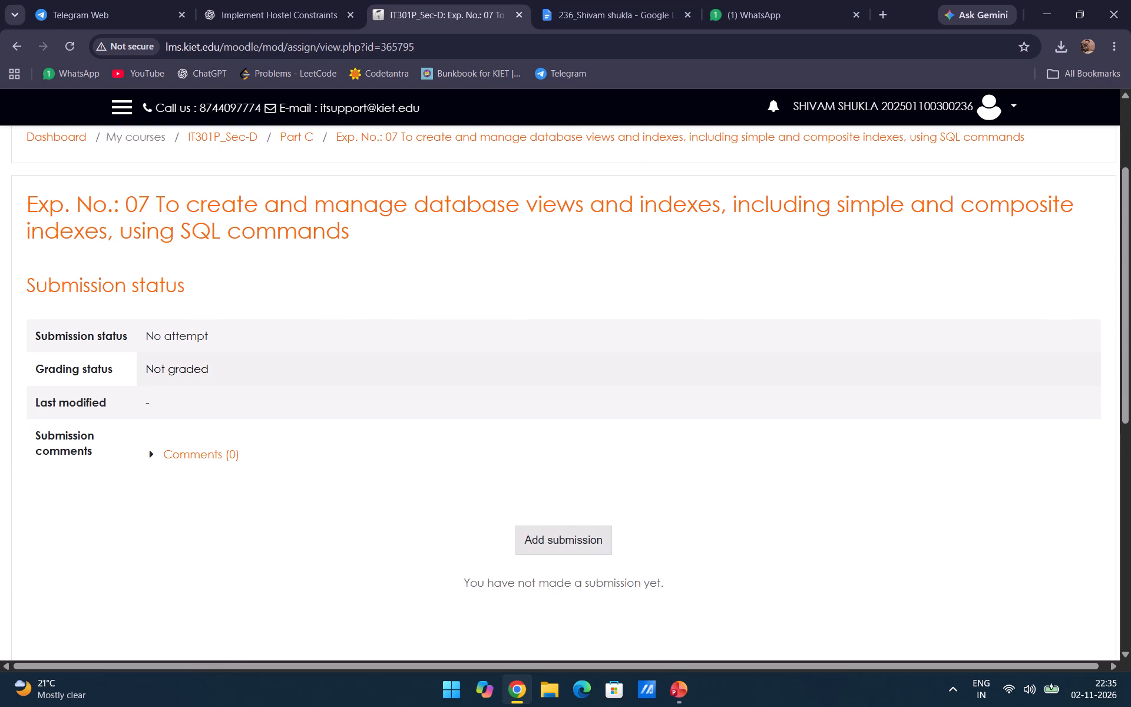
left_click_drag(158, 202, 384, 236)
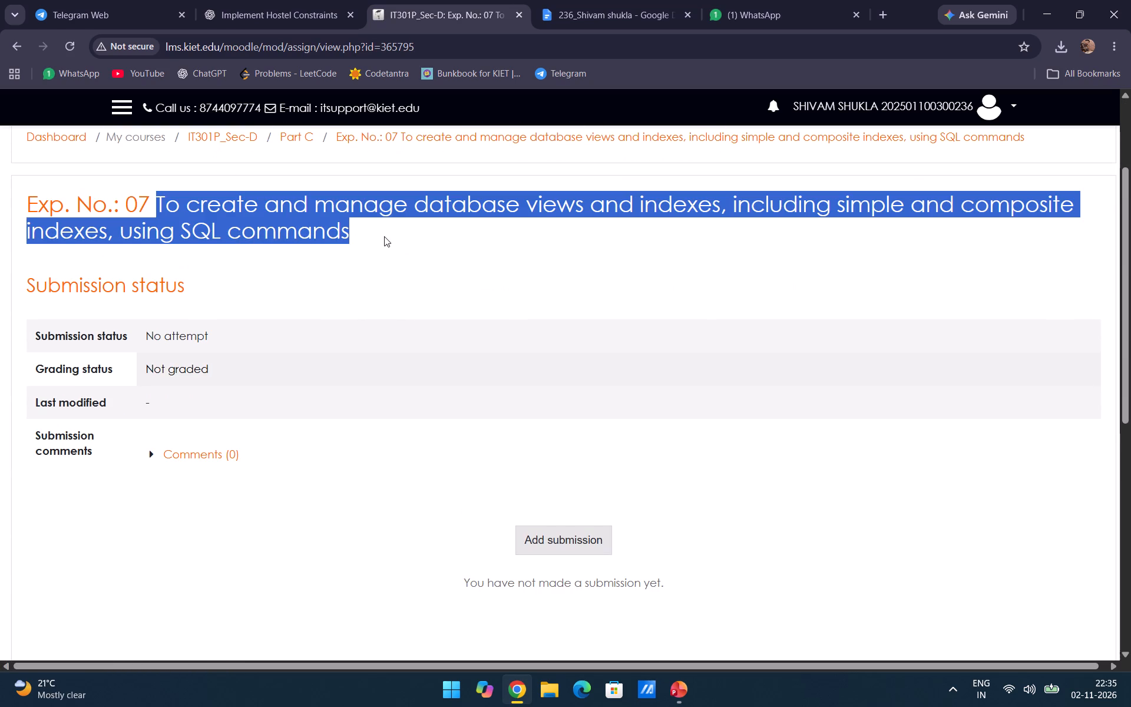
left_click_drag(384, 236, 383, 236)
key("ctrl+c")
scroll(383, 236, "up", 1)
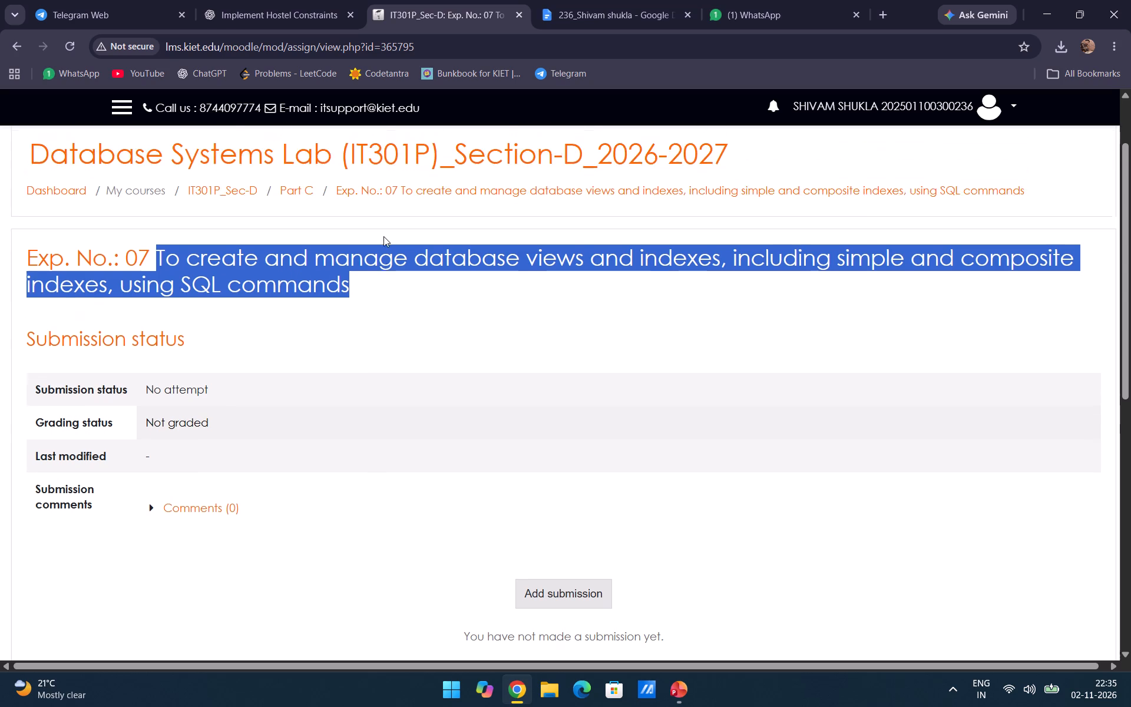
Look through the ChatGPT hostel conversation for an existing answer on the views and indexes experiment.
left_click(400, 283)
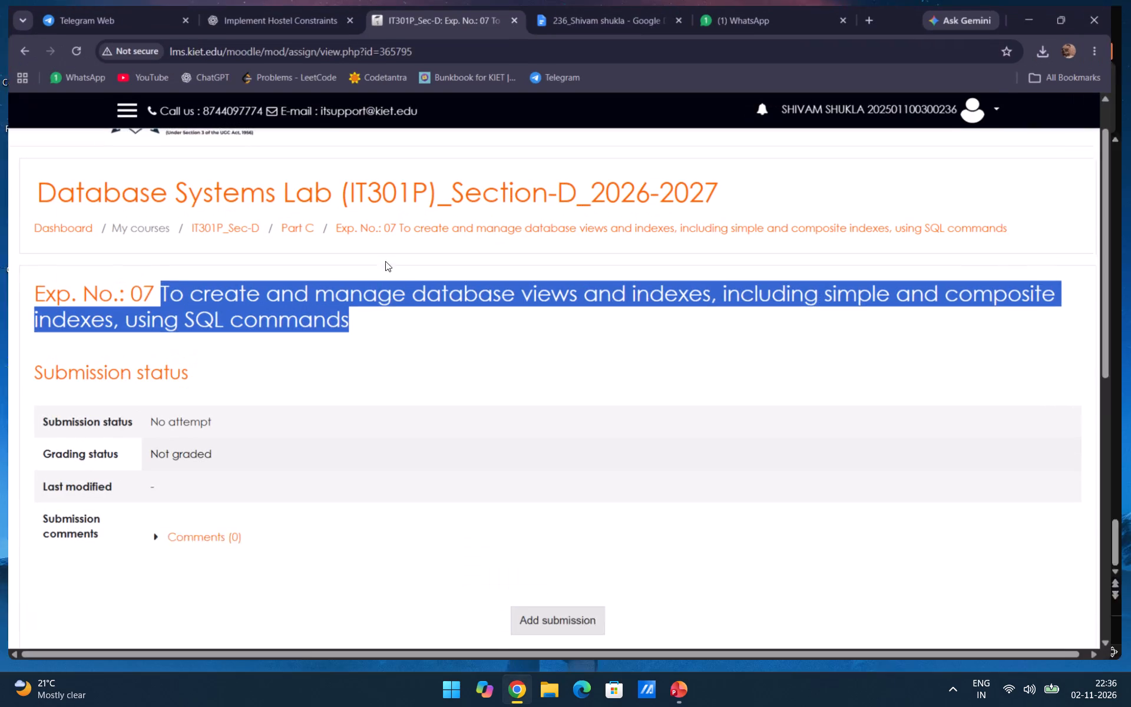
left_click(274, 0)
scroll(426, 384, "down", 6)
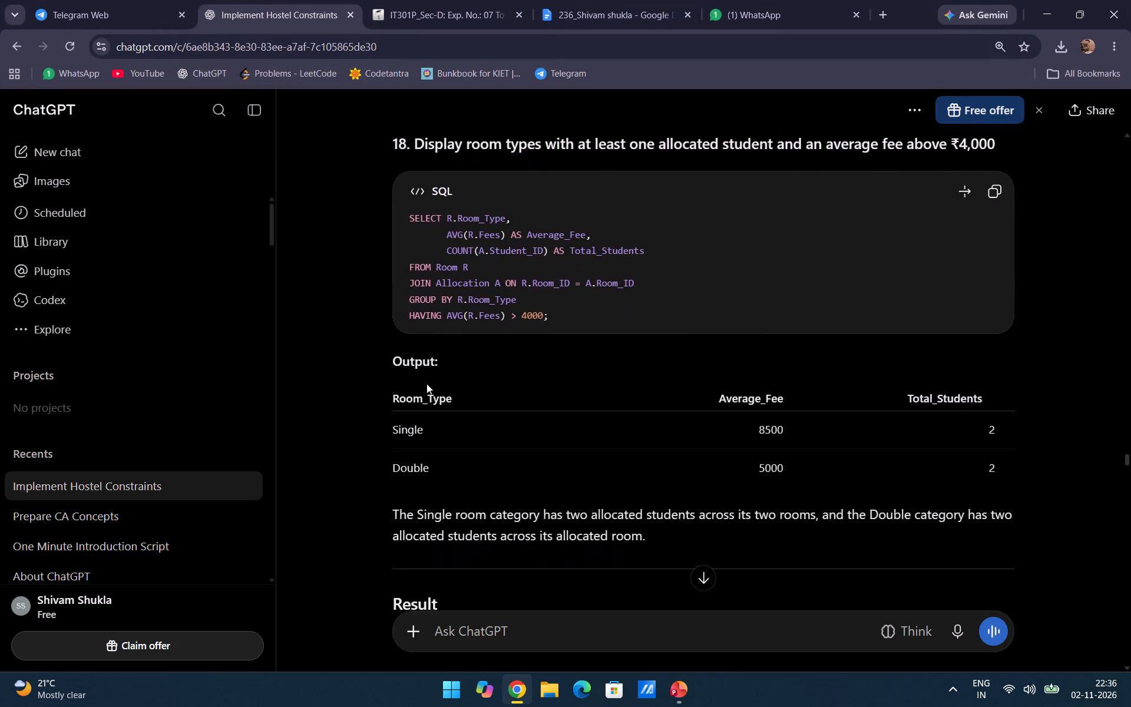
scroll(426, 384, "up", 7)
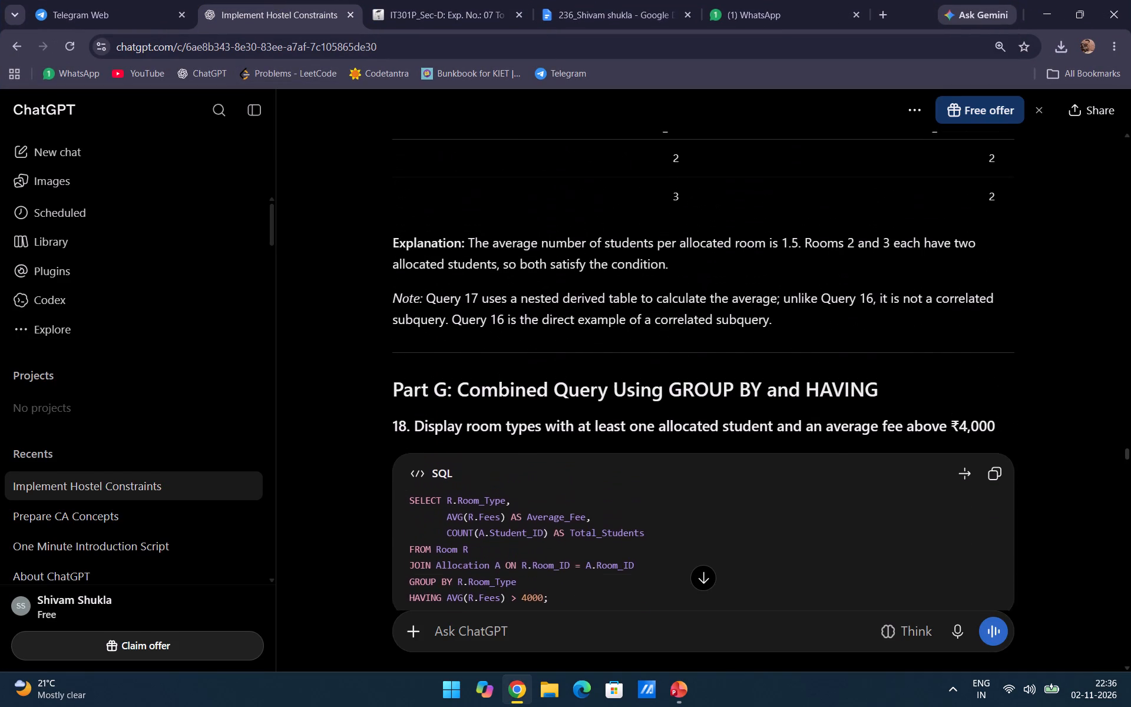
scroll(426, 384, "up", 1)
scroll(426, 384, "down", 11)
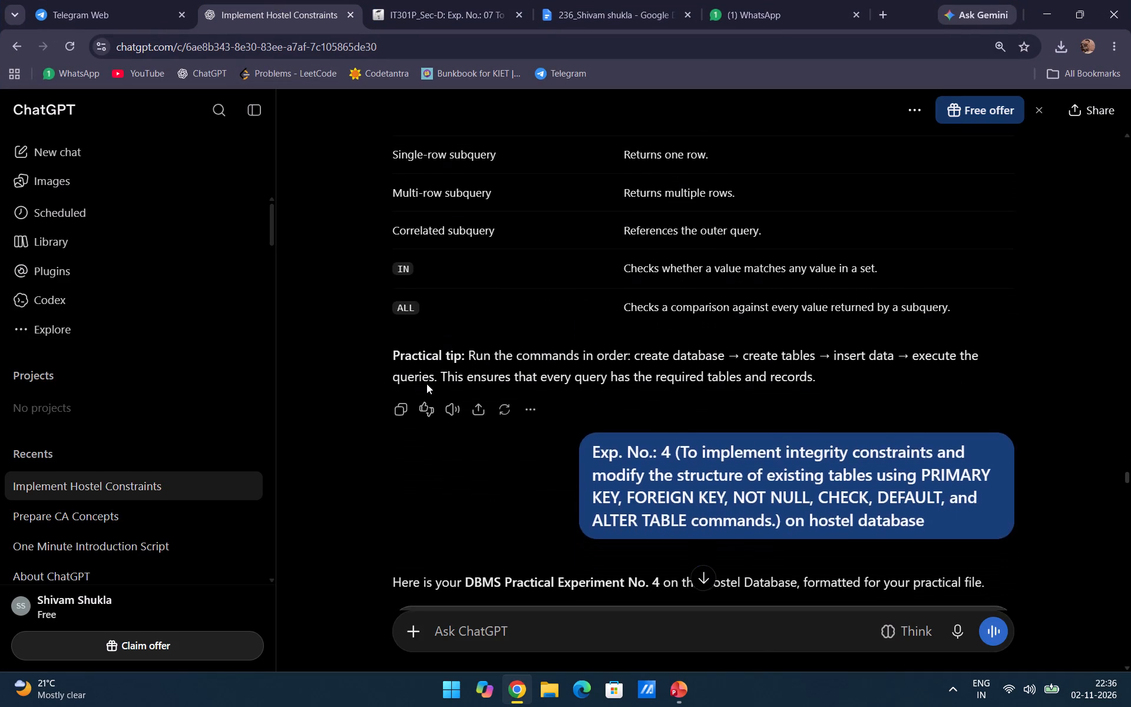
scroll(426, 384, "down", 15)
scroll(426, 384, "down", 6)
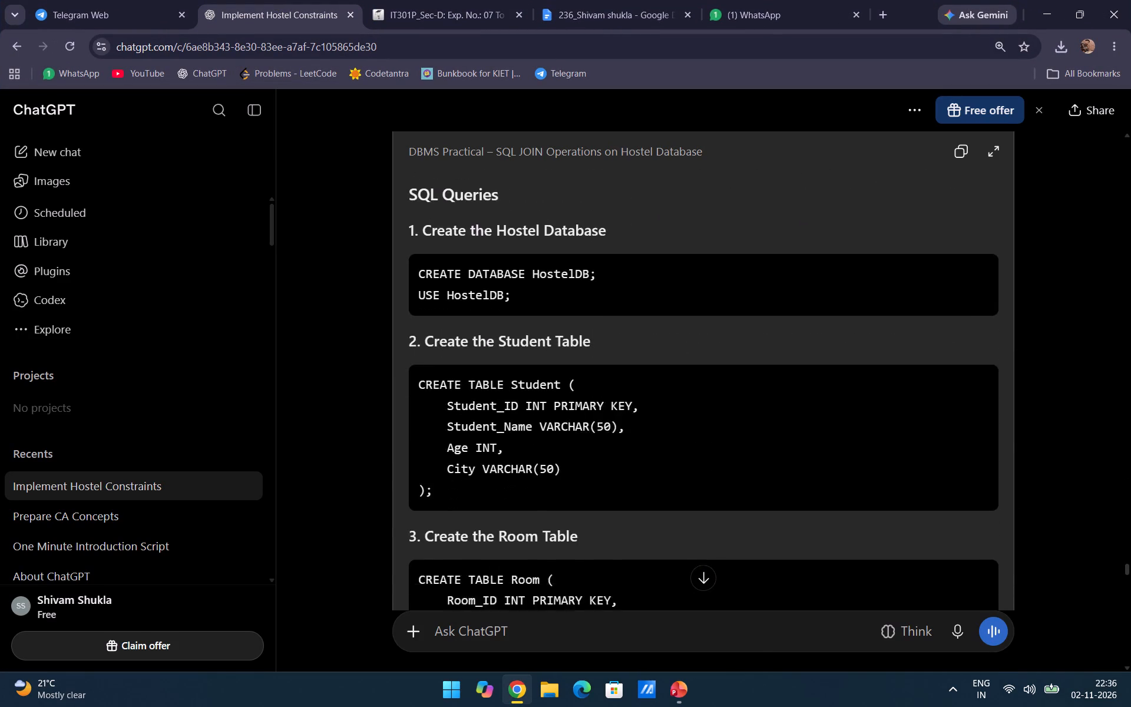
scroll(426, 384, "up", 10)
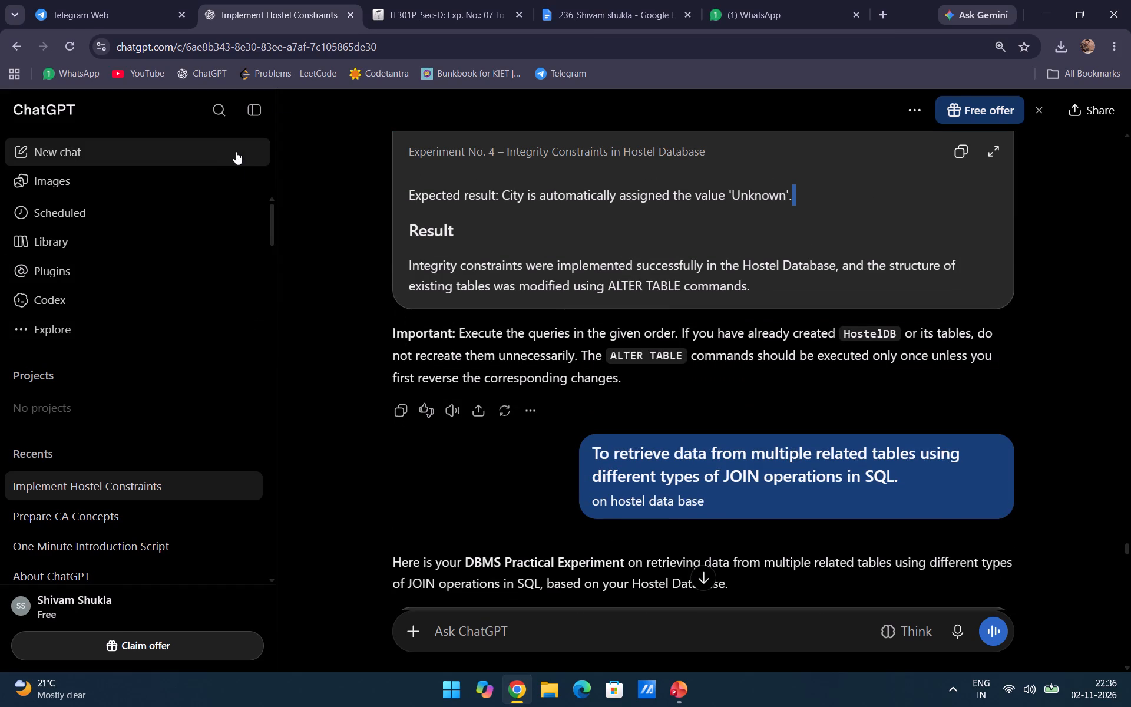
left_click(421, 2)
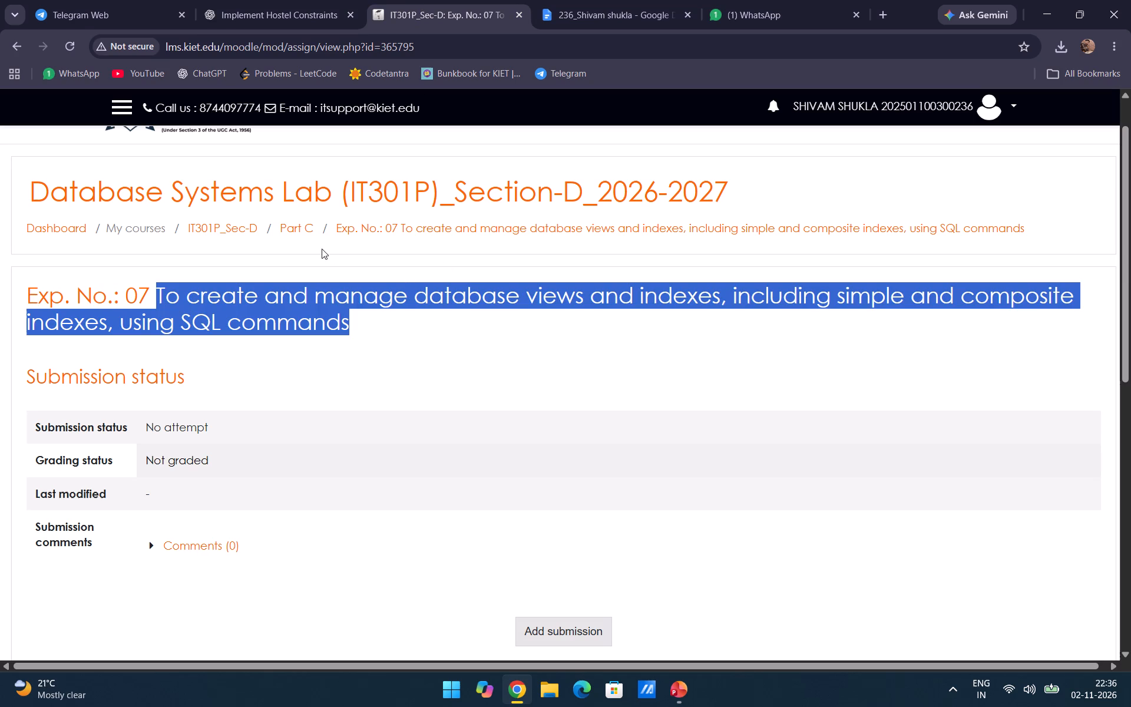
left_click(298, 233)
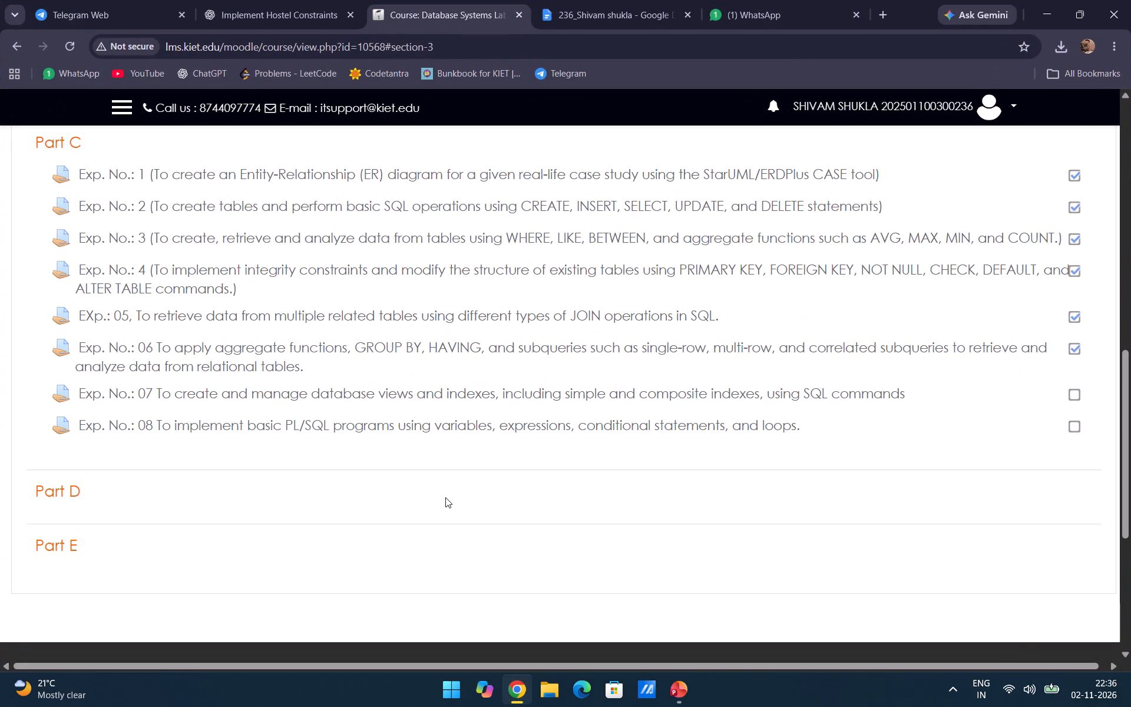
left_click(290, 398)
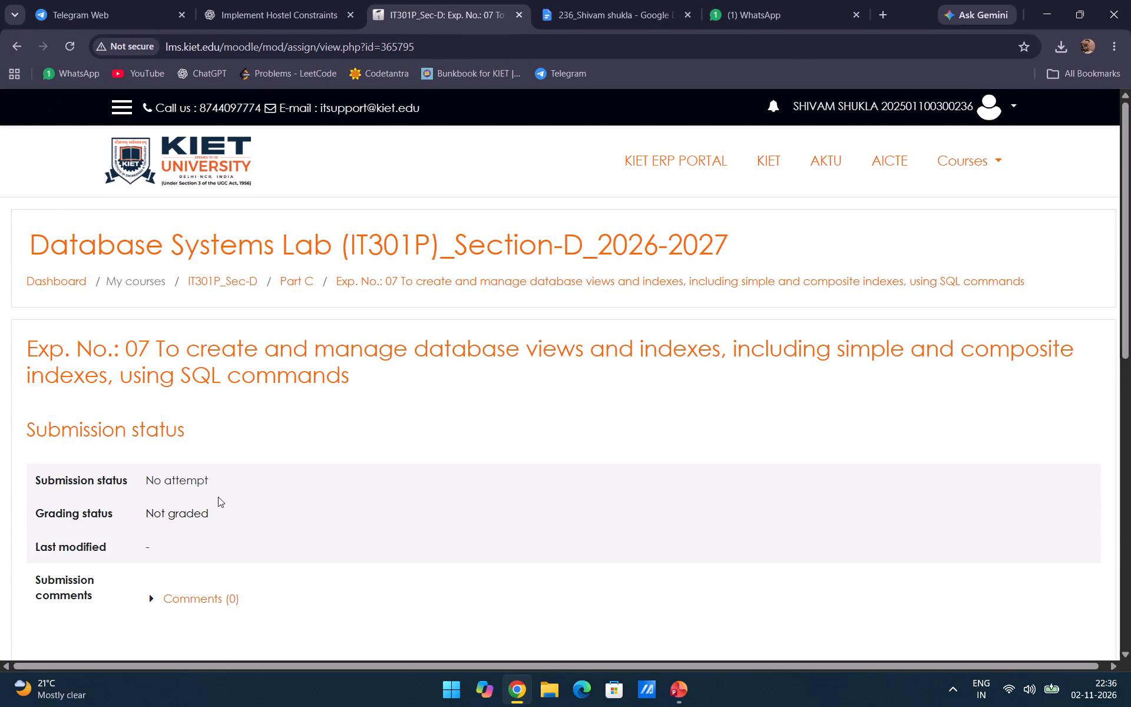
scroll(218, 497, "down", 1)
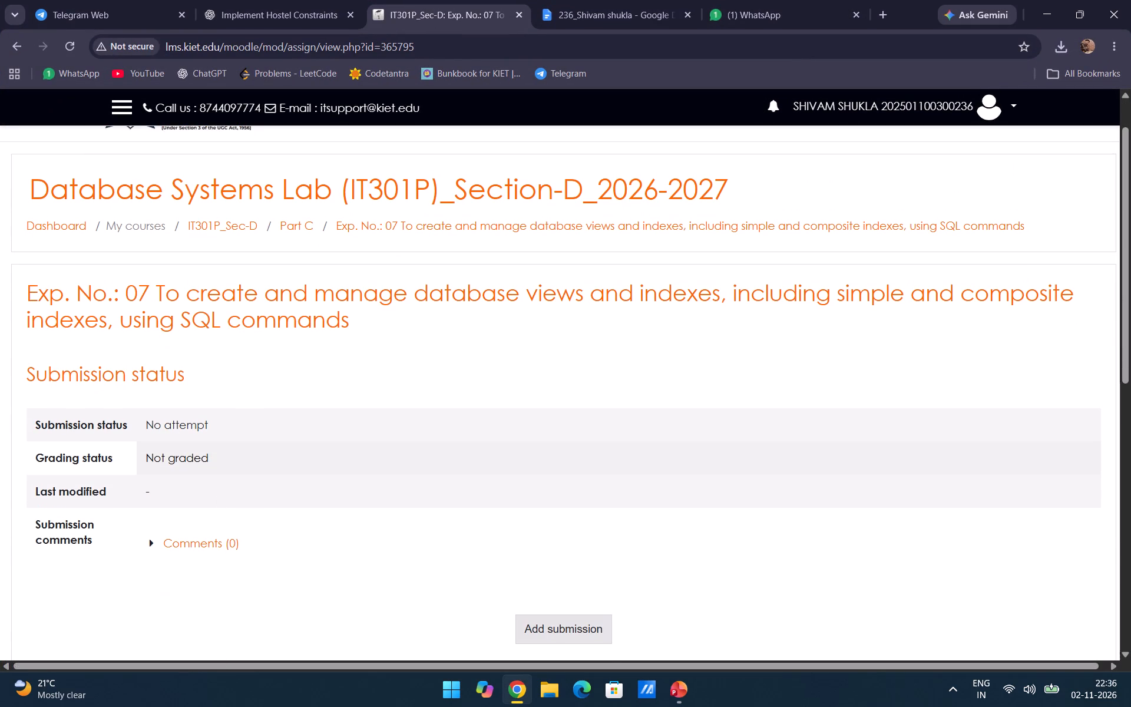
left_click_drag(158, 295, 354, 325)
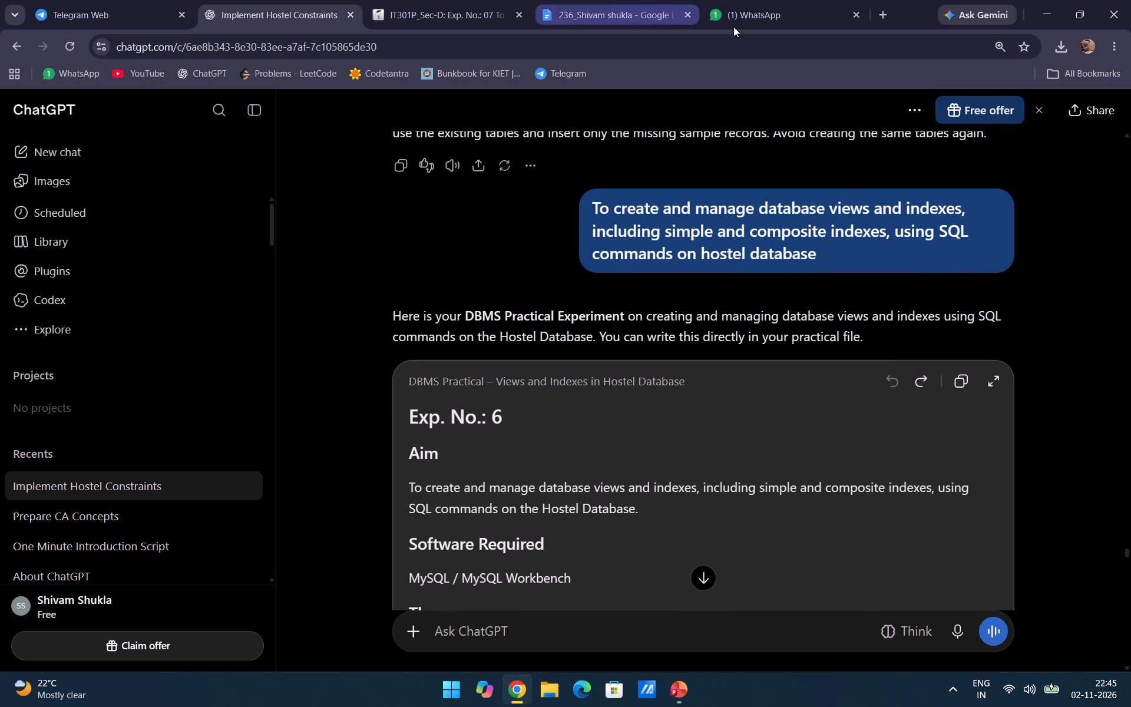
Switch to Google Docs, look over the existing Exp. No:6 hostel database document, and create a new blank document.
left_click(587, 26)
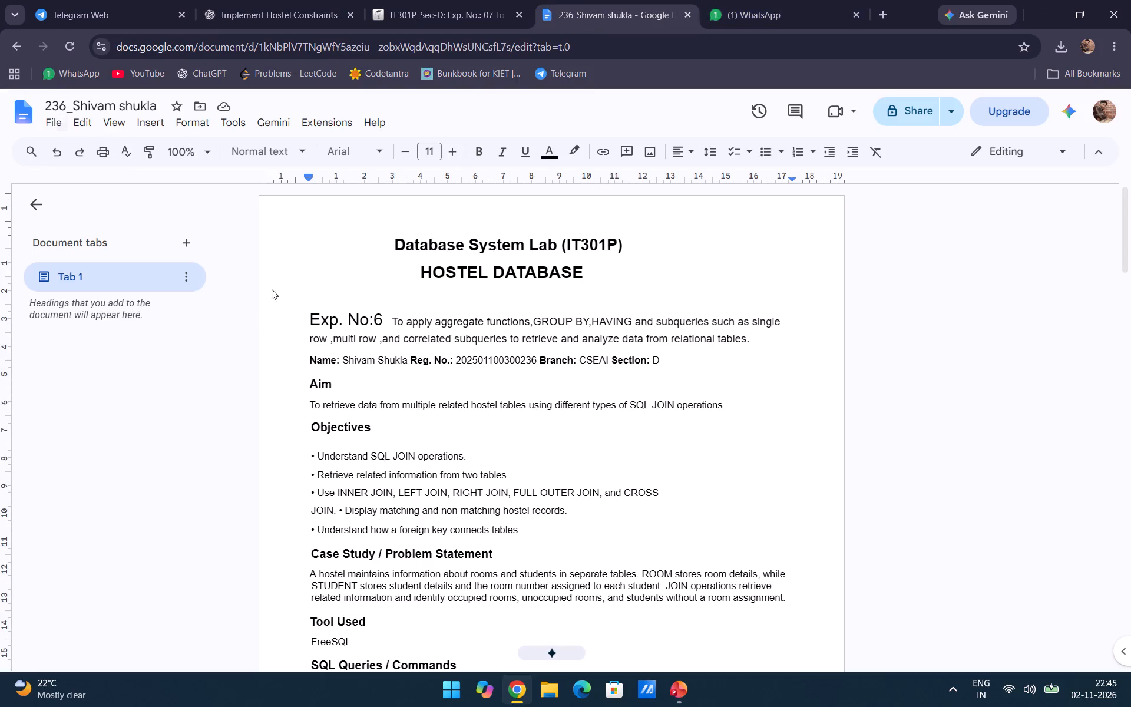
scroll(556, 407, "down", 11)
scroll(556, 407, "up", 2)
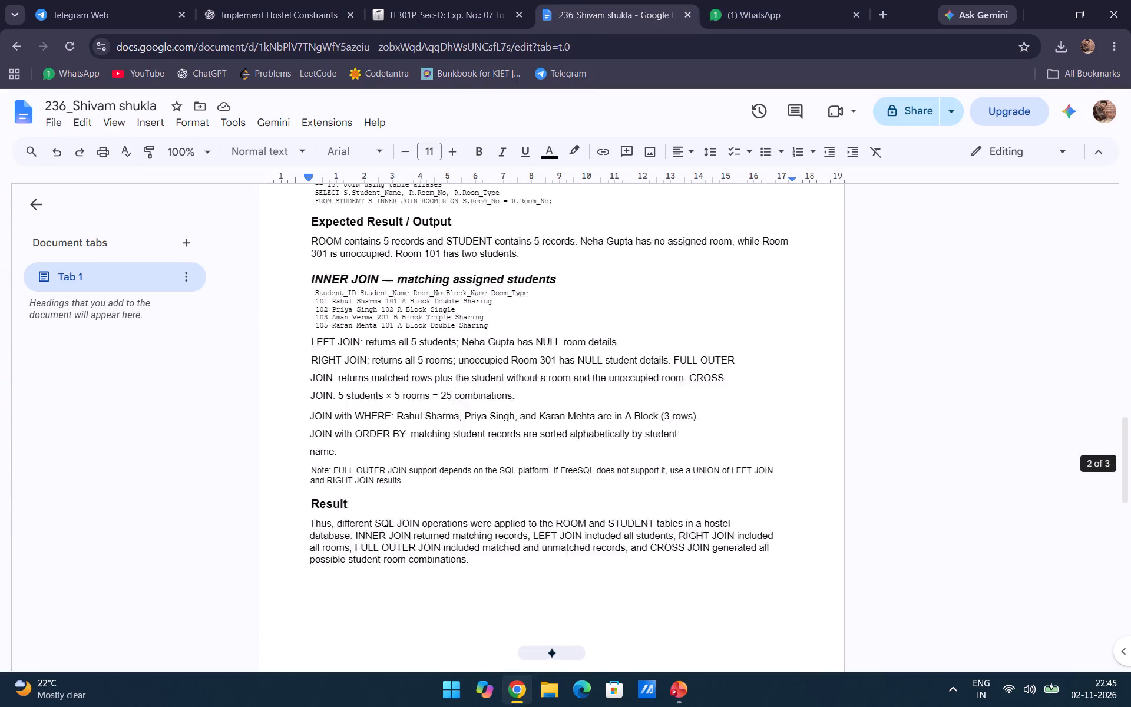
scroll(556, 407, "up", 10)
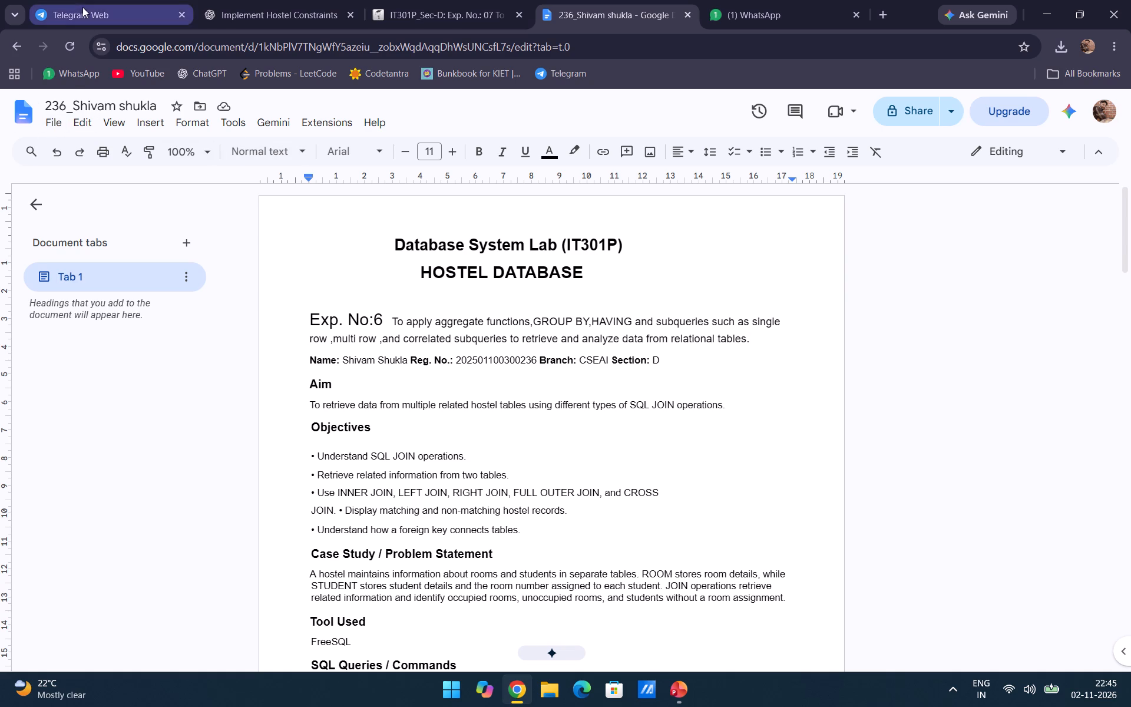
left_click(49, 112)
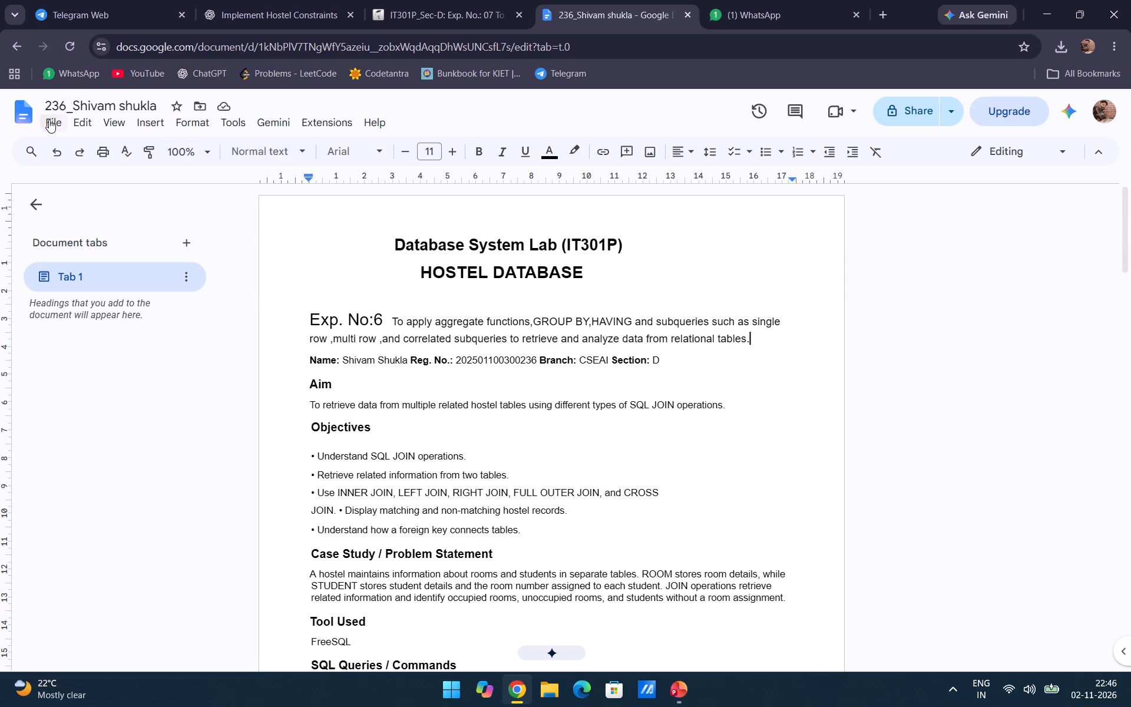
left_click(49, 123)
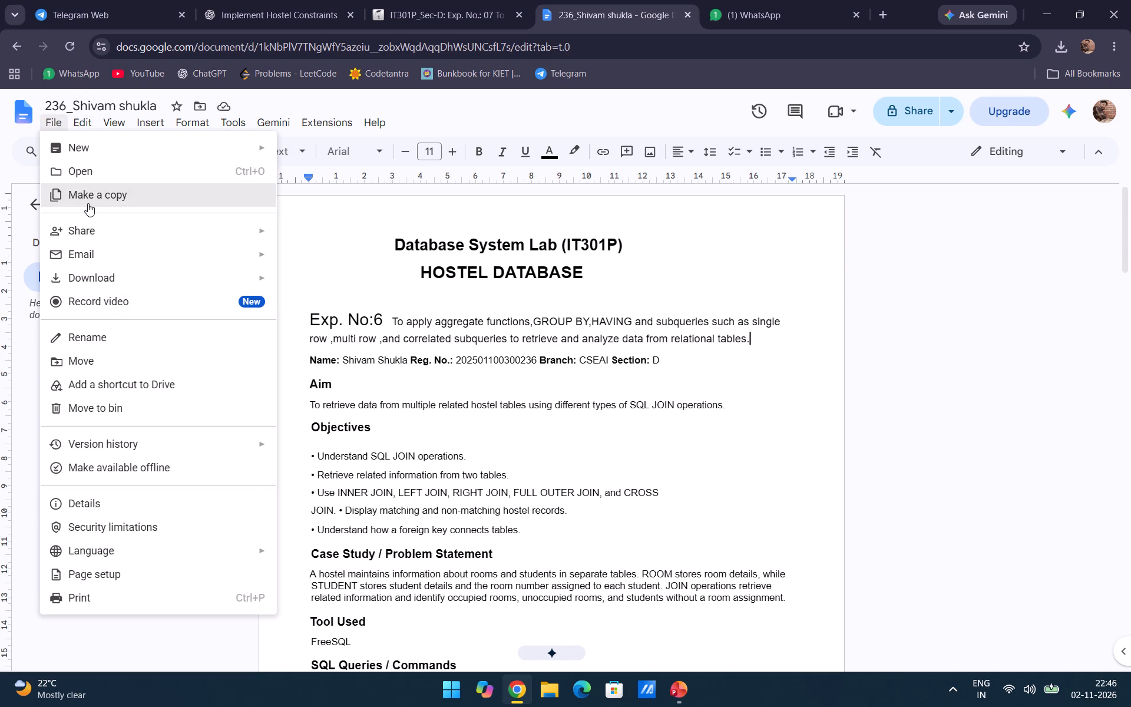
left_click(140, 140)
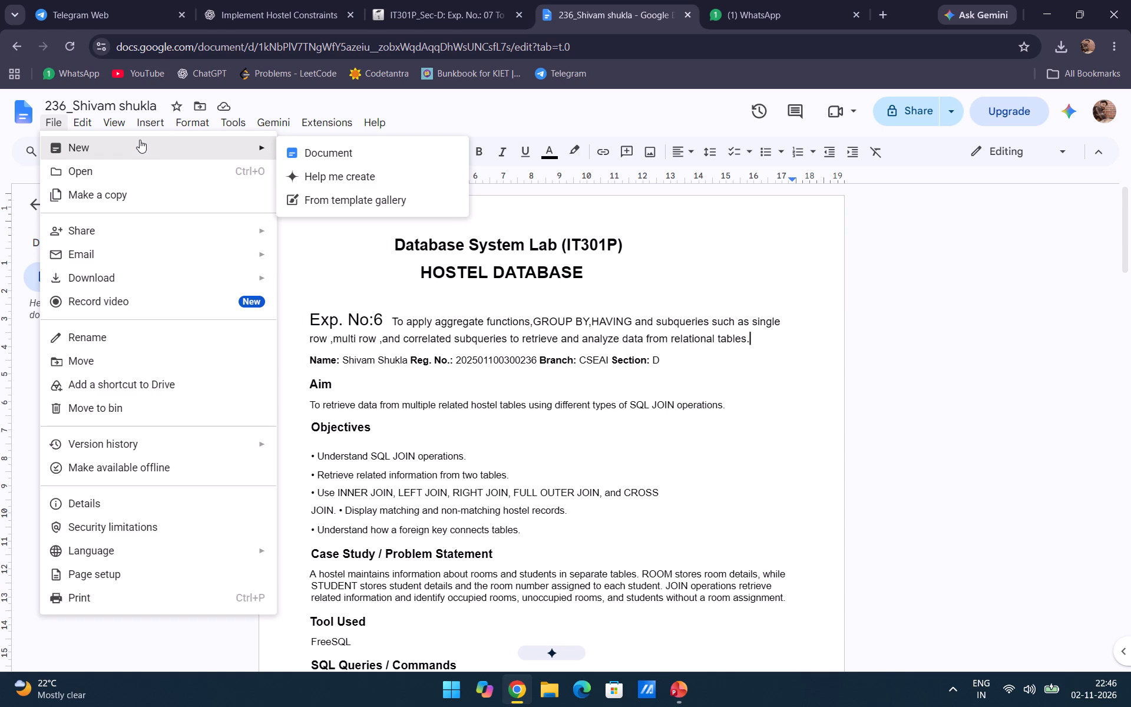
left_click(316, 148)
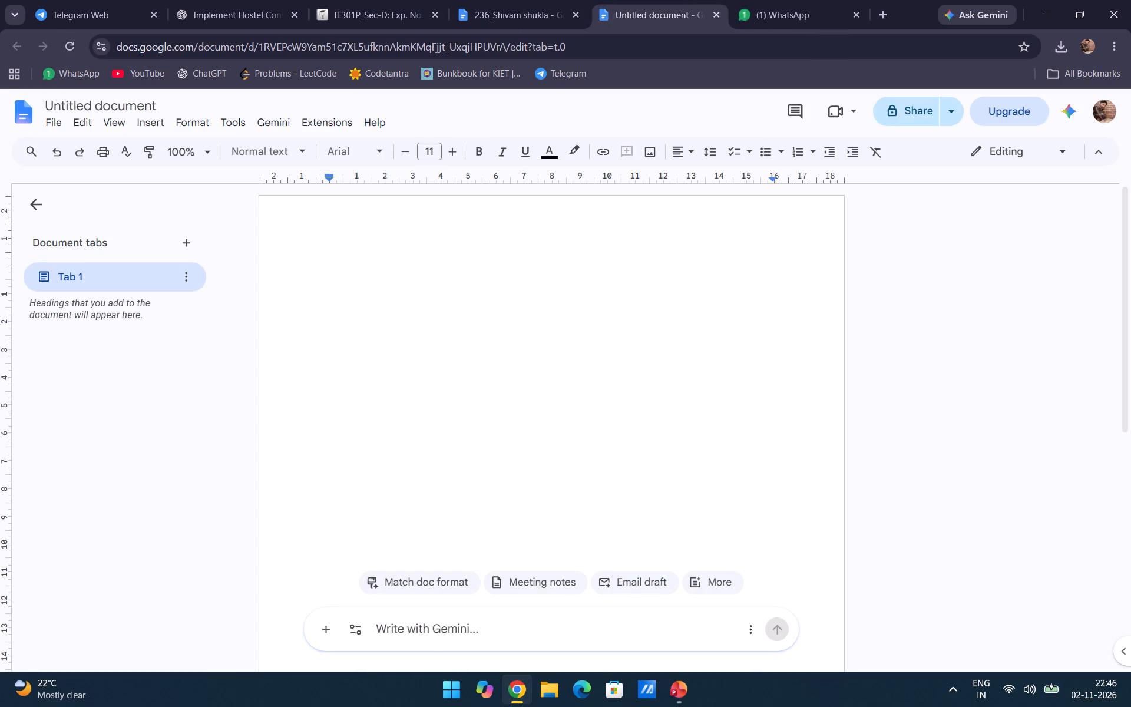
Paste the copied views and indexes practical into the blank document.
key("ctrl+v")
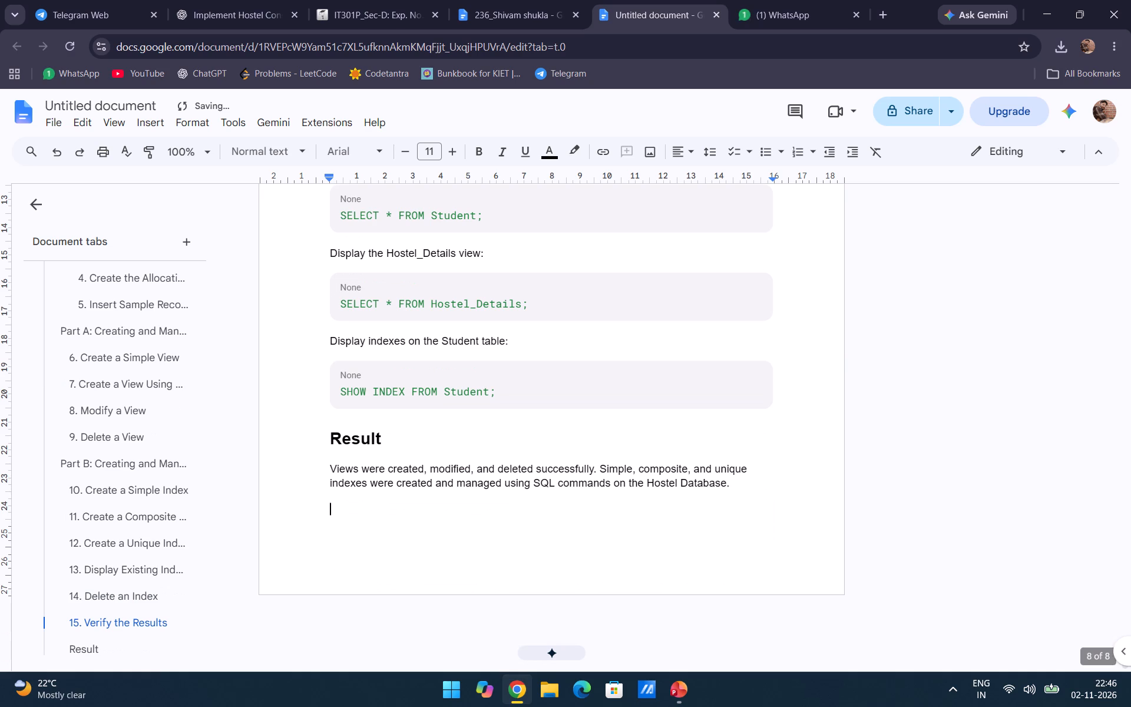
Look through the pasted practical from its Exp. No. heading and theory to the Result section.
scroll(476, 441, "up", 16)
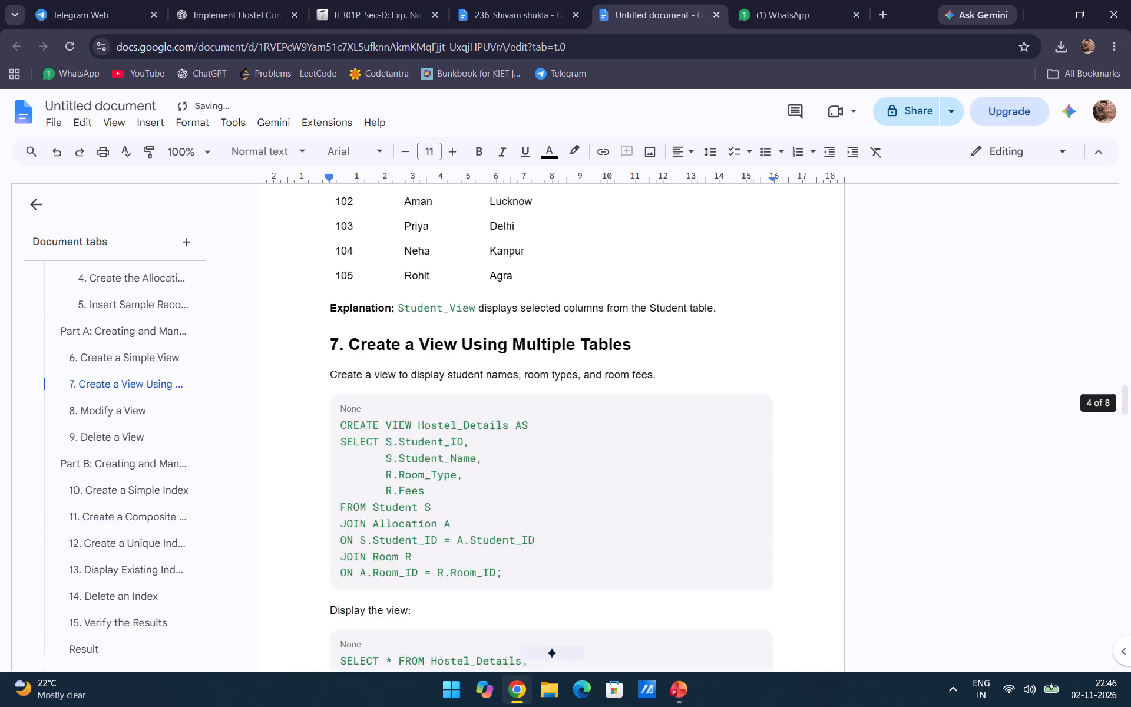
scroll(476, 441, "up", 5)
scroll(470, 553, "down", 6)
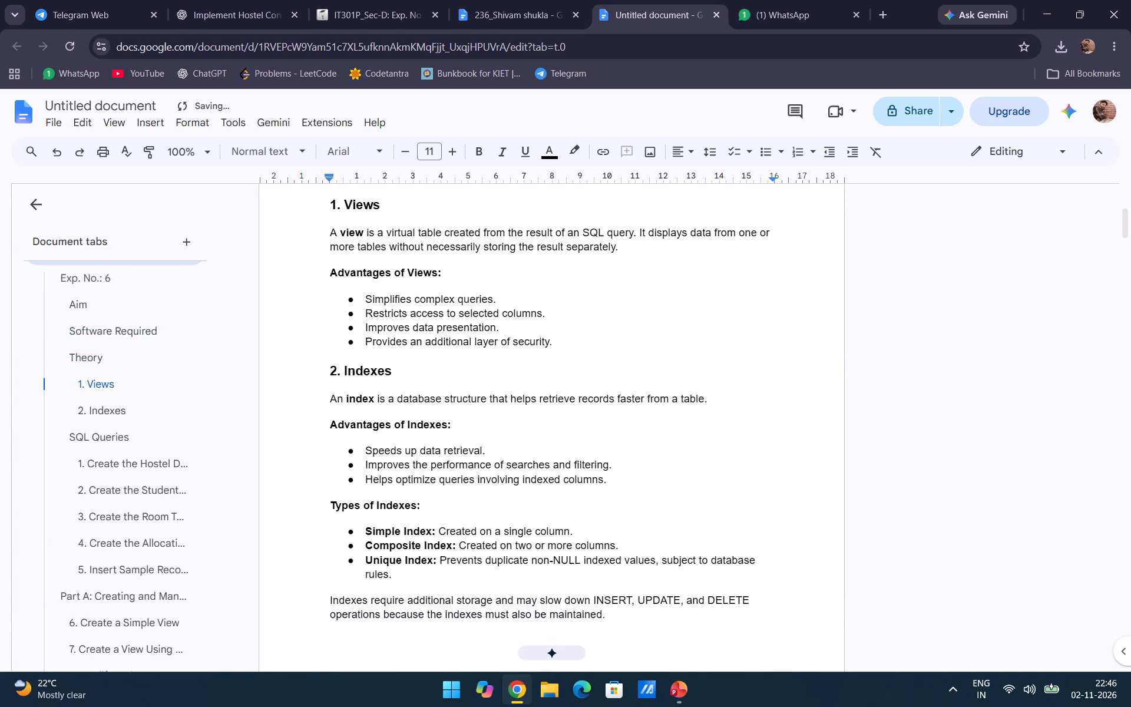
scroll(470, 553, "down", 9)
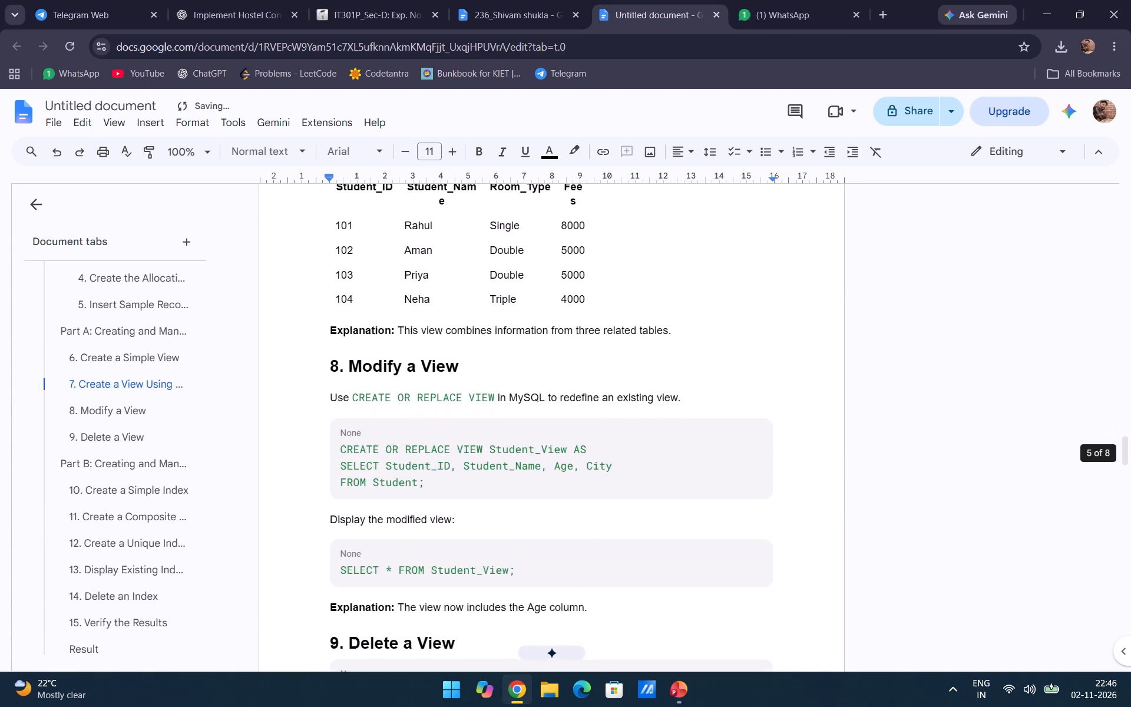
scroll(470, 553, "down", 15)
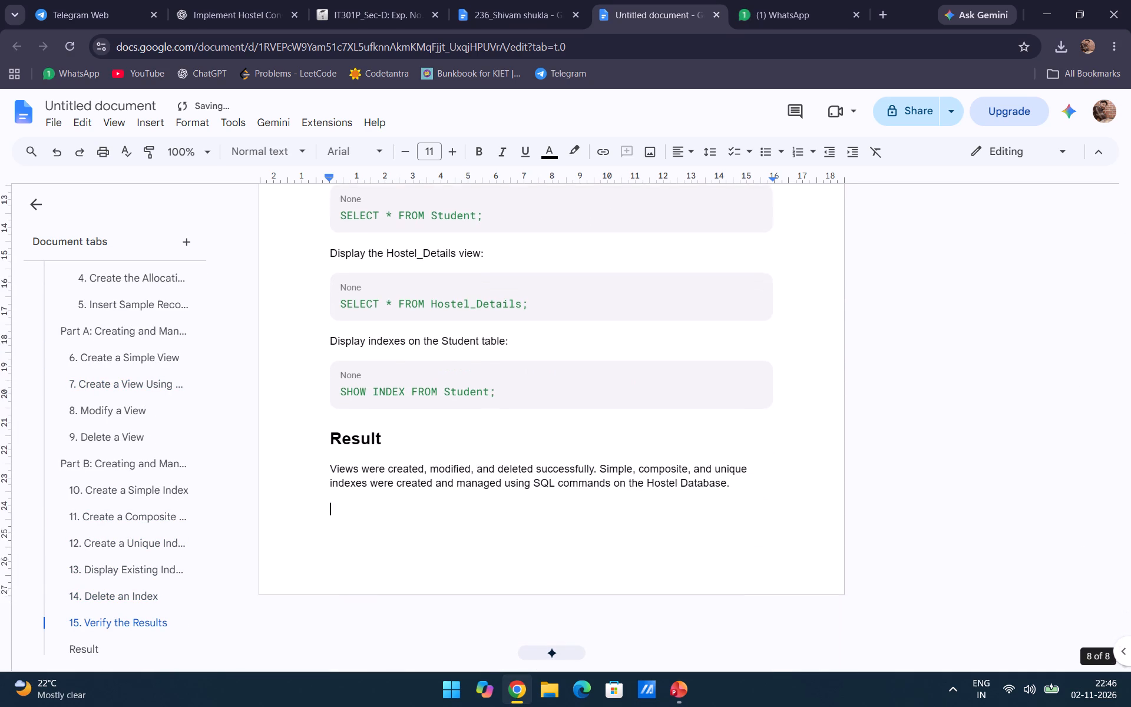
scroll(467, 455, "up", 7)
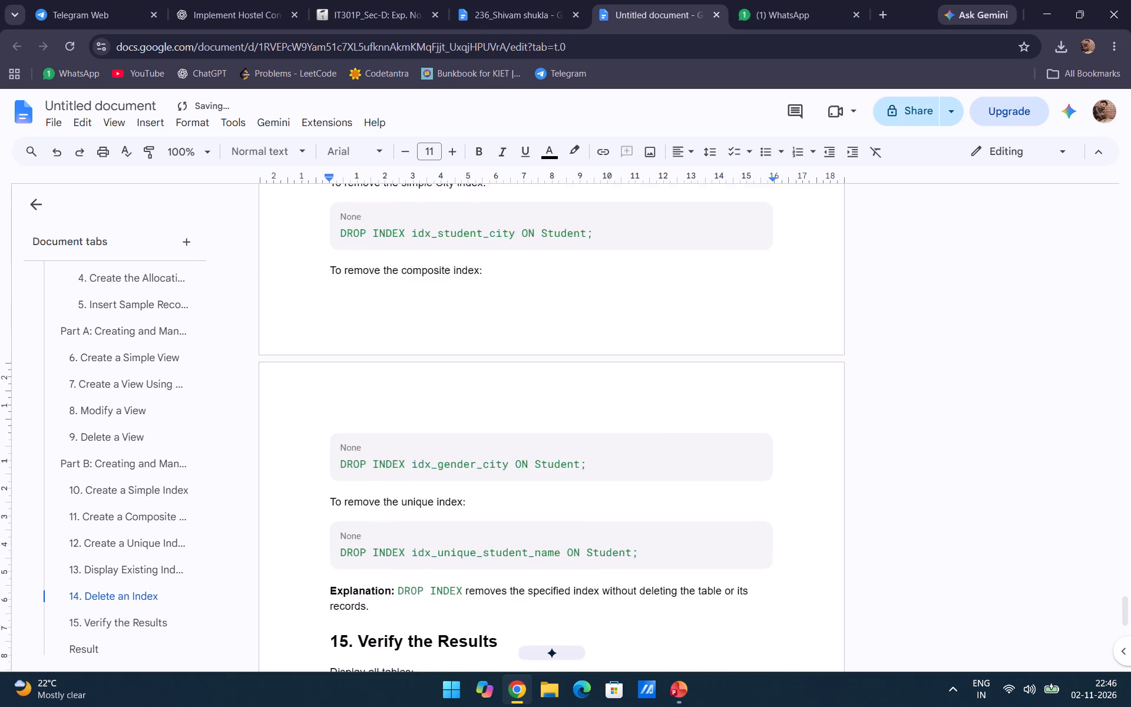
scroll(467, 455, "up", 16)
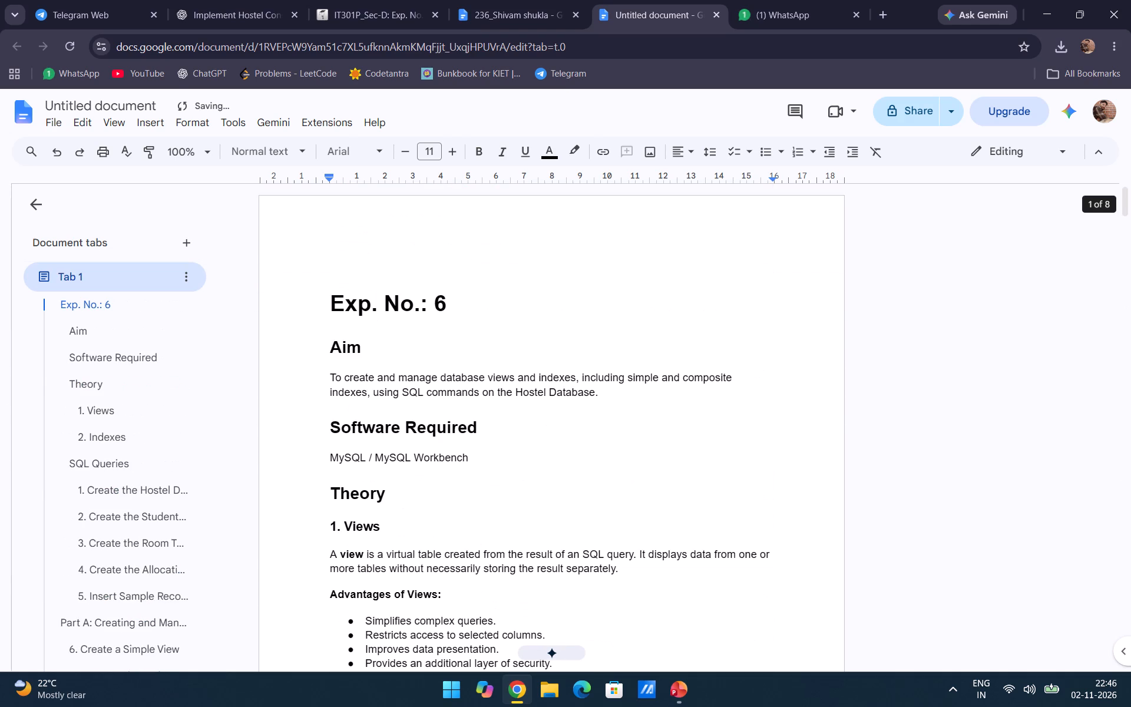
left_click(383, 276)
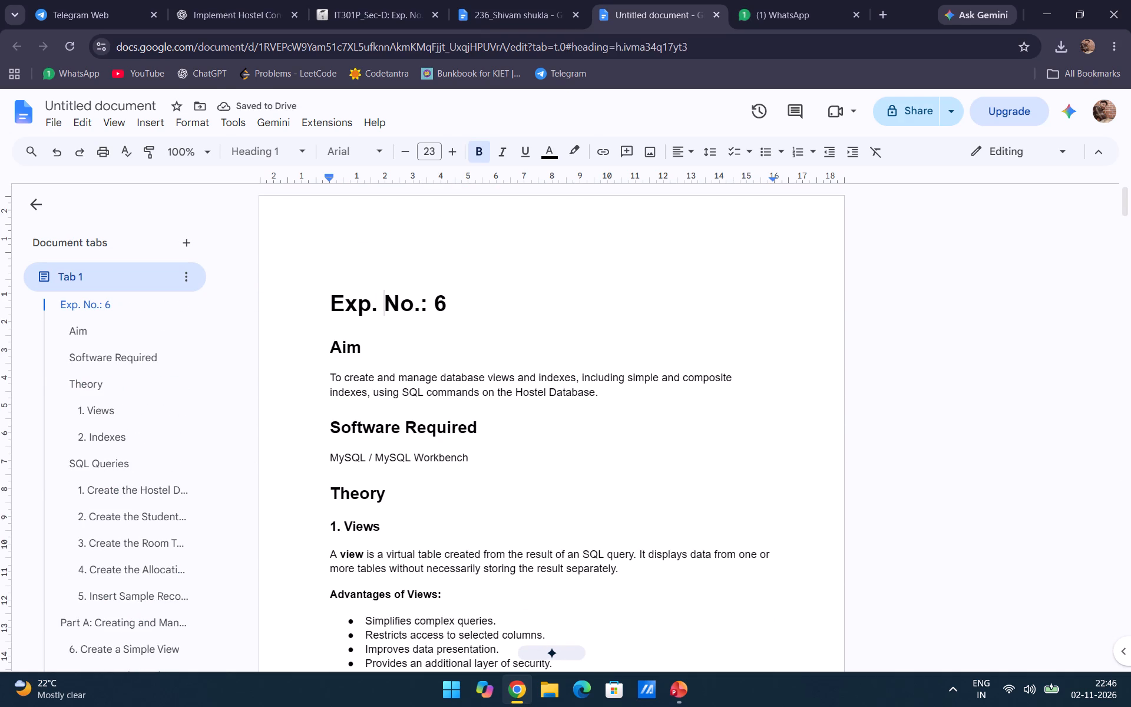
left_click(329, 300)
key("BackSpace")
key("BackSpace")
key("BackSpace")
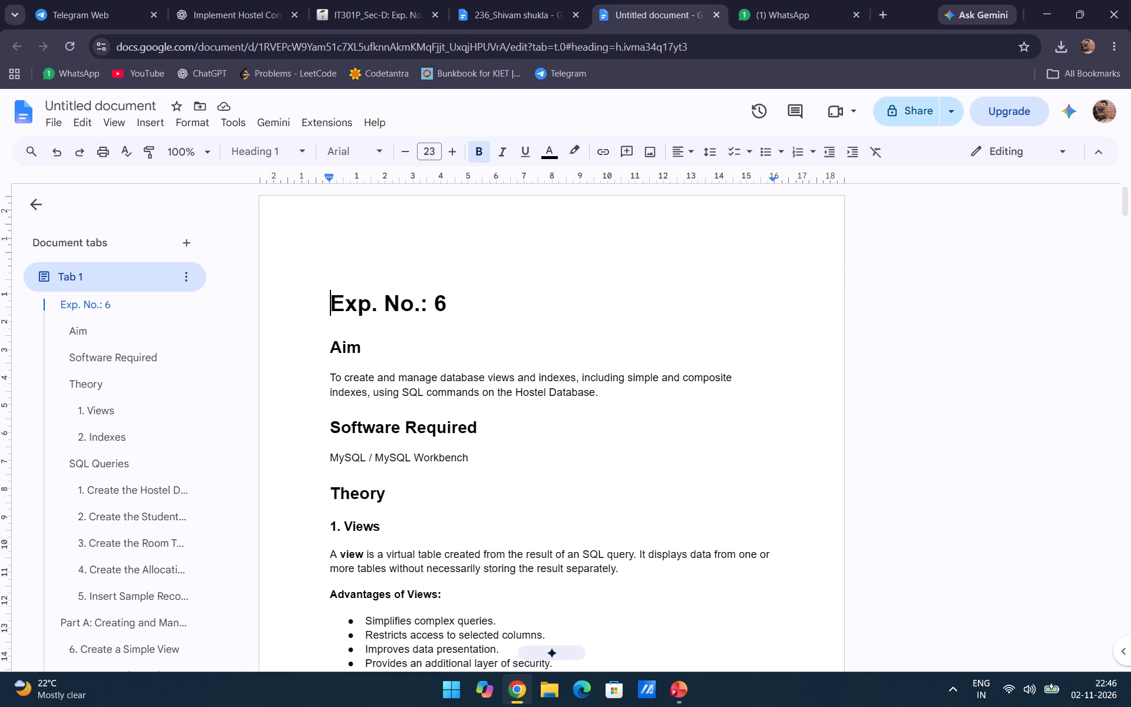
Enter "Database system Lab" in the page header using the Title style, following the earlier lab document's heading.
double_click(381, 226)
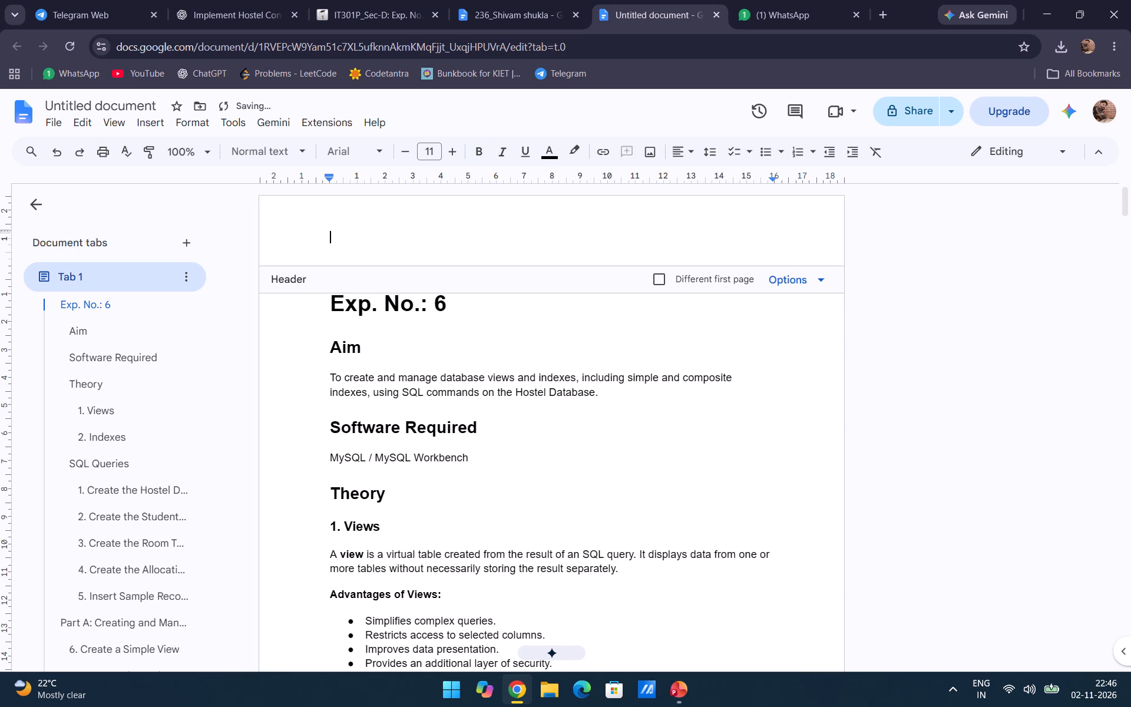
left_click(442, 247)
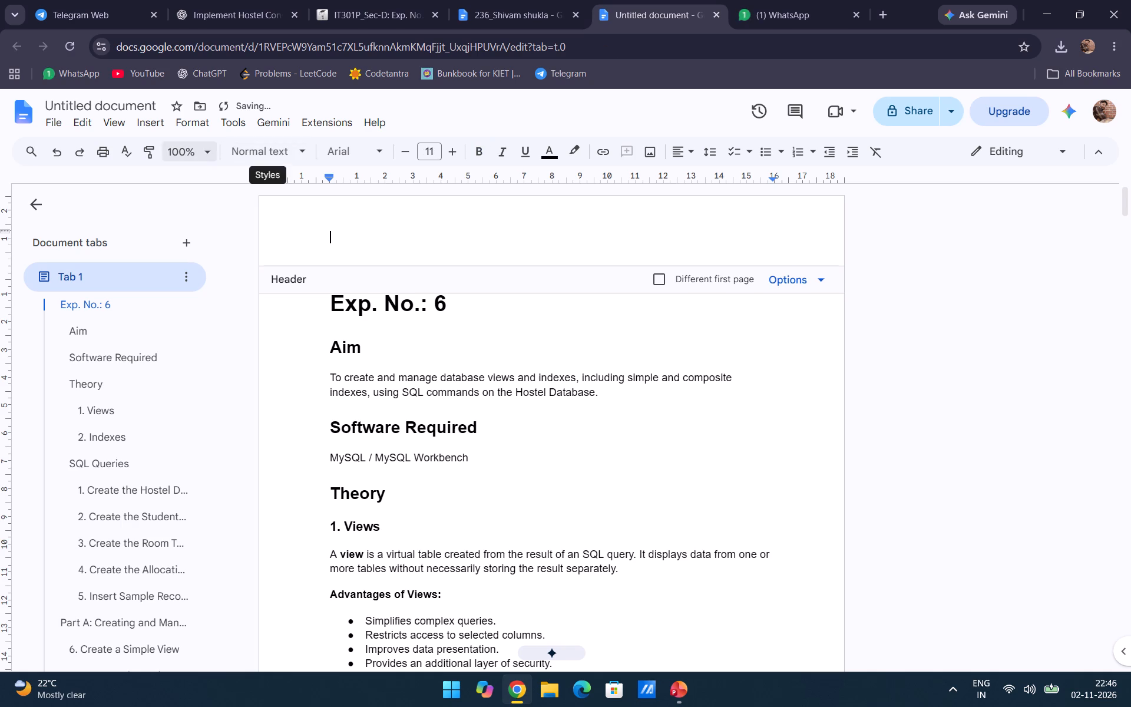
left_click(299, 148)
left_click(316, 239)
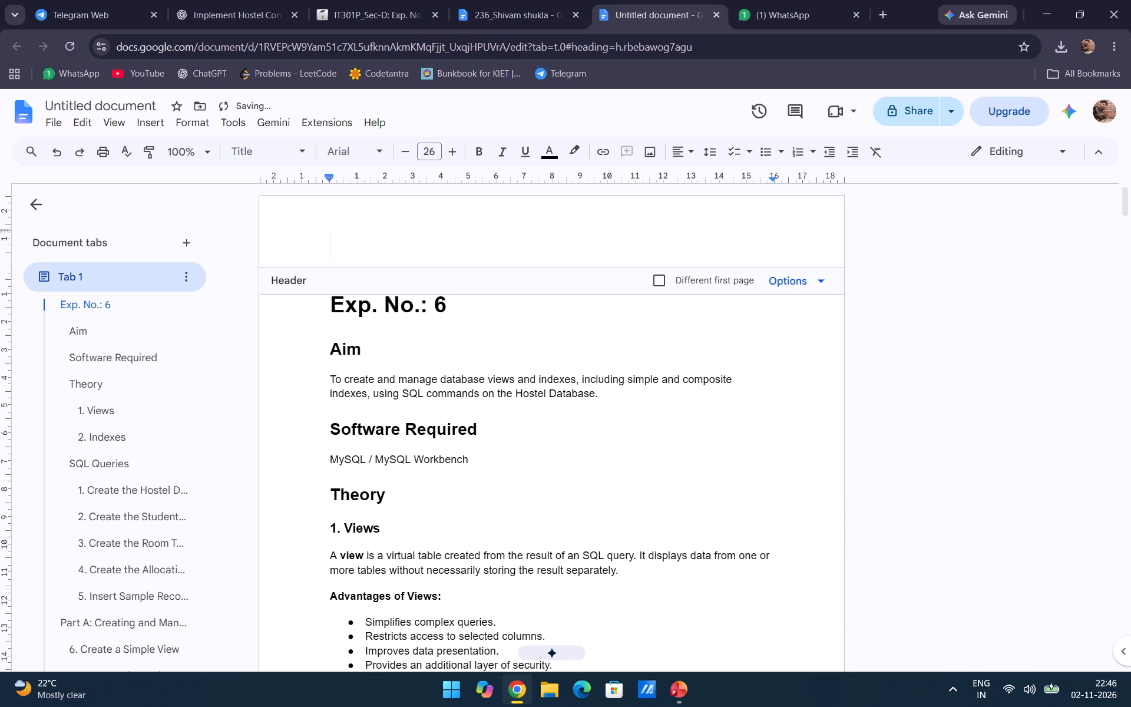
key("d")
key("BackSpace")
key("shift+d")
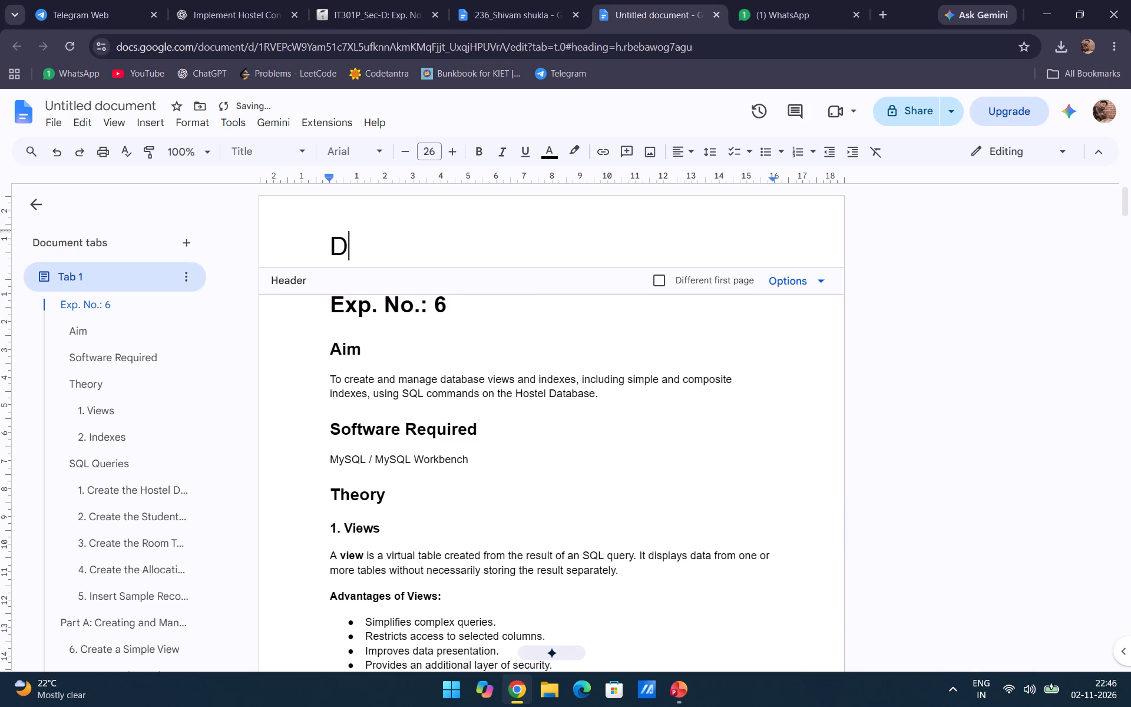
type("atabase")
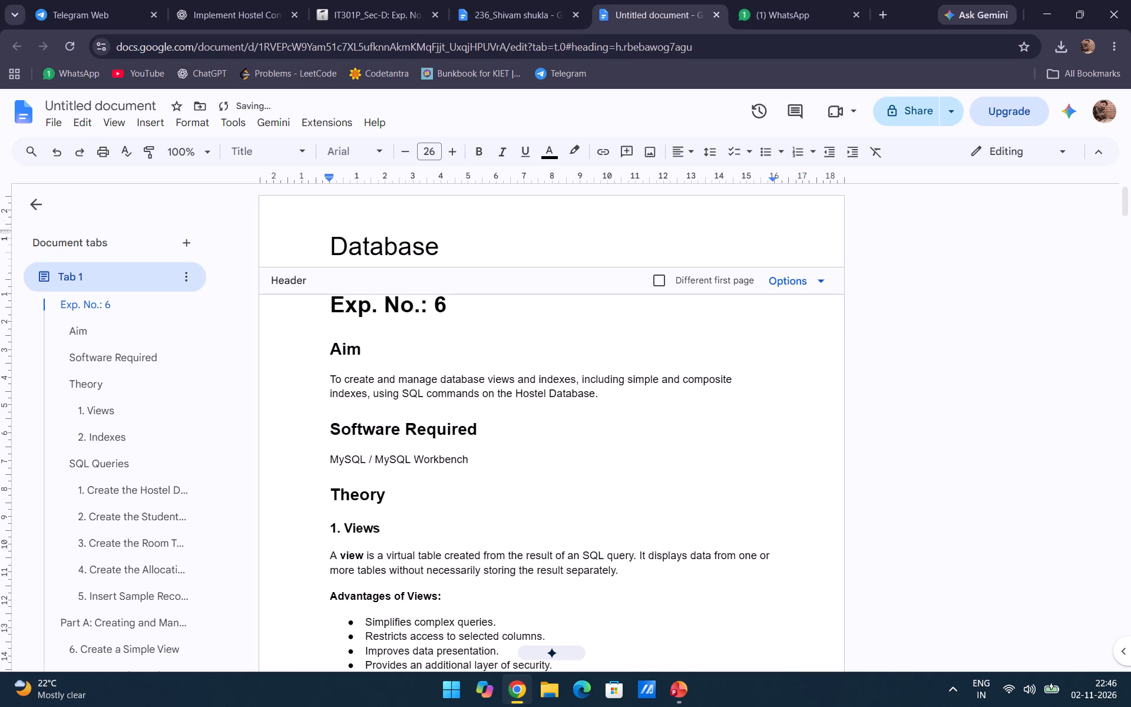
left_click(505, 0)
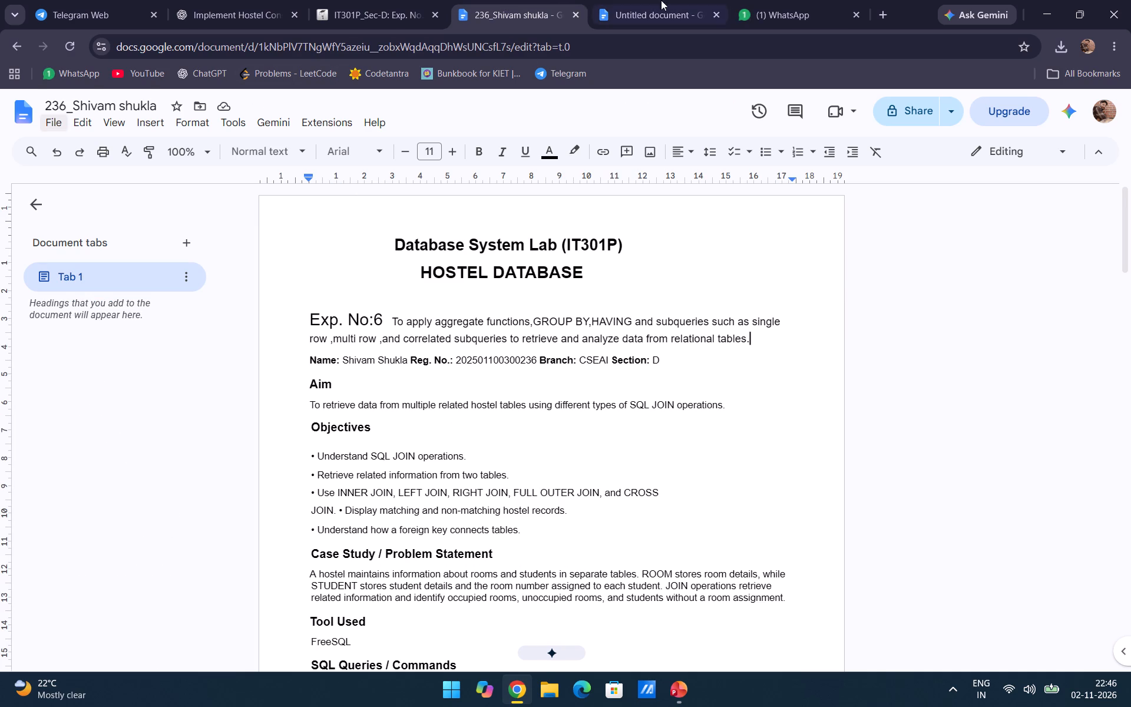
left_click(670, 0)
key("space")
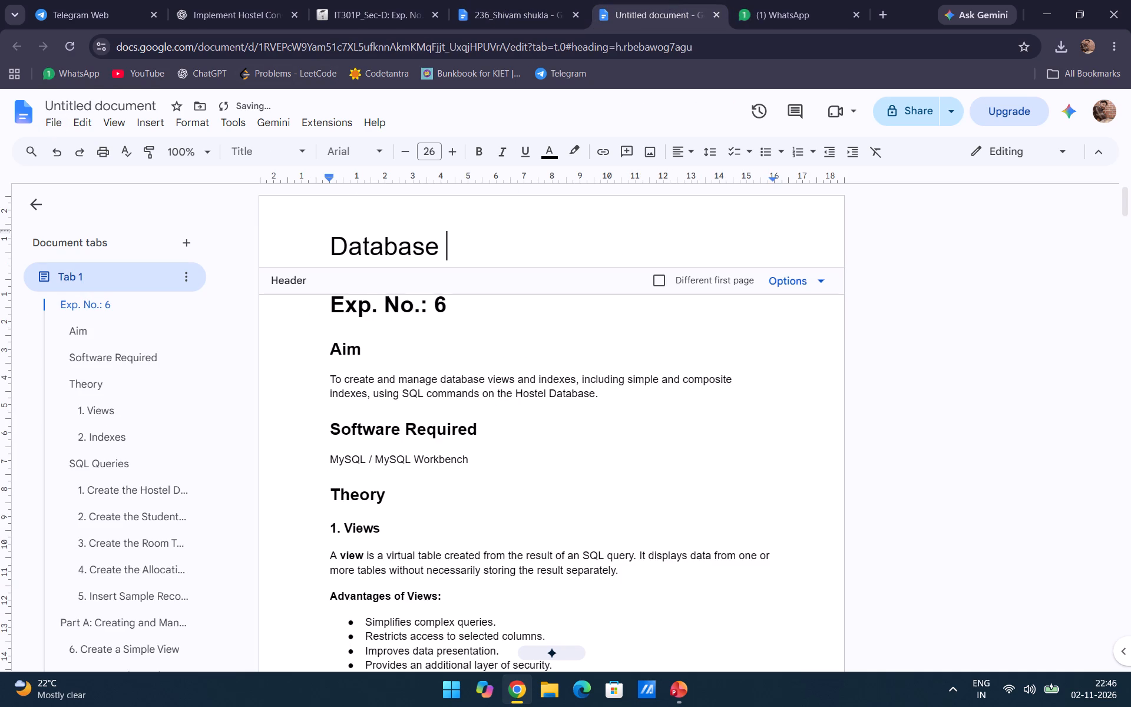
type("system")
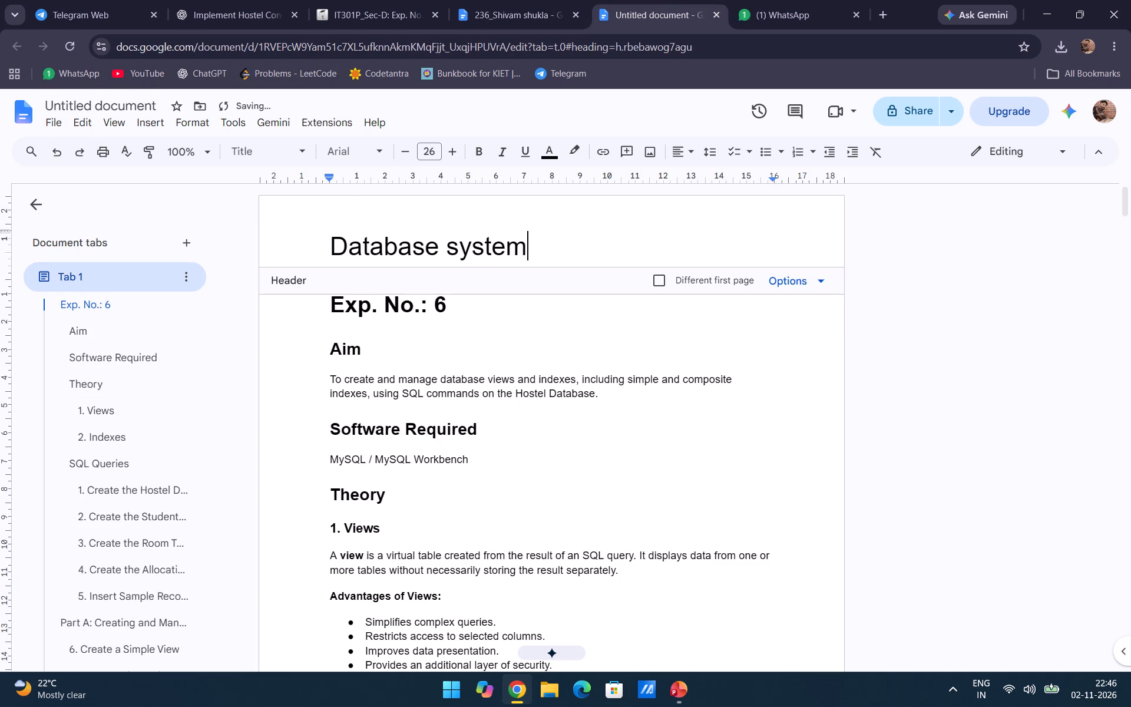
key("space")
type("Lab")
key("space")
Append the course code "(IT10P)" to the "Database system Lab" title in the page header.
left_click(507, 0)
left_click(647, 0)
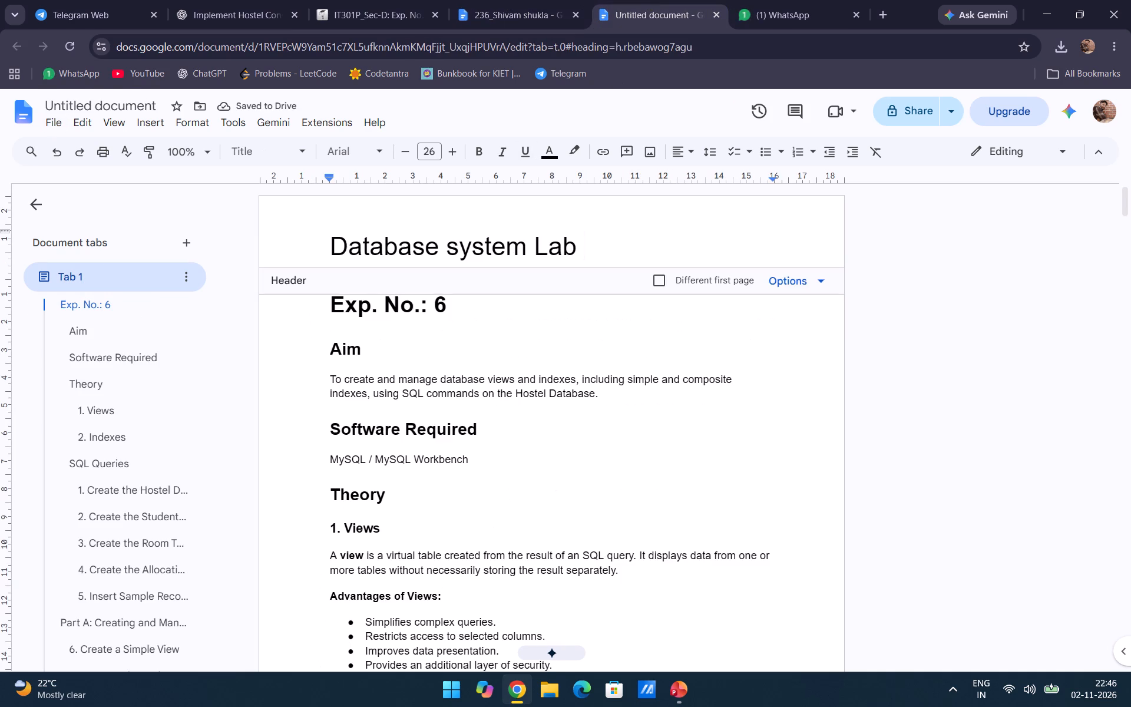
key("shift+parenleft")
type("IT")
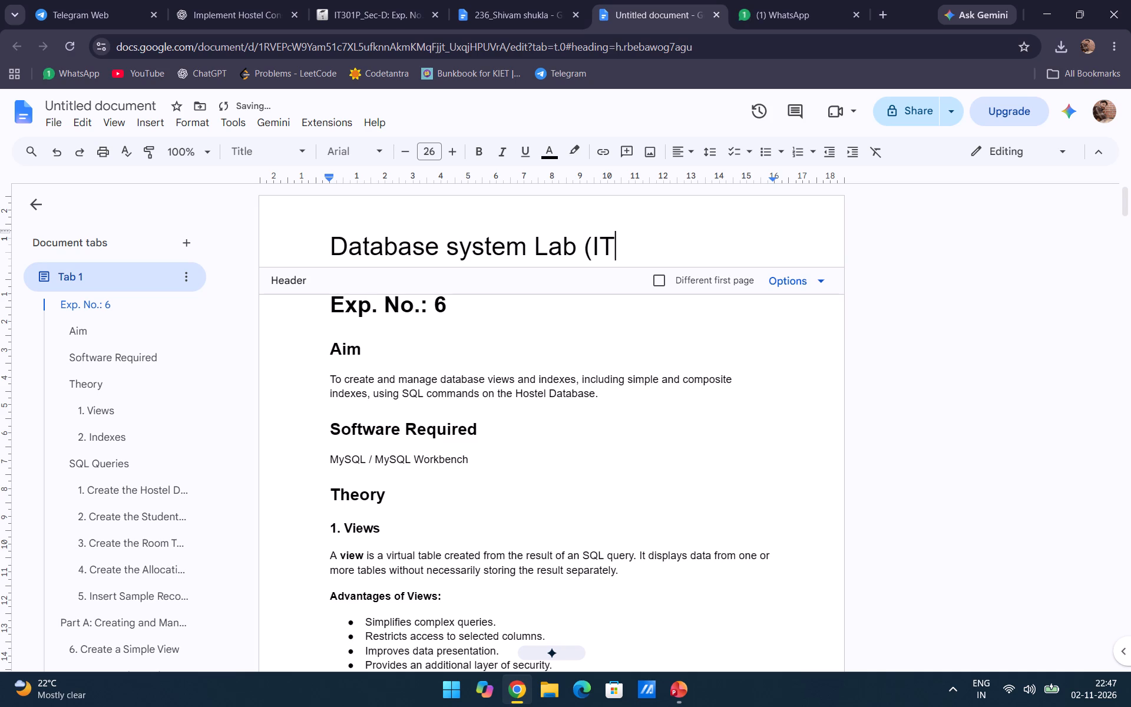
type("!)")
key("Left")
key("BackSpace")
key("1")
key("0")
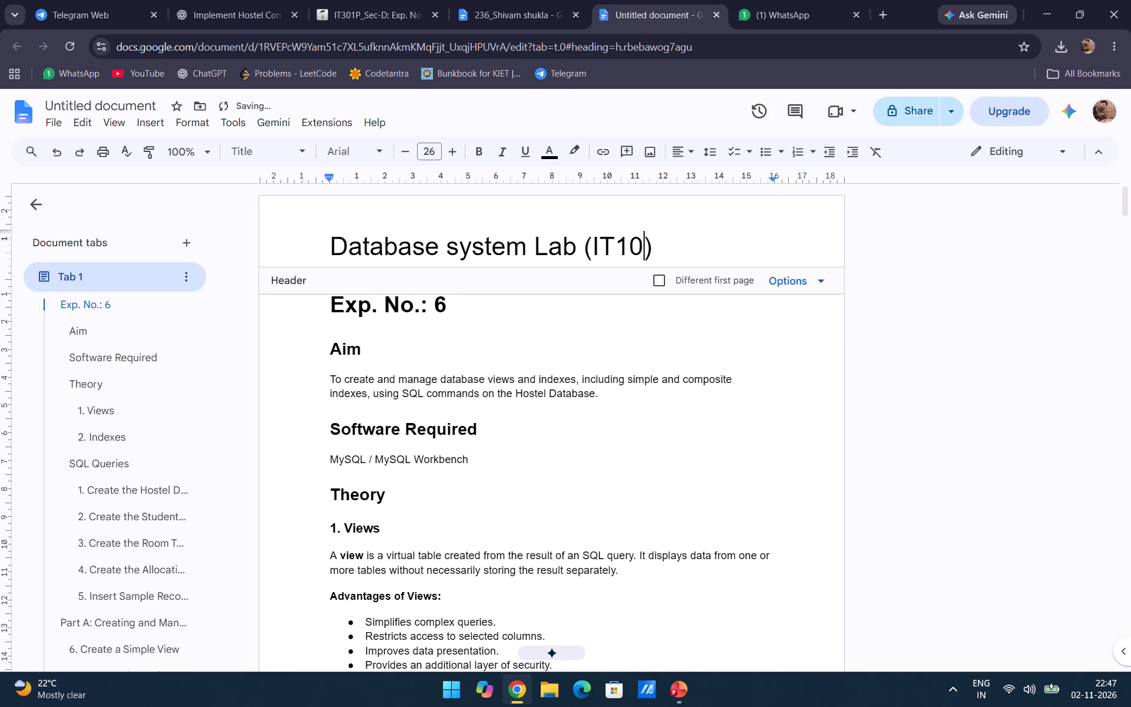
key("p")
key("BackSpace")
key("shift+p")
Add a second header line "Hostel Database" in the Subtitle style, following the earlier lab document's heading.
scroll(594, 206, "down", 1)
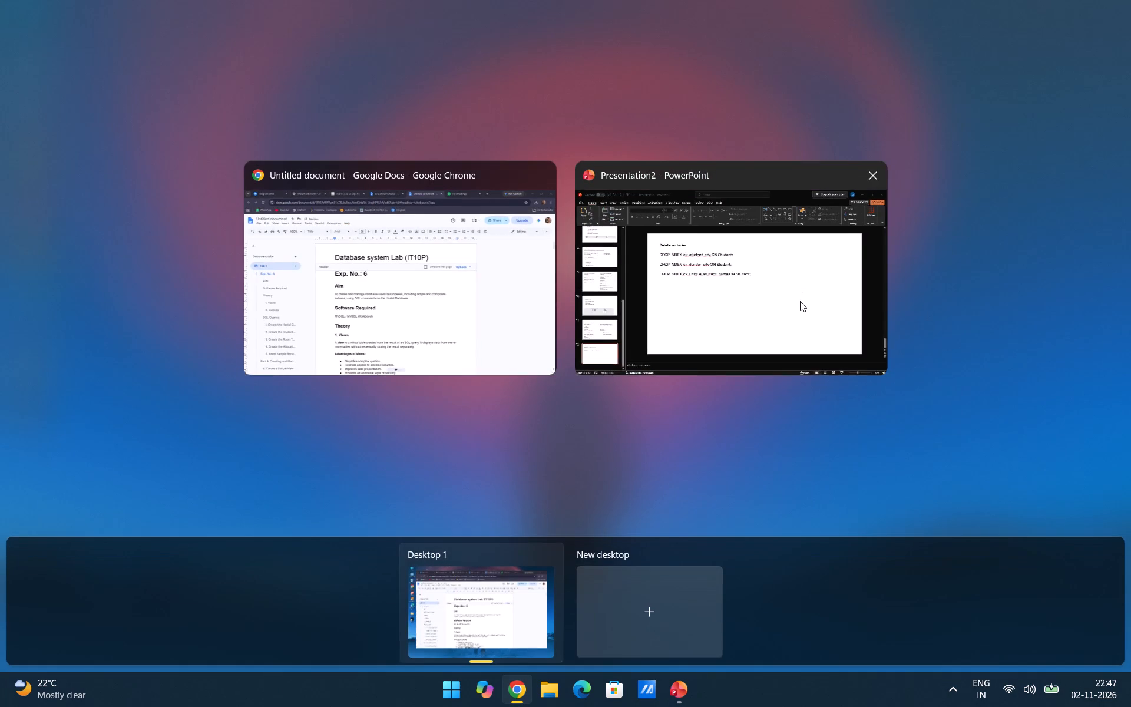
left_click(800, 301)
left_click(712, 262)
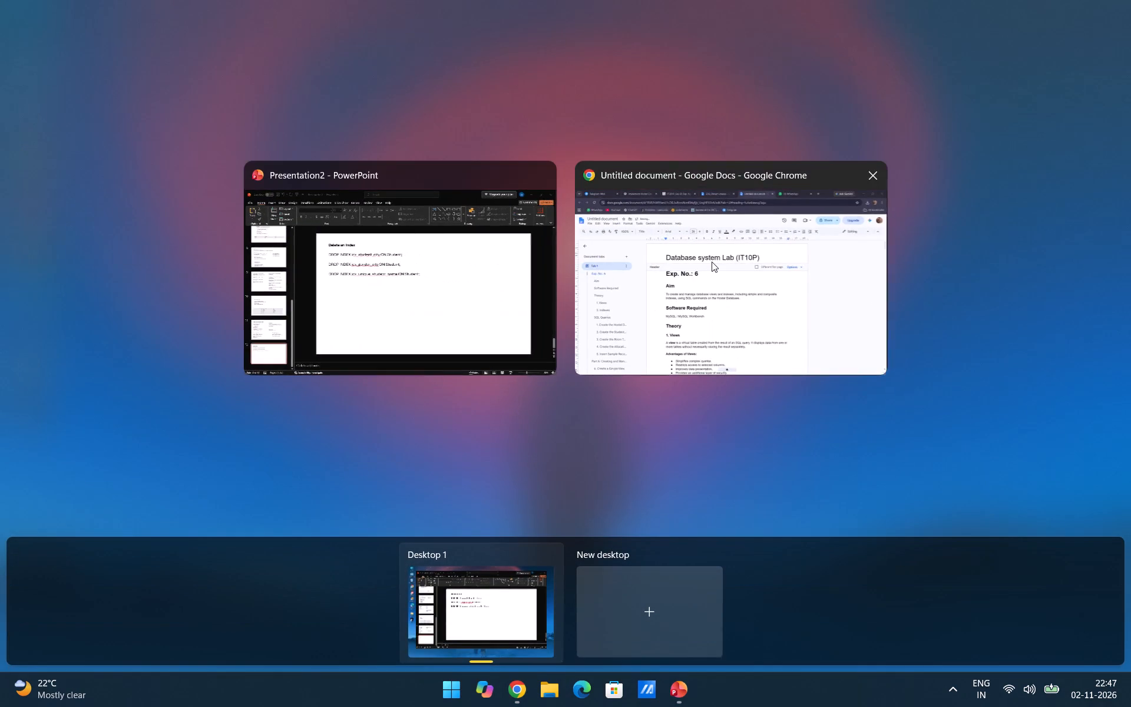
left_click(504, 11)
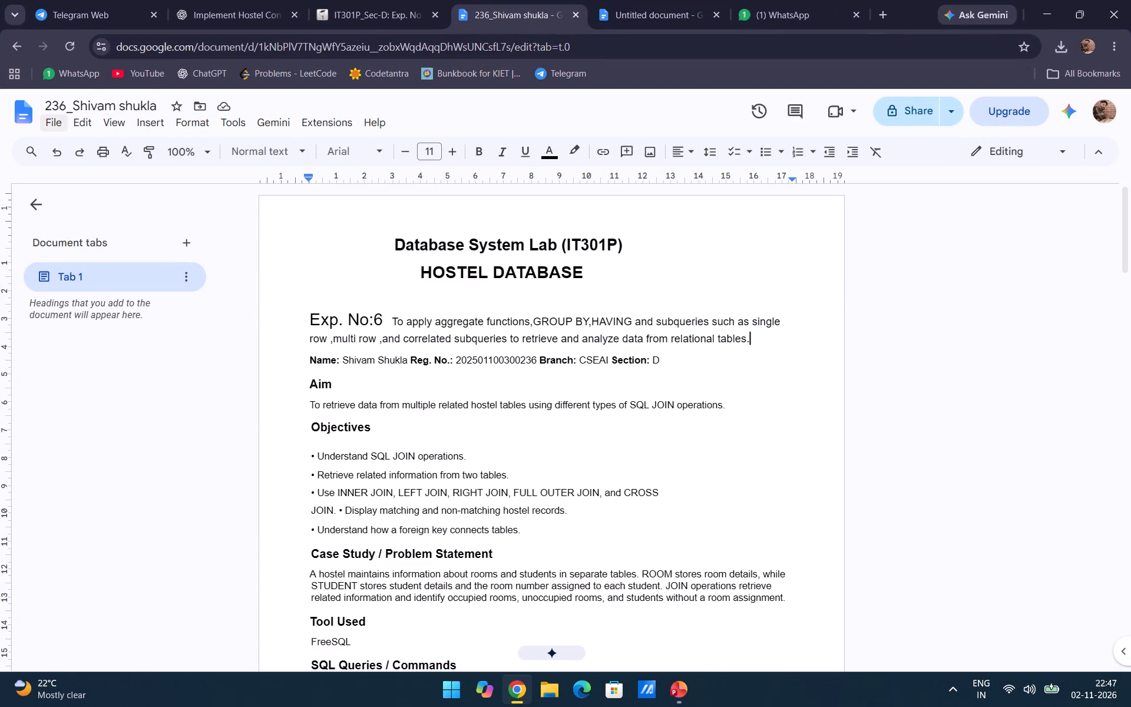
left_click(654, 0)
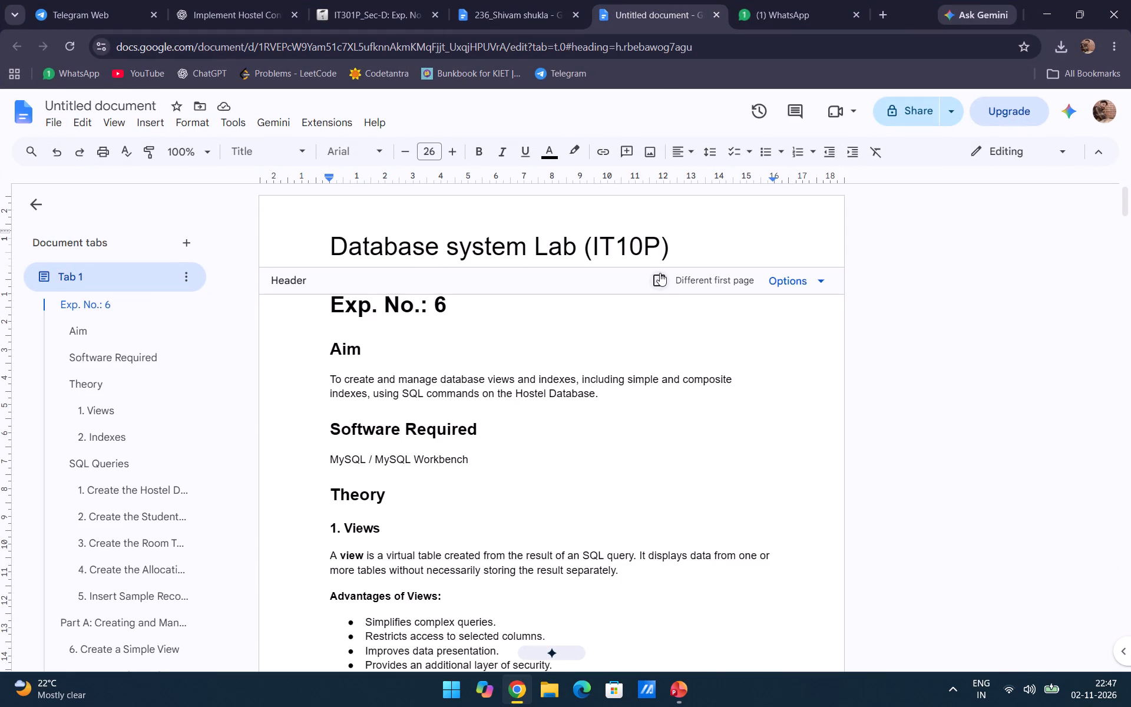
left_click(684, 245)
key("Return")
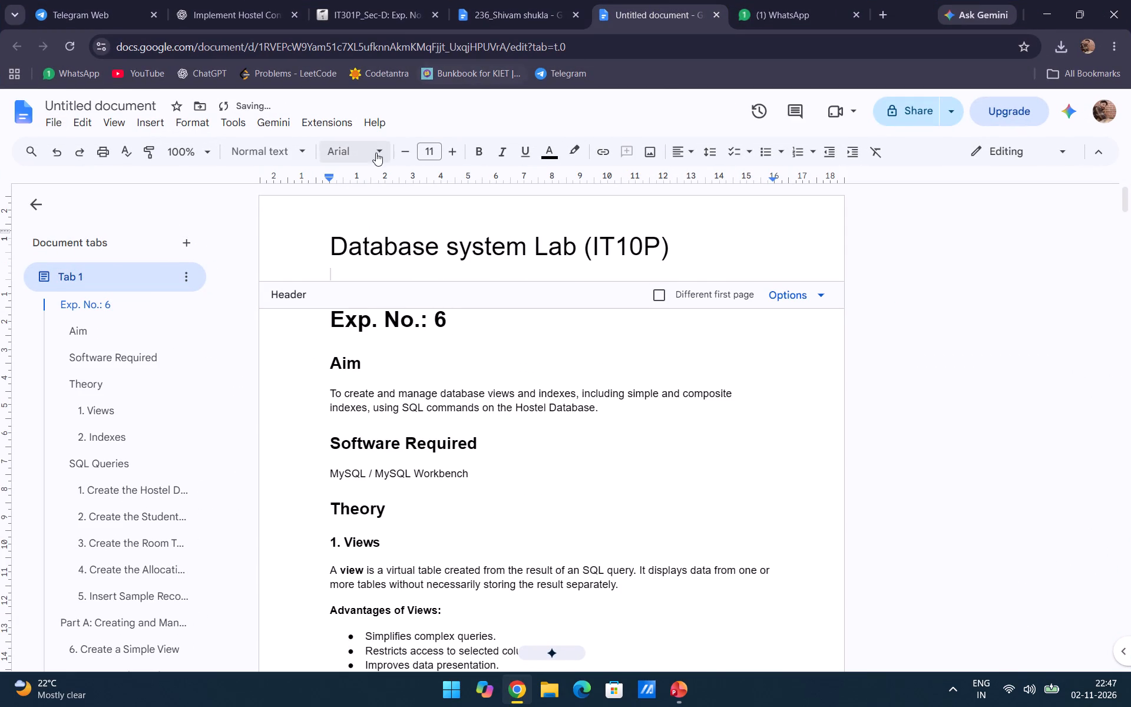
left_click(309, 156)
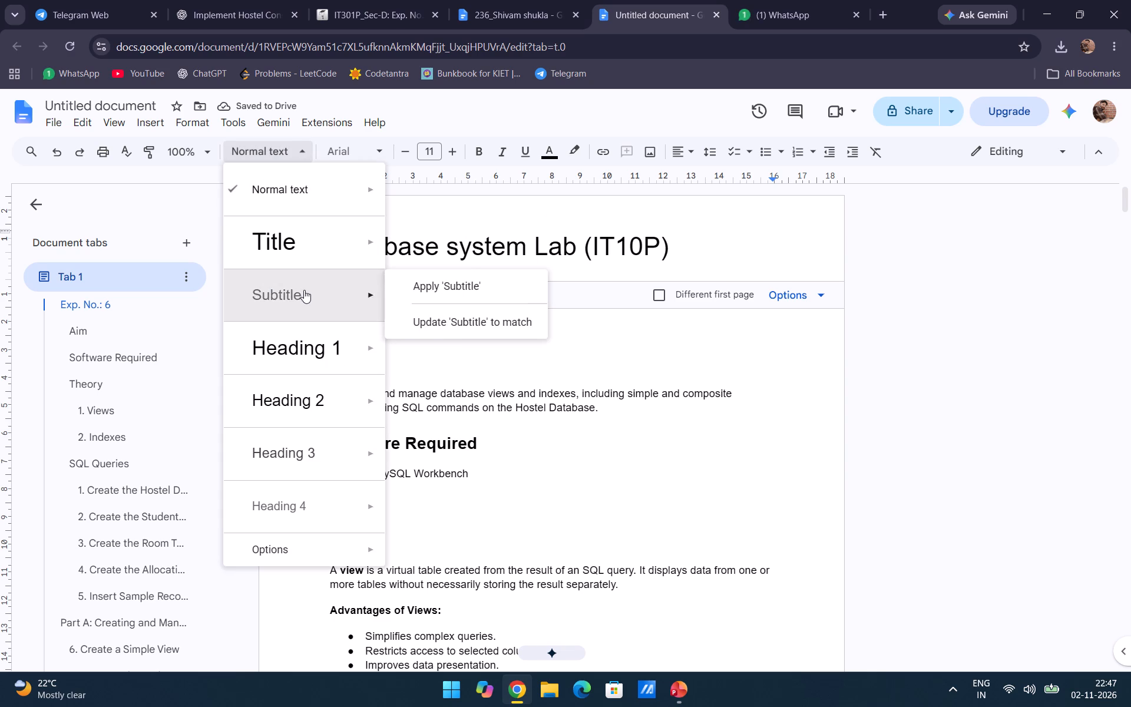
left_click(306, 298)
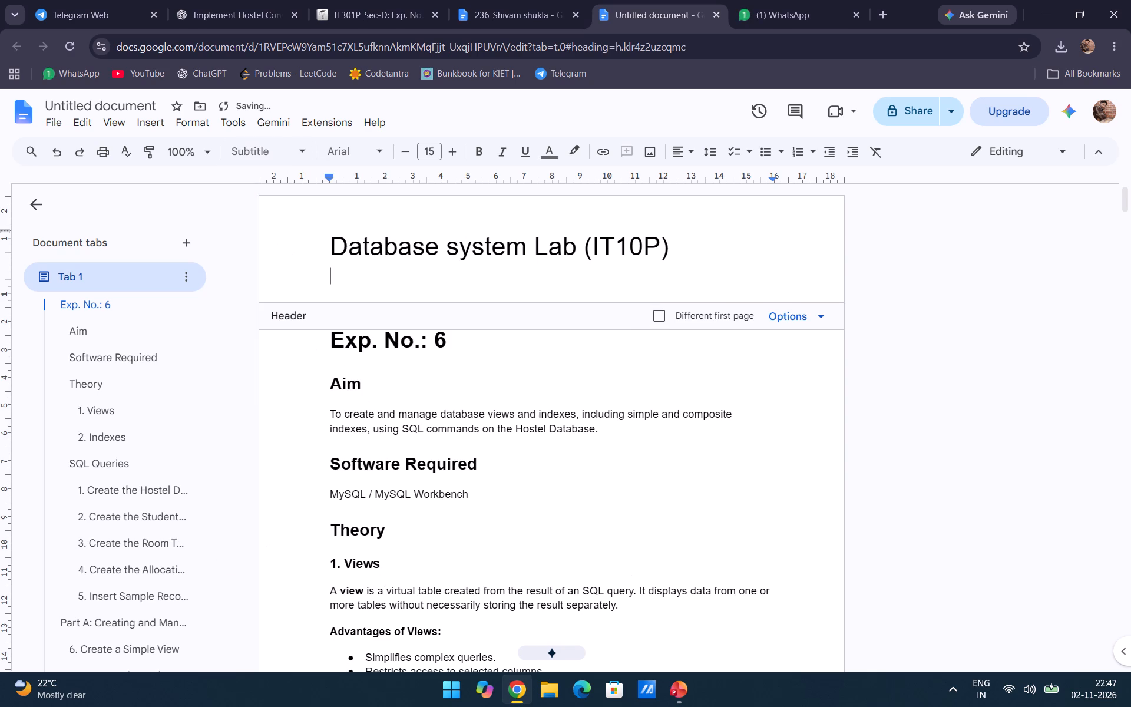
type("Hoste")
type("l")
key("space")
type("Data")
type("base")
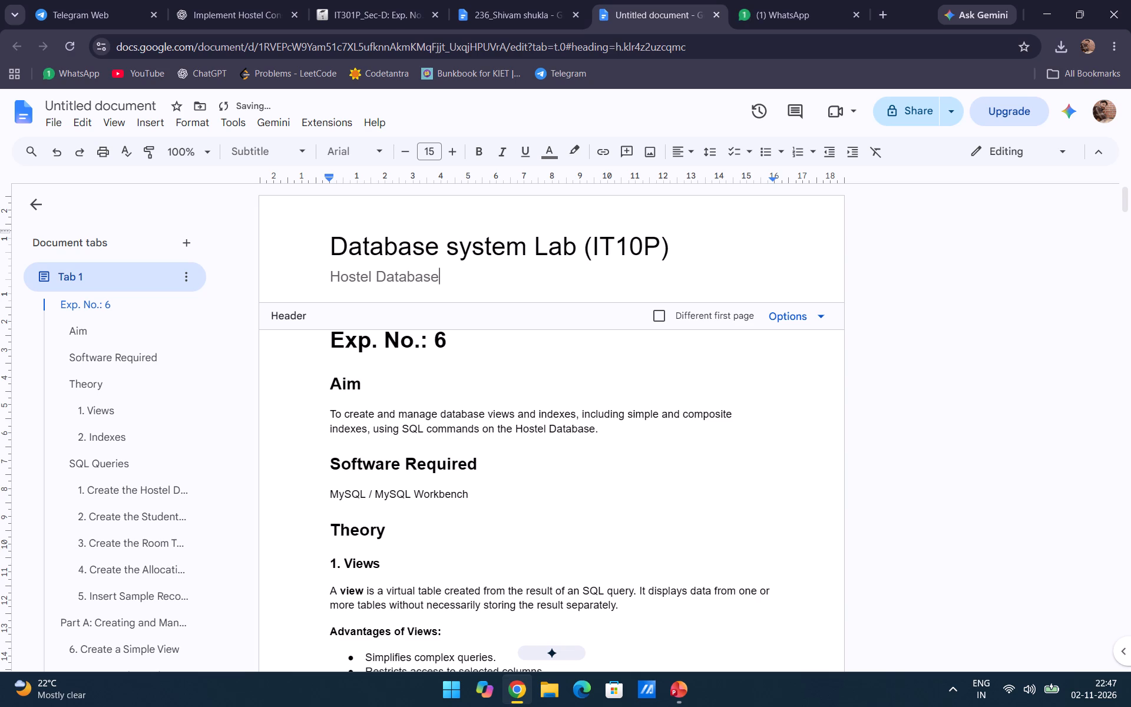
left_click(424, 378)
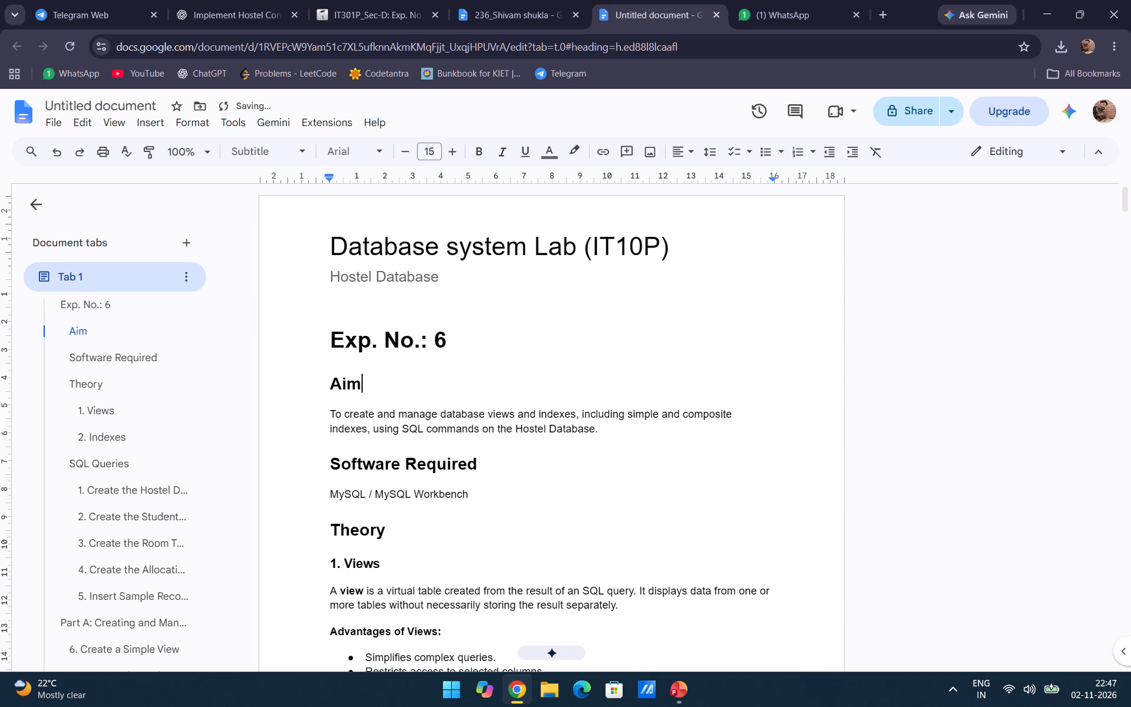
Look through the pages of the practical to examine how the header repeats above the content.
scroll(487, 511, "down", 13)
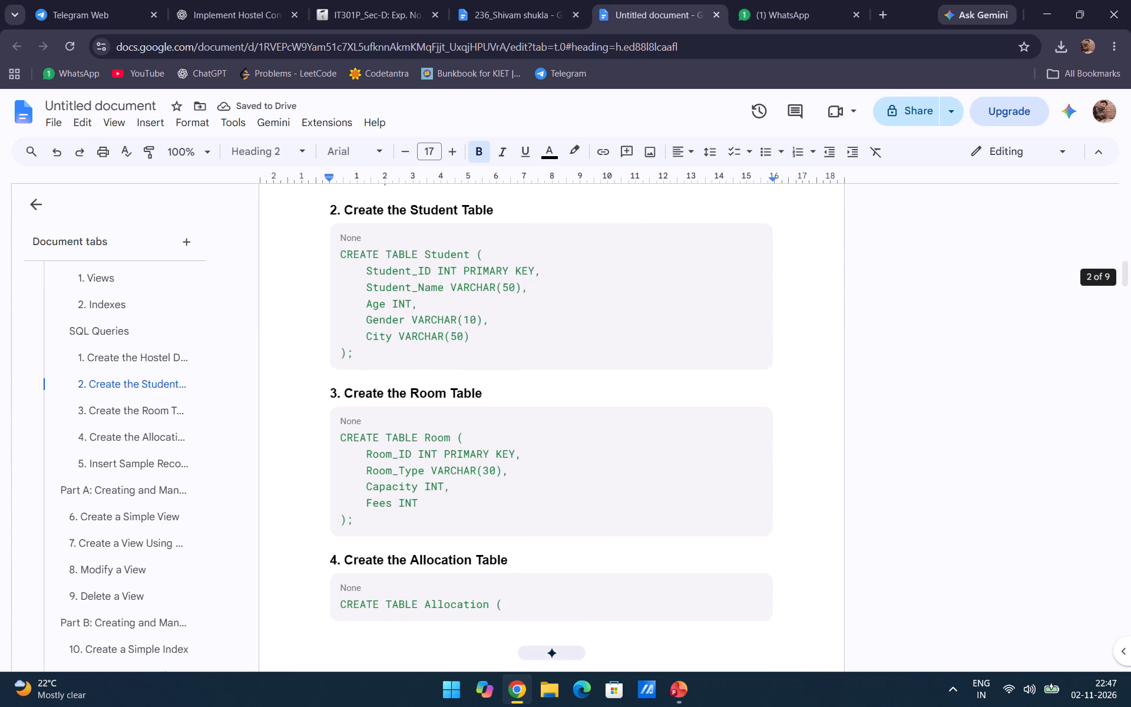
scroll(487, 511, "down", 6)
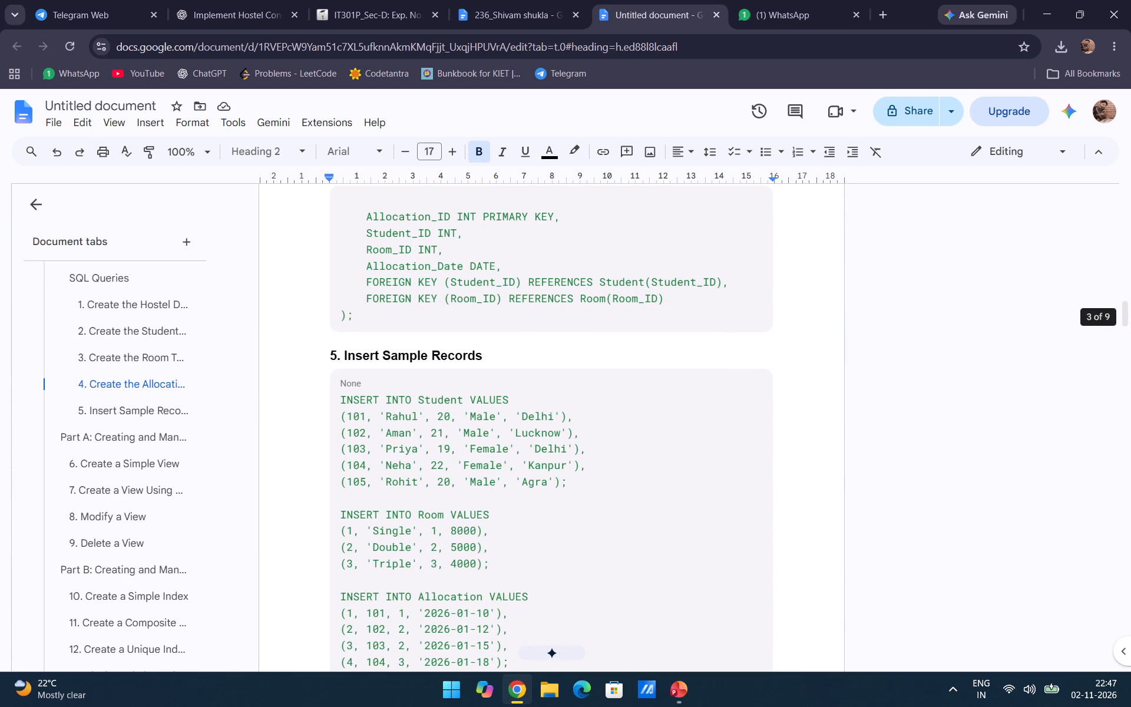
scroll(426, 526, "down", 7)
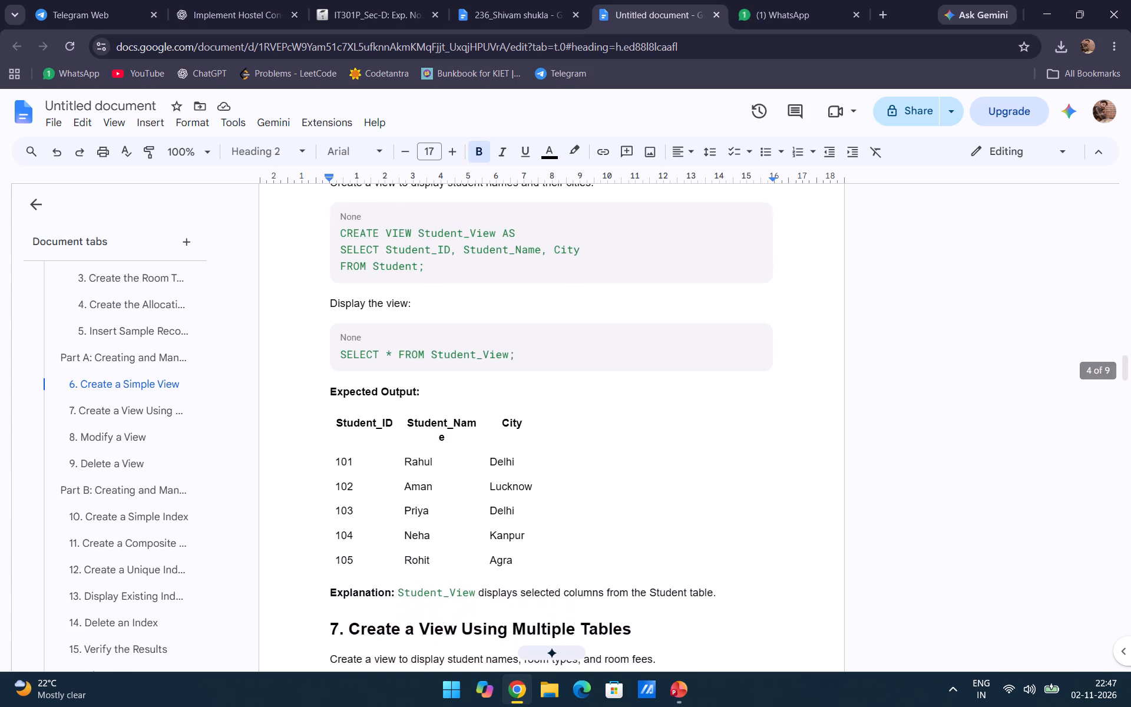
scroll(426, 526, "up", 3)
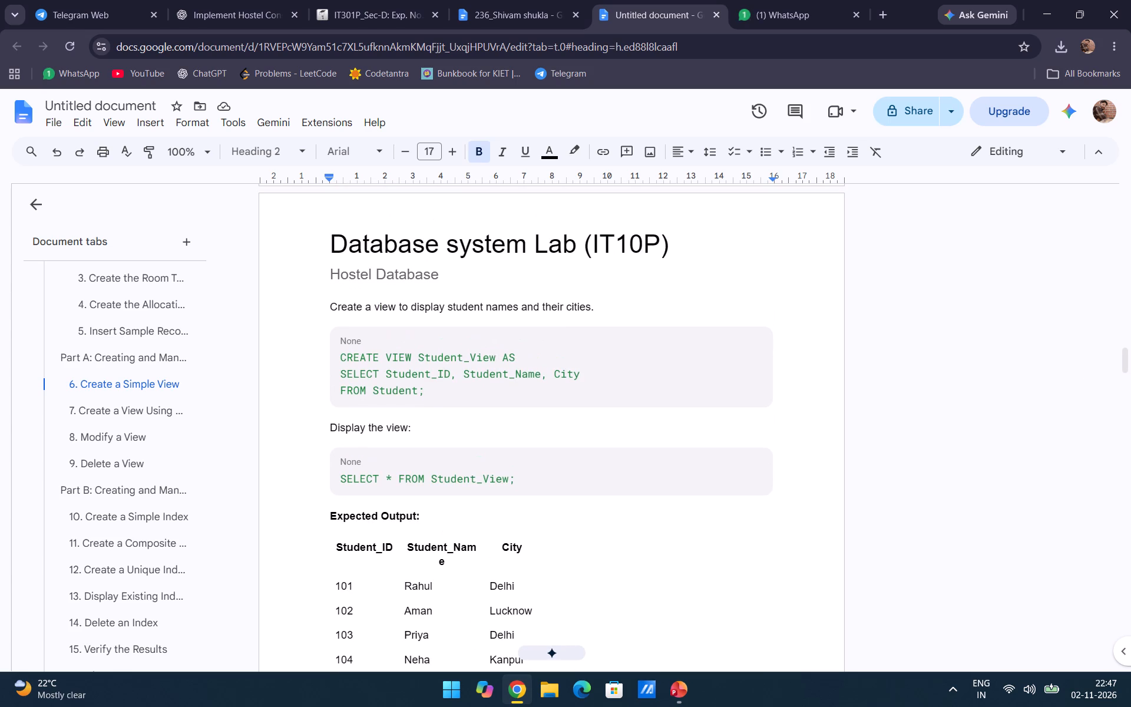
scroll(454, 477, "up", 2)
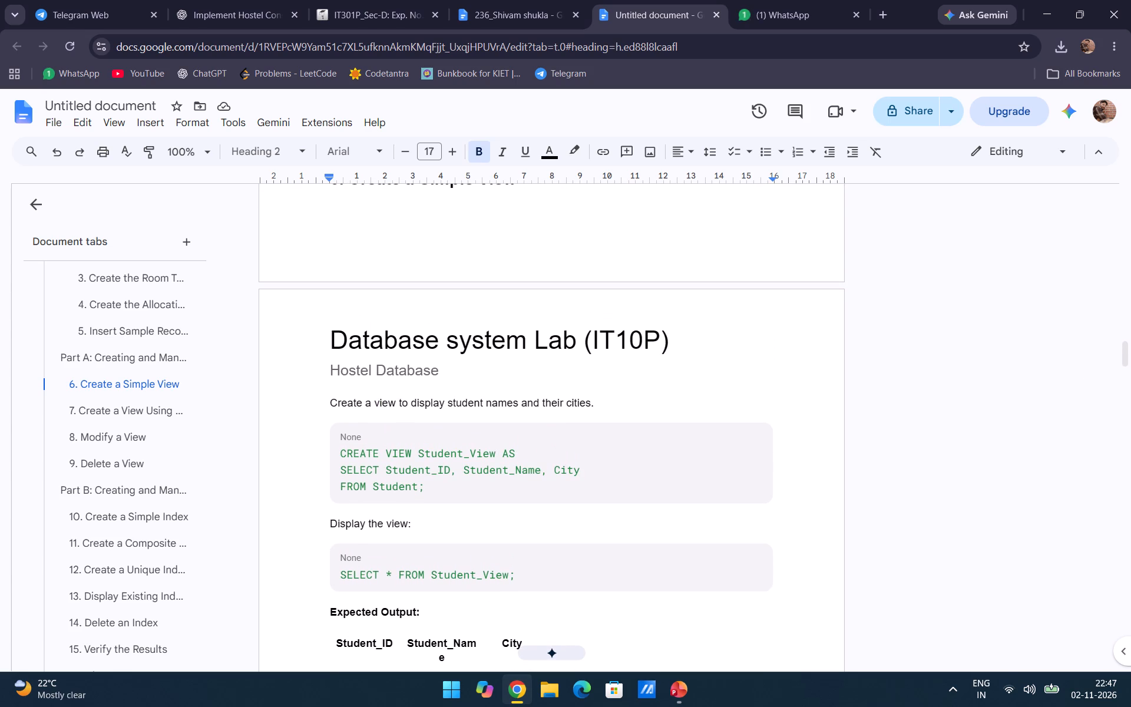
left_click(453, 375)
scroll(453, 375, "down", 11)
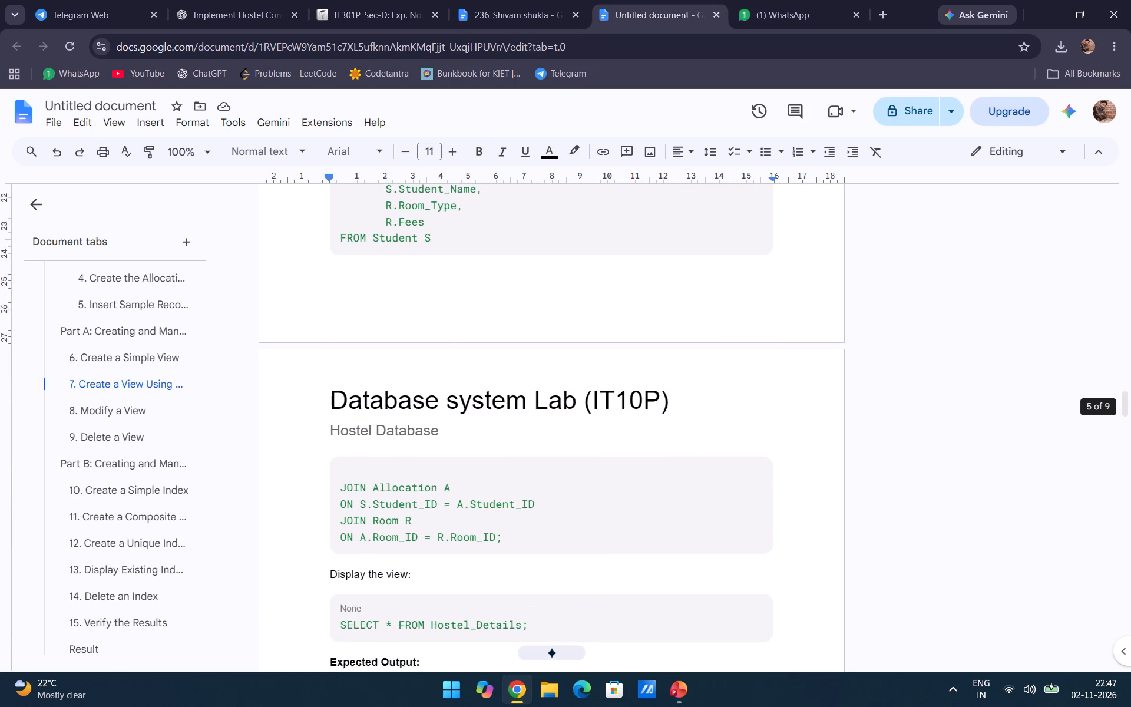
scroll(453, 375, "down", 14)
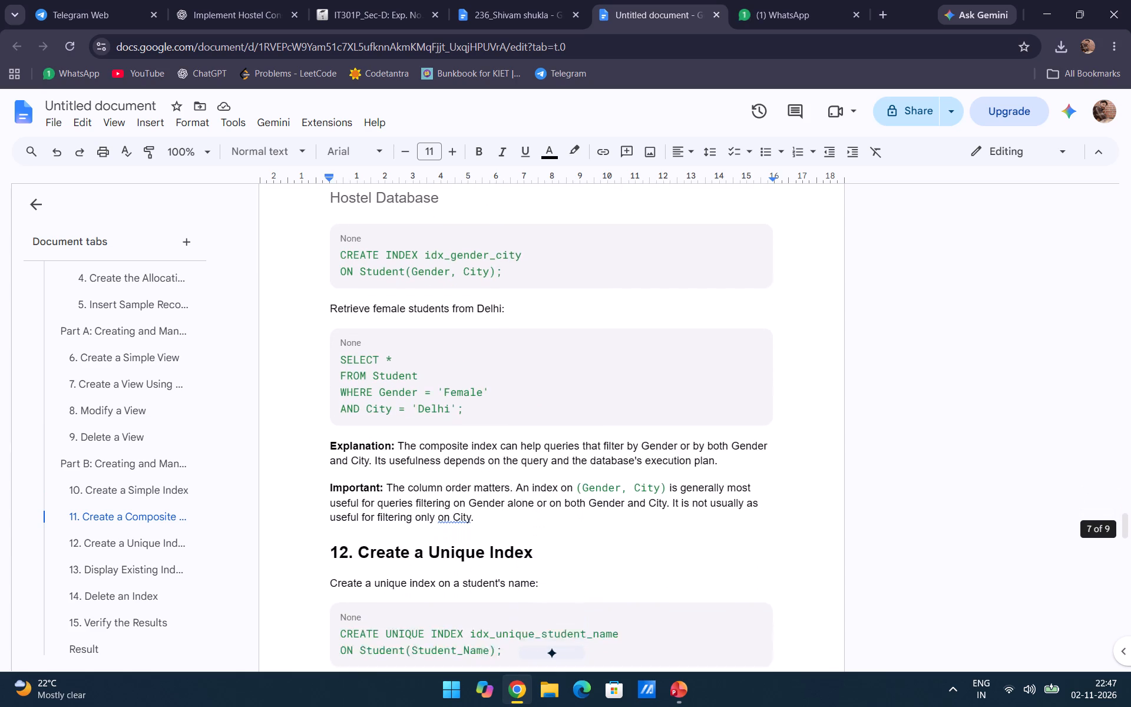
scroll(453, 375, "down", 8)
scroll(453, 375, "up", 8)
scroll(489, 448, "up", 20)
scroll(489, 448, "up", 7)
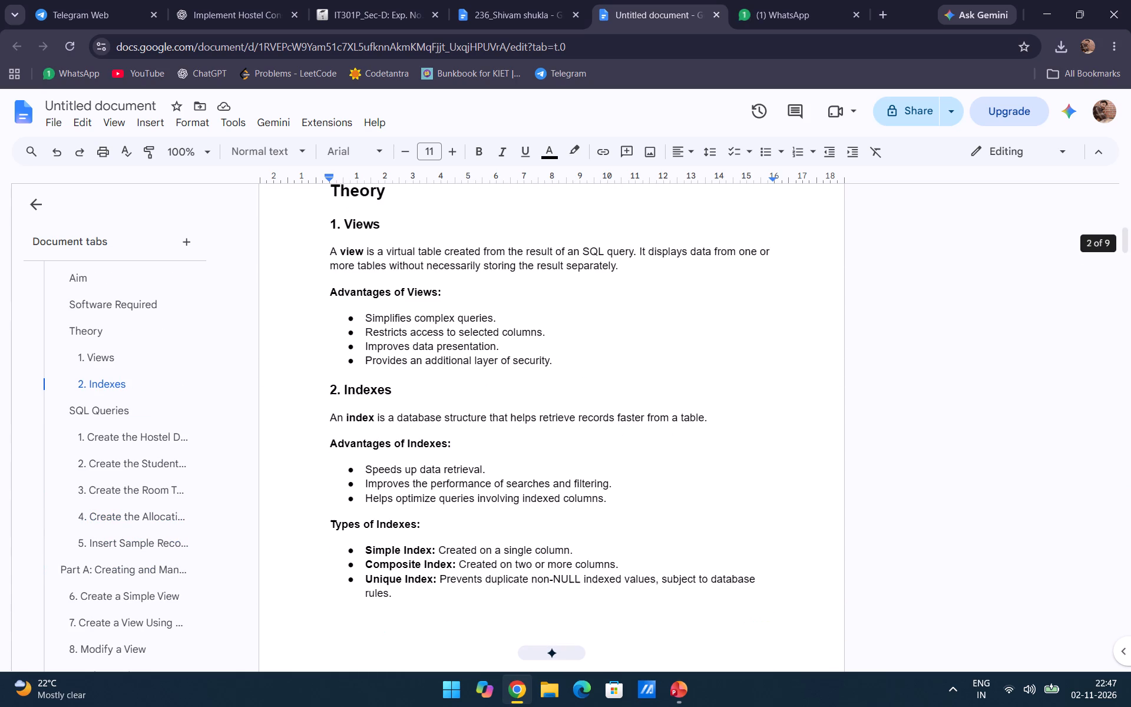
Delete all the header text, both the "Hostel Database" line and the title line above it.
left_click_drag(329, 242, 427, 295)
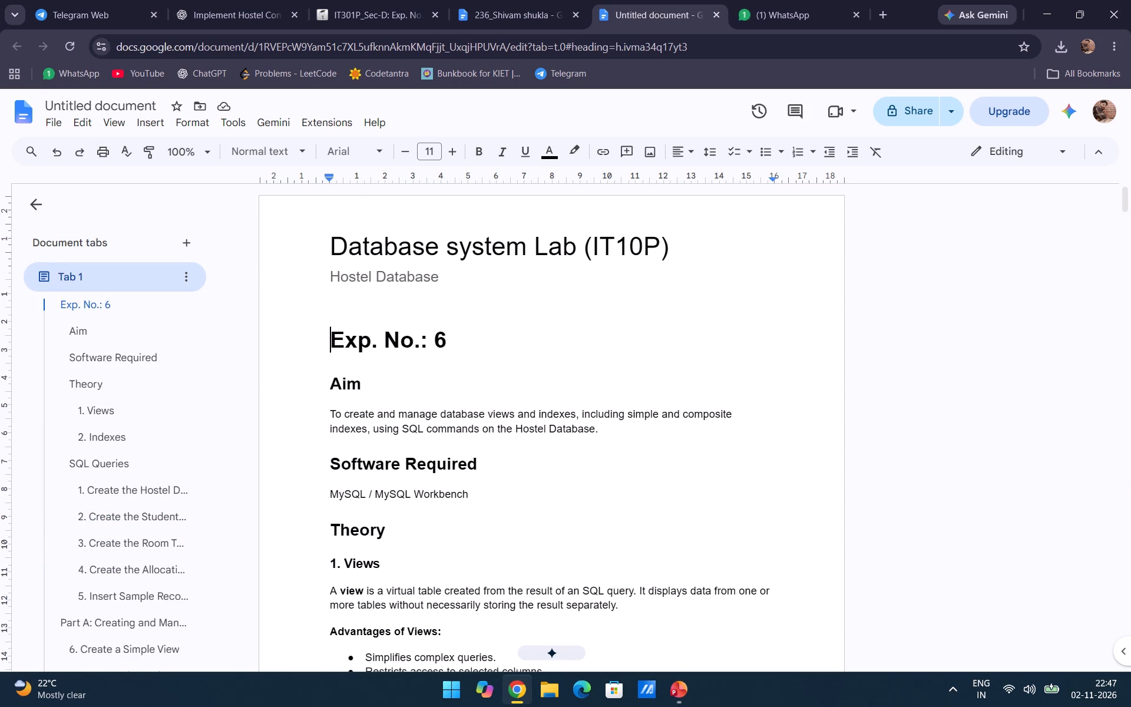
left_click_drag(427, 295, 444, 276)
triple_click(444, 276)
left_click(444, 276)
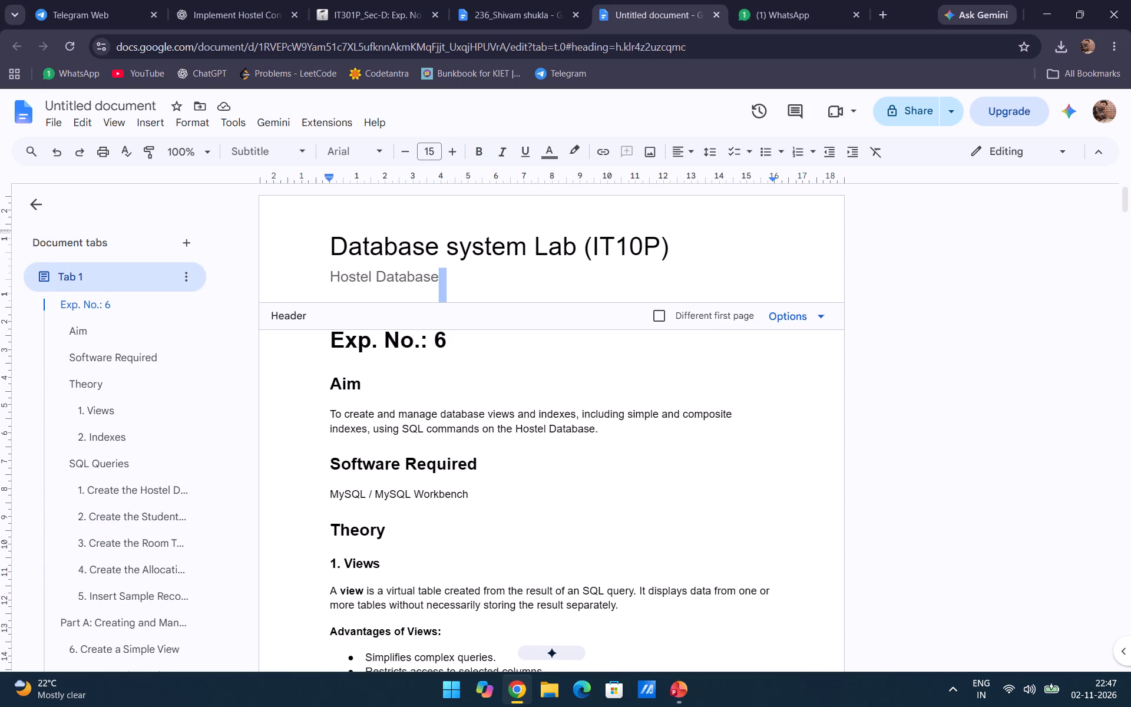
left_click(444, 276)
left_click(444, 276)
key("BackSpace")
key("BackSpace")
key("BackSpace")
key("BackSpace")
key("BackSpace")
key("BackSpace")
key("BackSpace")
key("BackSpace")
key("BackSpace")
key("BackSpace")
key("BackSpace")
key("BackSpace")
key("BackSpace")
key("BackSpace")
key("BackSpace")
key("BackSpace")
key("BackSpace")
key("BackSpace")
key("BackSpace")
key("BackSpace")
key("BackSpace")
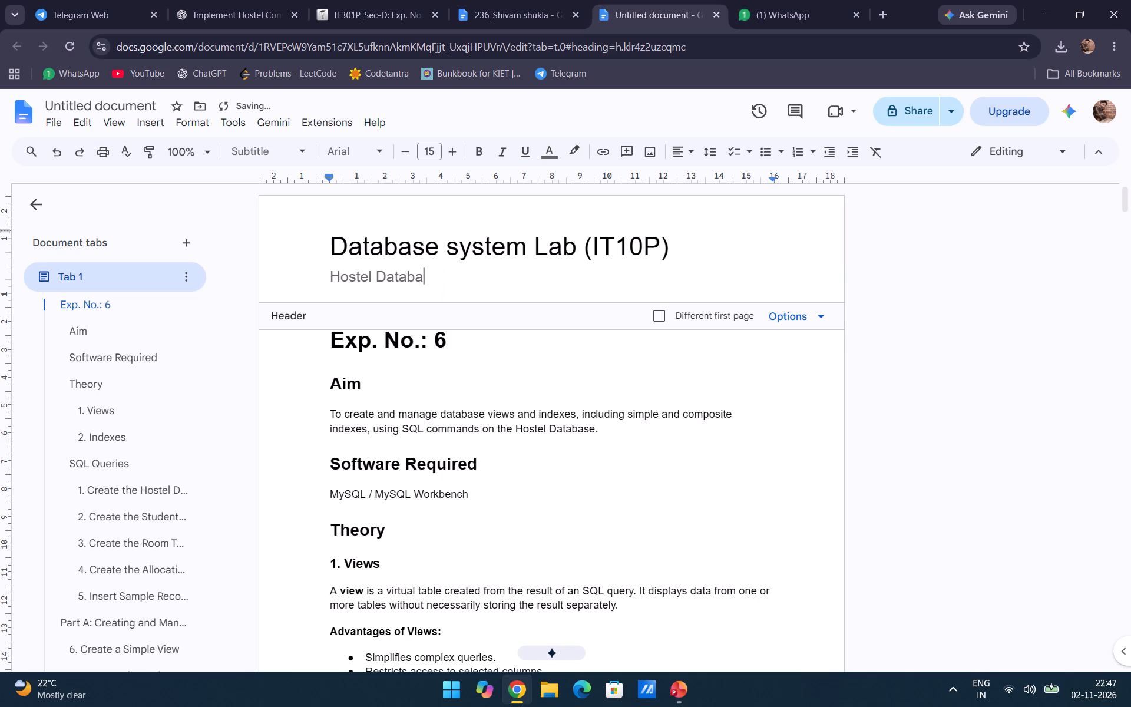
key("BackSpace")
key("BackSpace")
key("BackSpace")
key("BackSpace")
key("BackSpace")
key("BackSpace")
key("BackSpace")
key("BackSpace")
key("BackSpace")
key("BackSpace")
key("BackSpace")
key("BackSpace")
key("BackSpace")
key("BackSpace")
key("BackSpace")
key("BackSpace")
key("BackSpace")
key("BackSpace")
key("BackSpace")
key("BackSpace")
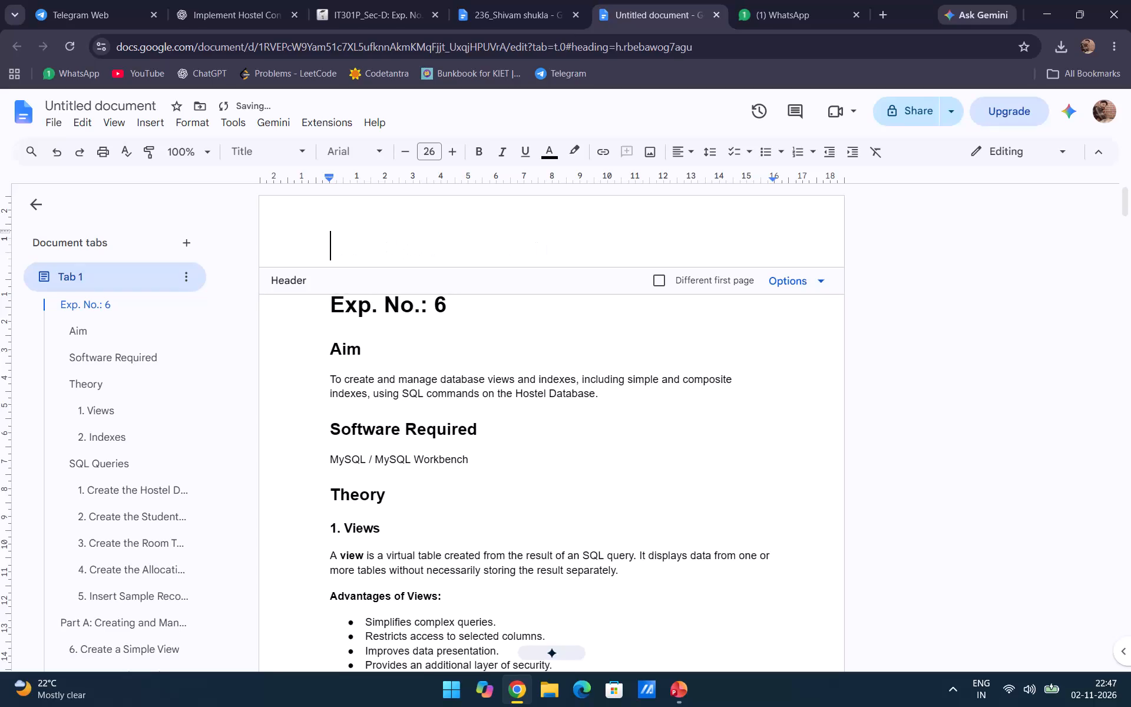
key("BackSpace")
Review the document alongside the ChatGPT practical and the Exp. No.: 07 assignment page, and switch to the PowerPoint presentation.
scroll(453, 421, "down", 8)
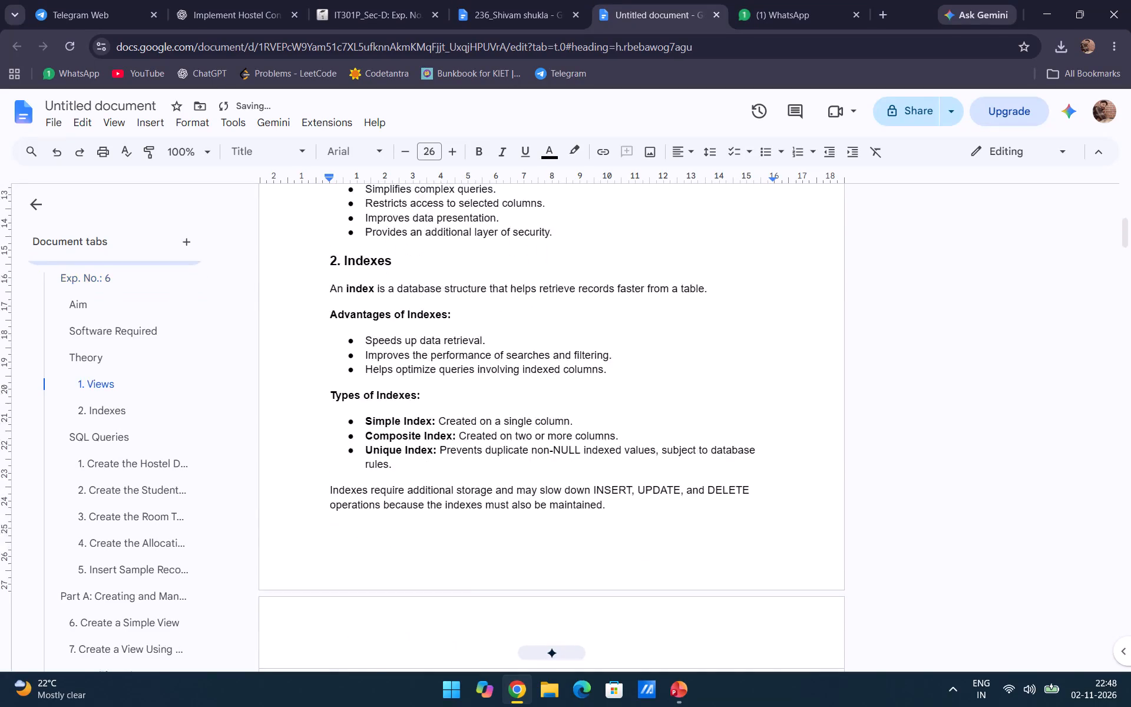
scroll(453, 421, "down", 16)
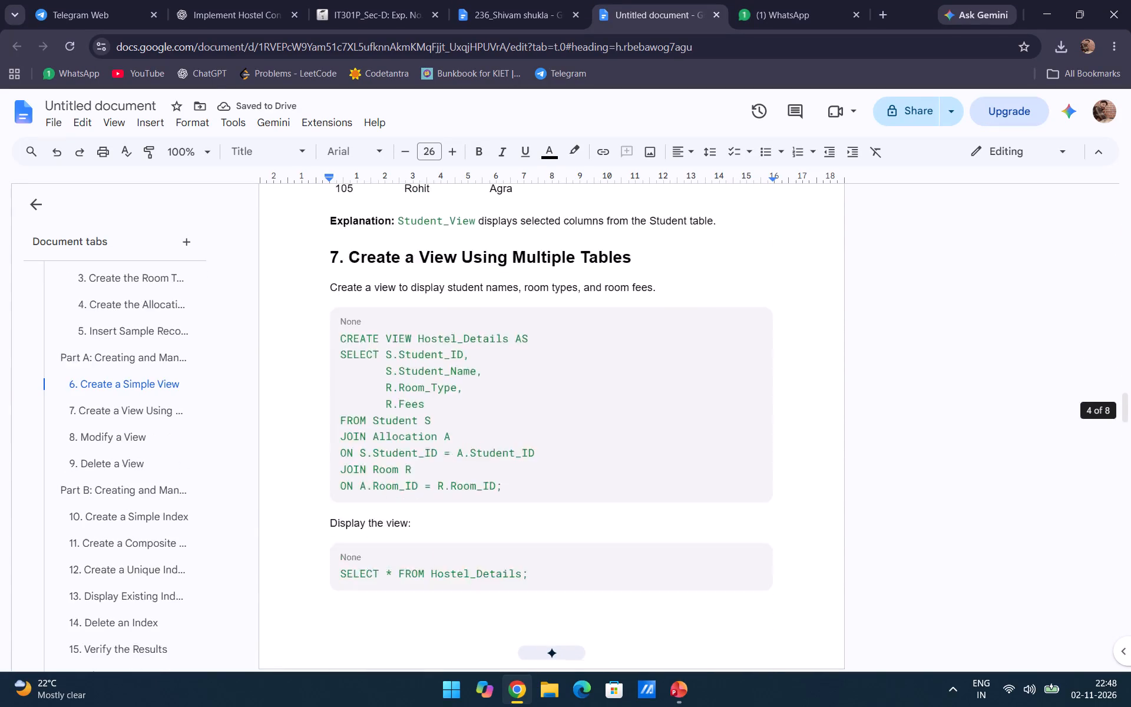
left_click(275, 0)
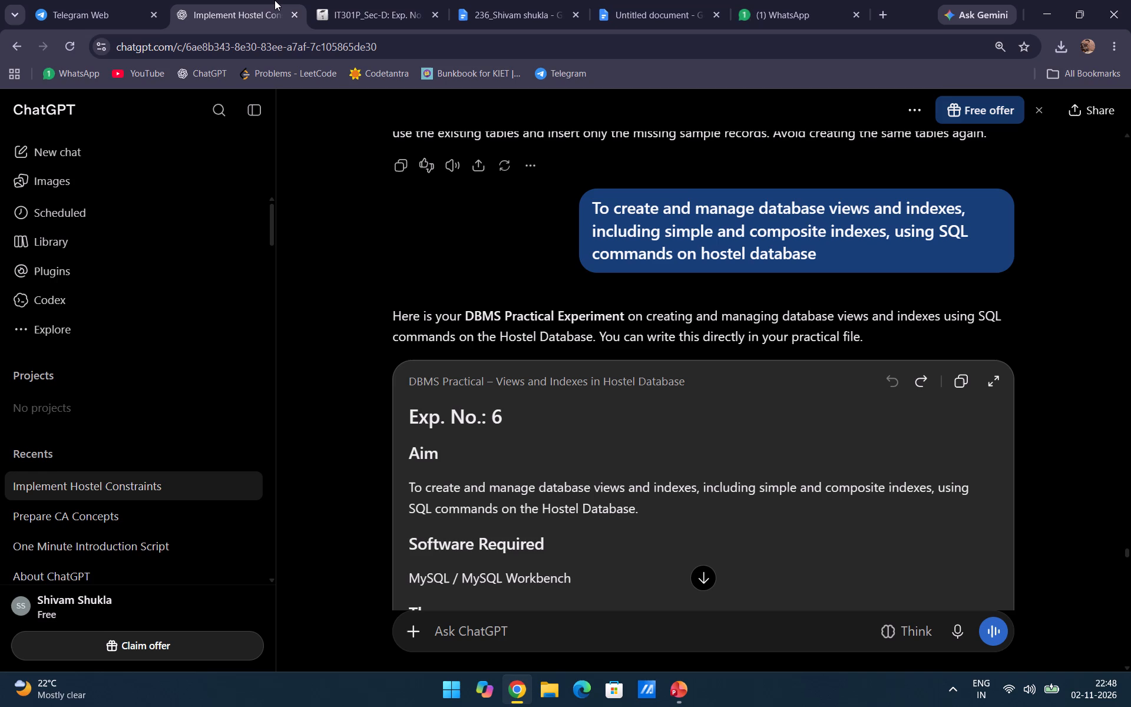
left_click(482, 255)
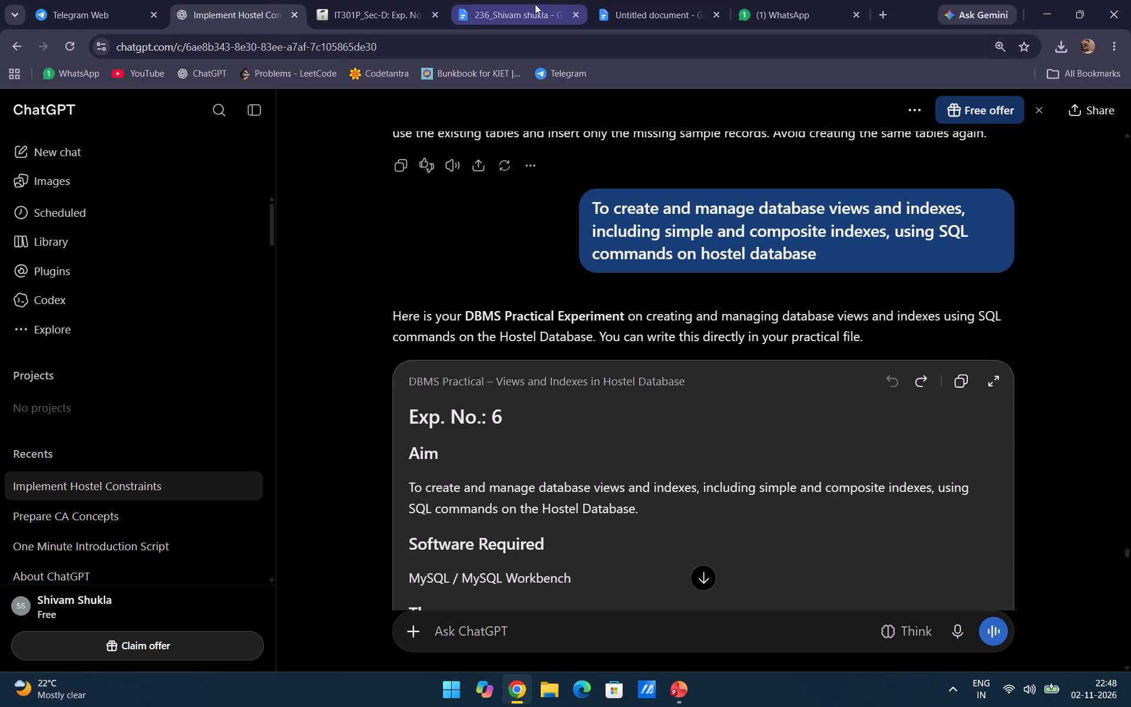
left_click(376, 2)
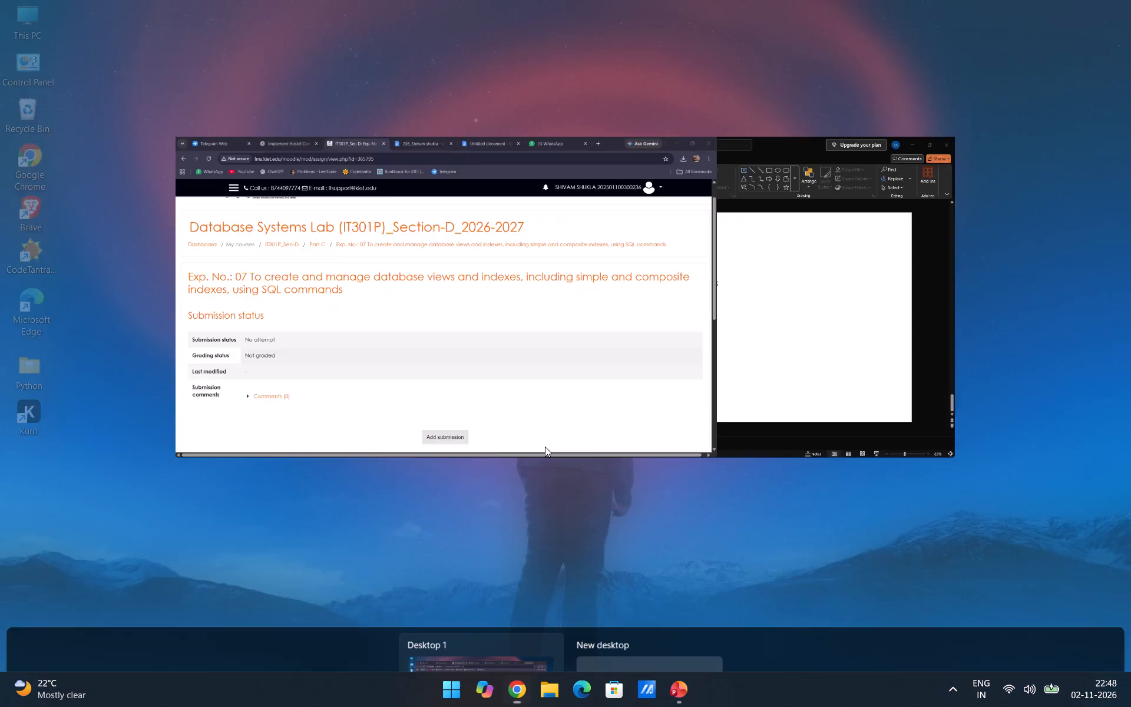
left_click(697, 313)
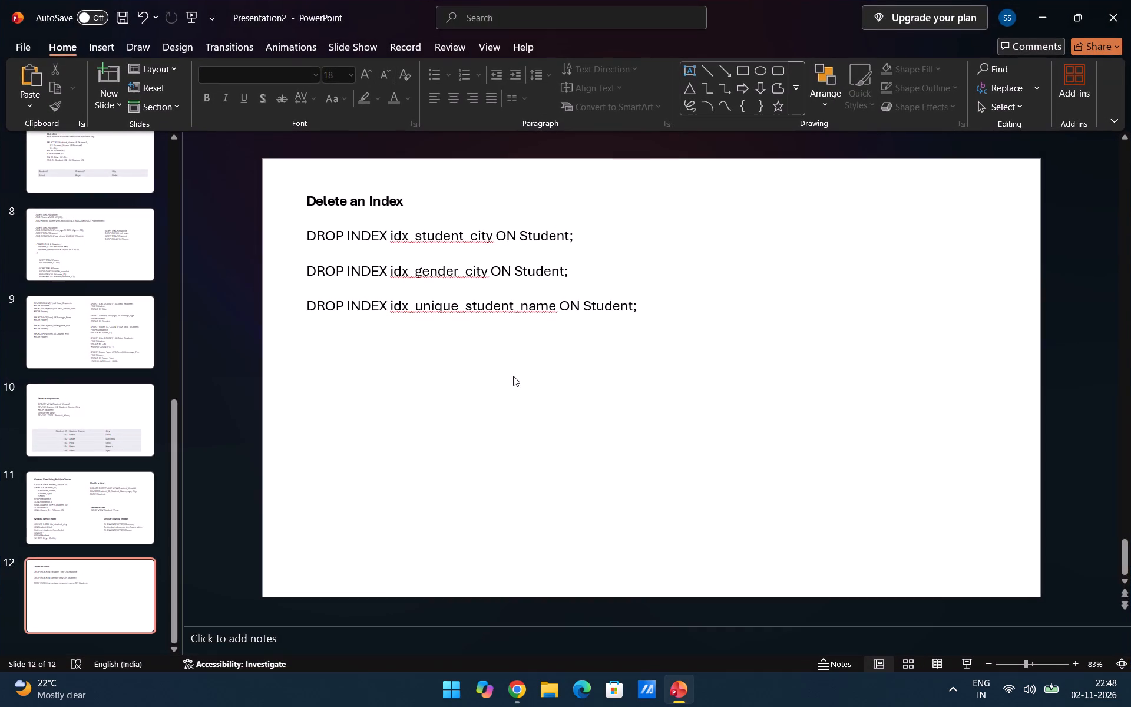
Look through the presentation's slides, from the index and view examples back to the table creation, constraint and join slides.
left_click(512, 368)
scroll(64, 556, "down", 1)
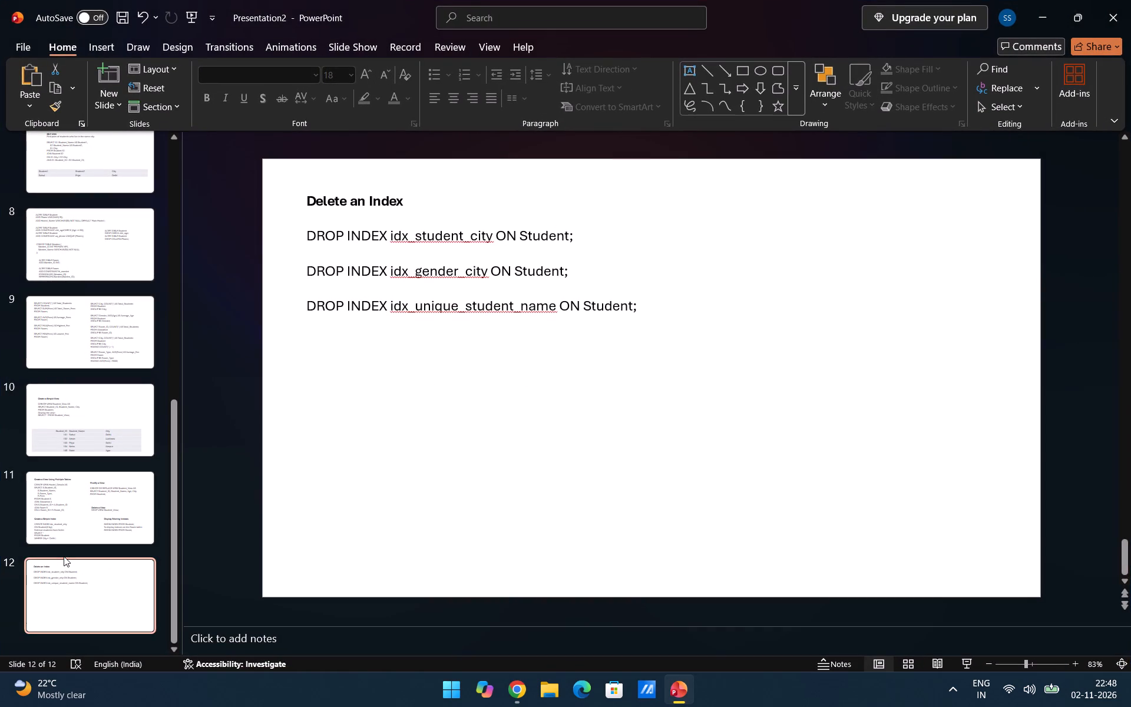
left_click(67, 538)
left_click(108, 427)
scroll(108, 427, "up", 3)
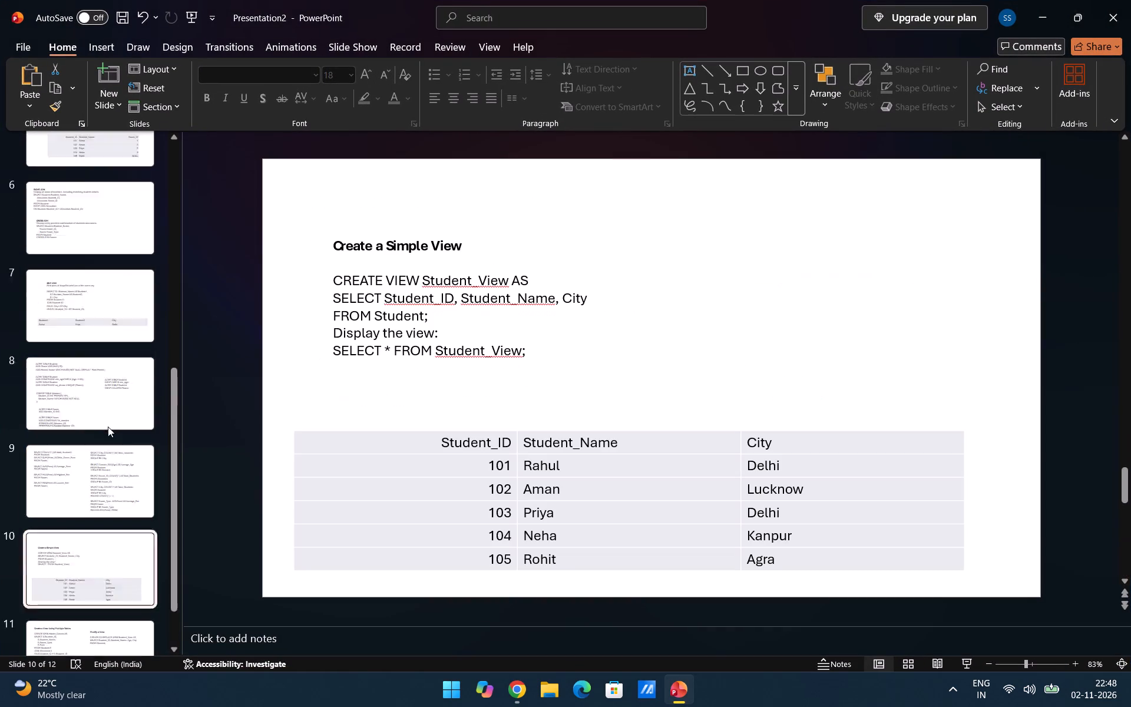
scroll(108, 427, "up", 9)
left_click(87, 170)
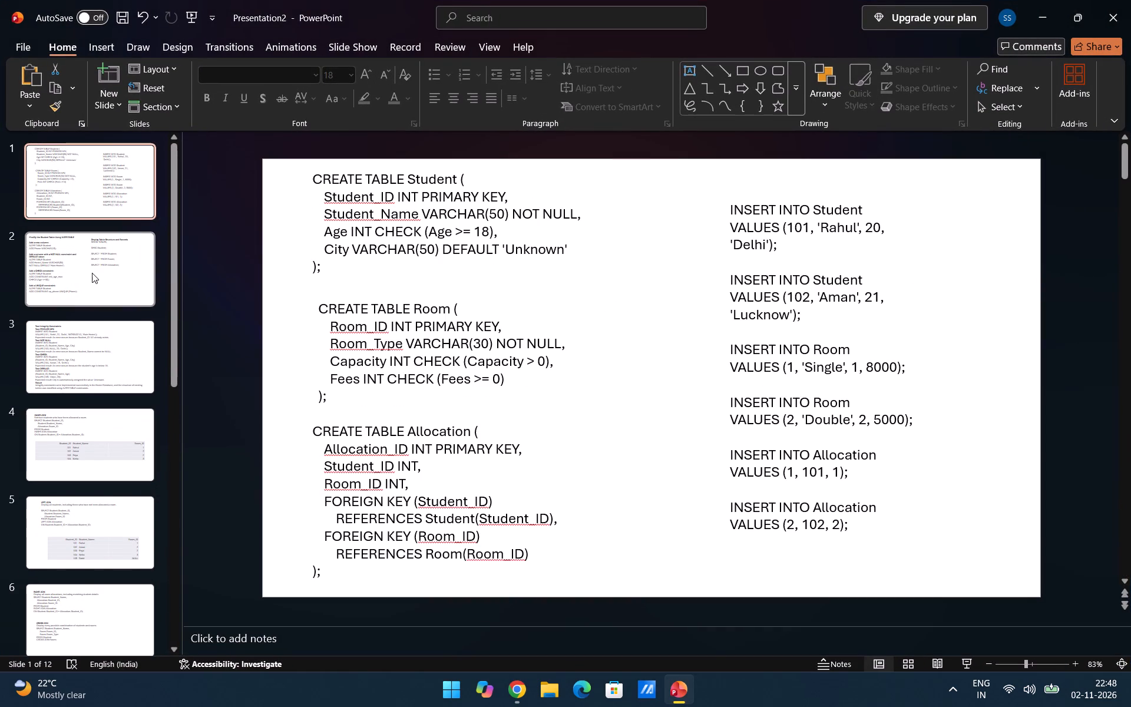
left_click(92, 274)
left_click(95, 374)
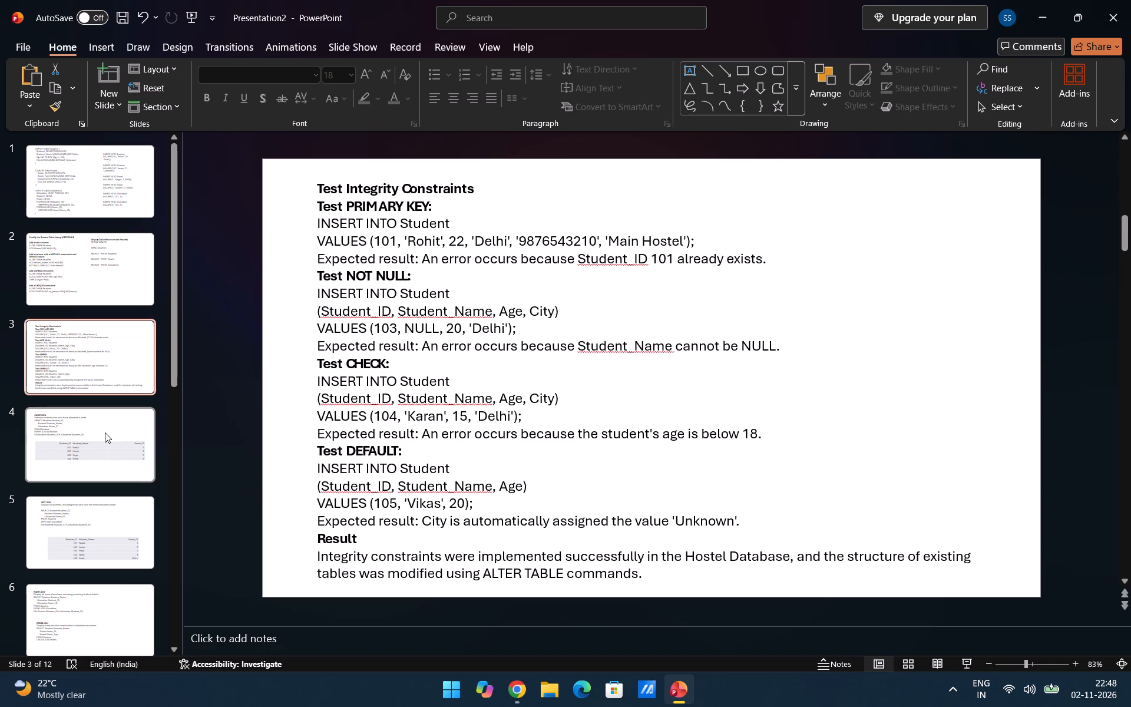
left_click(105, 432)
left_click(102, 528)
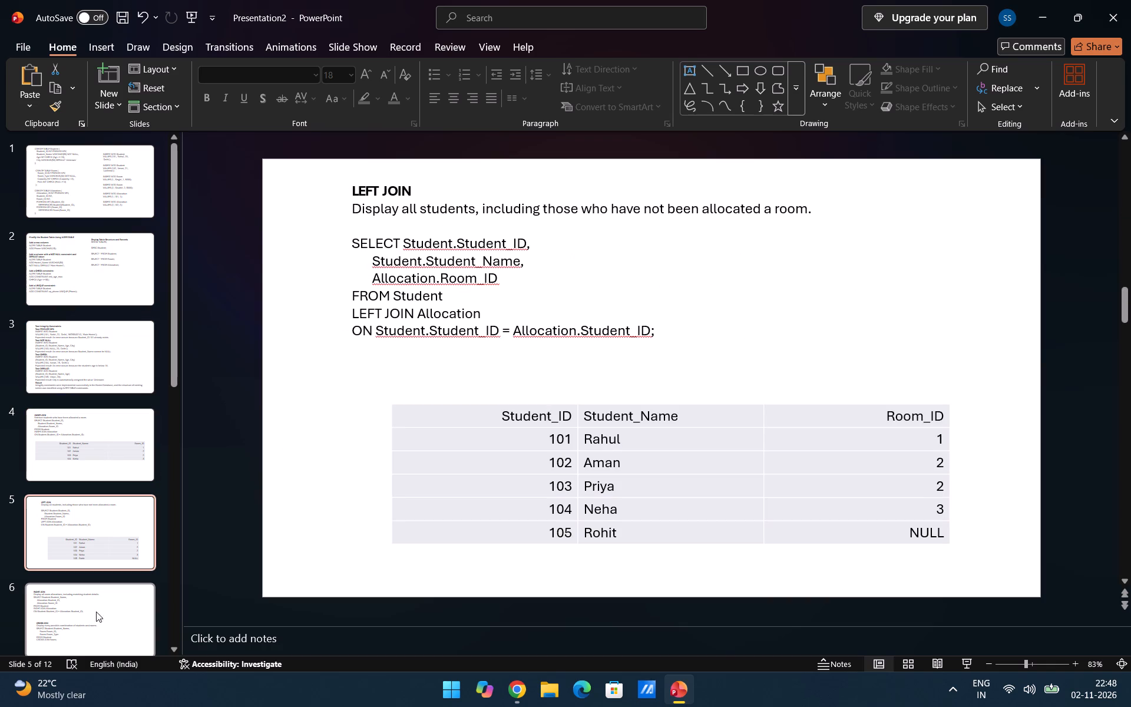
left_click(105, 597)
scroll(97, 346, "up", 7)
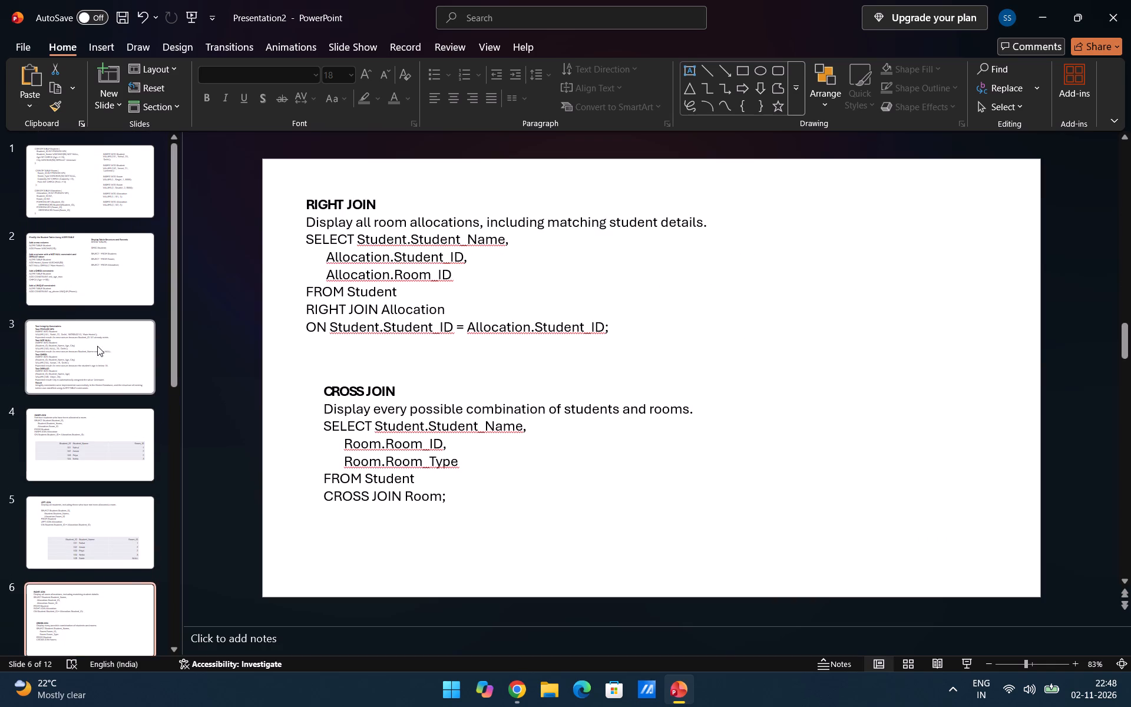
scroll(97, 346, "up", 3)
Insert a blank slide and move it ahead of the CREATE TABLE slide as the presentation's first slide.
left_click(61, 180)
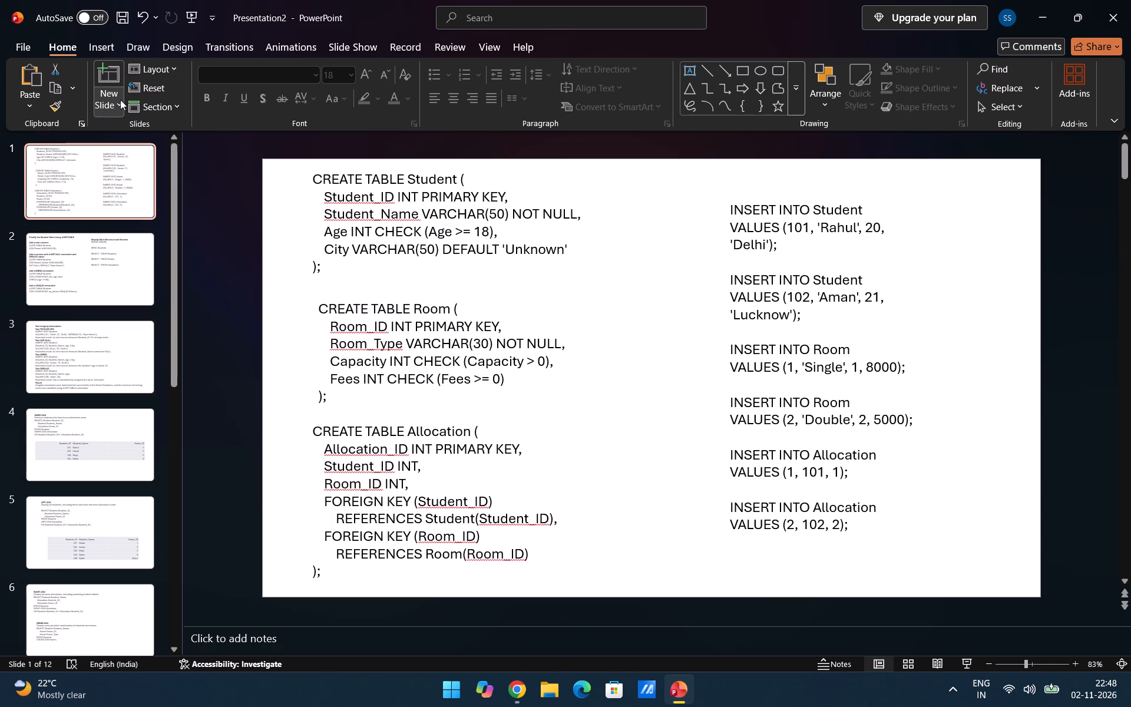
left_click(120, 100)
left_click(139, 301)
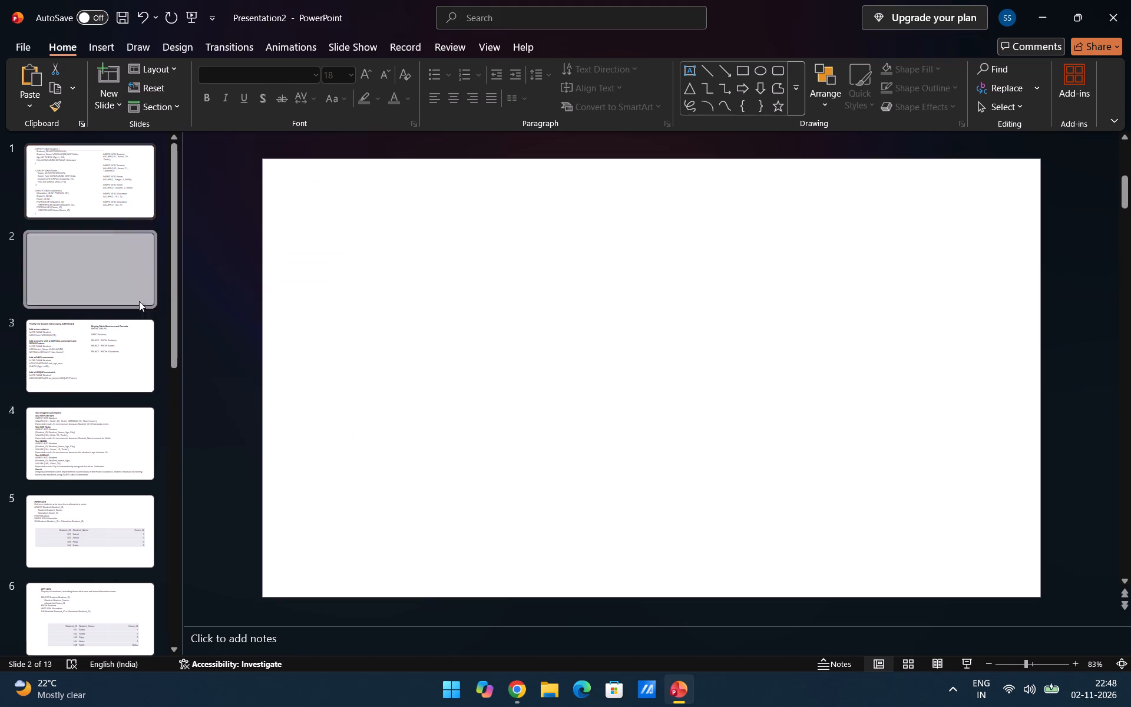
left_click_drag(89, 268, 86, 169)
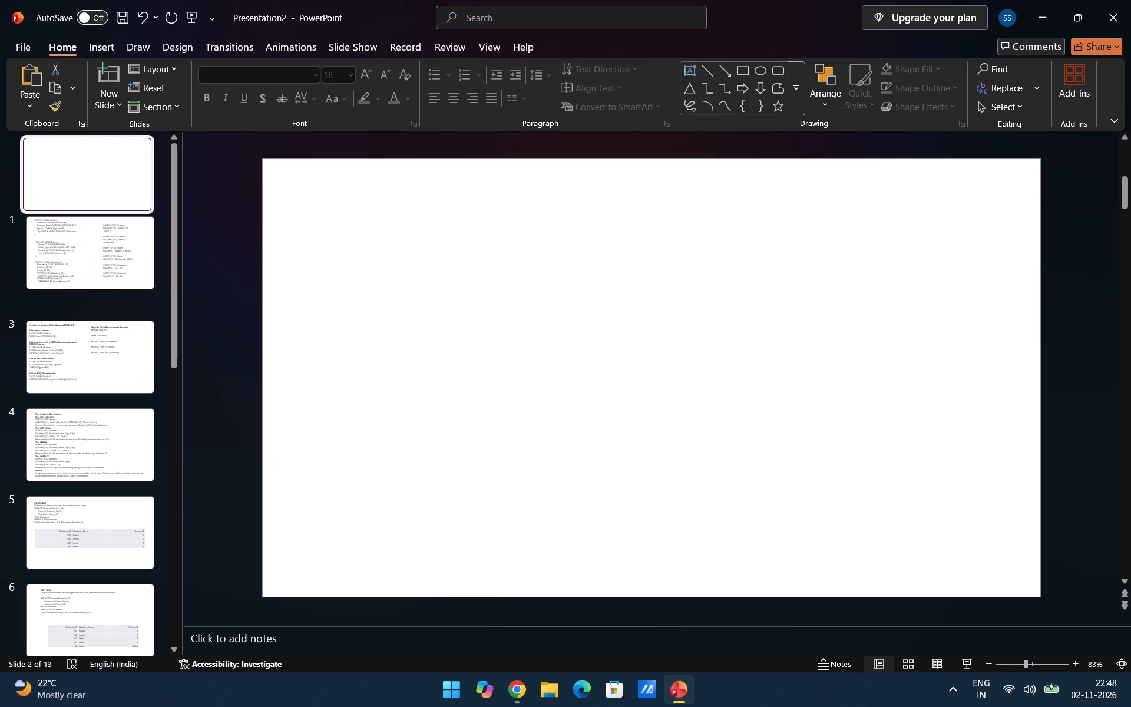
left_click_drag(86, 169, 81, 172)
Add a text box near the top of the blank first slide reading "Database System Lab" at font size 40.
left_click(457, 197)
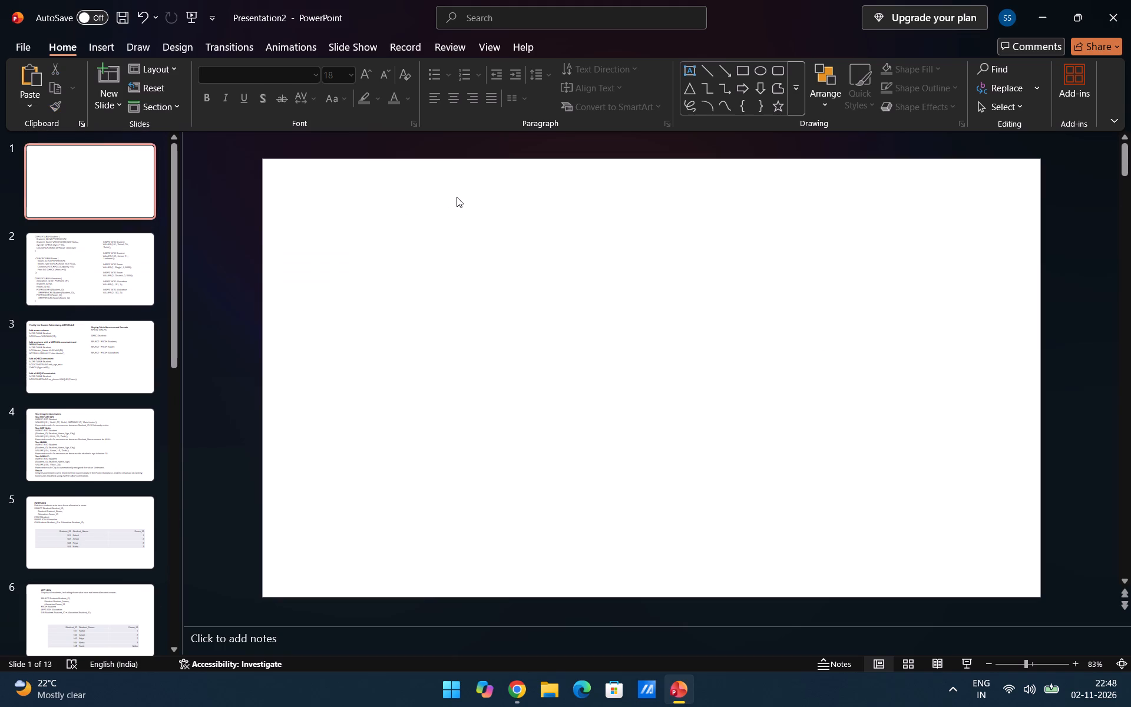
double_click(457, 191)
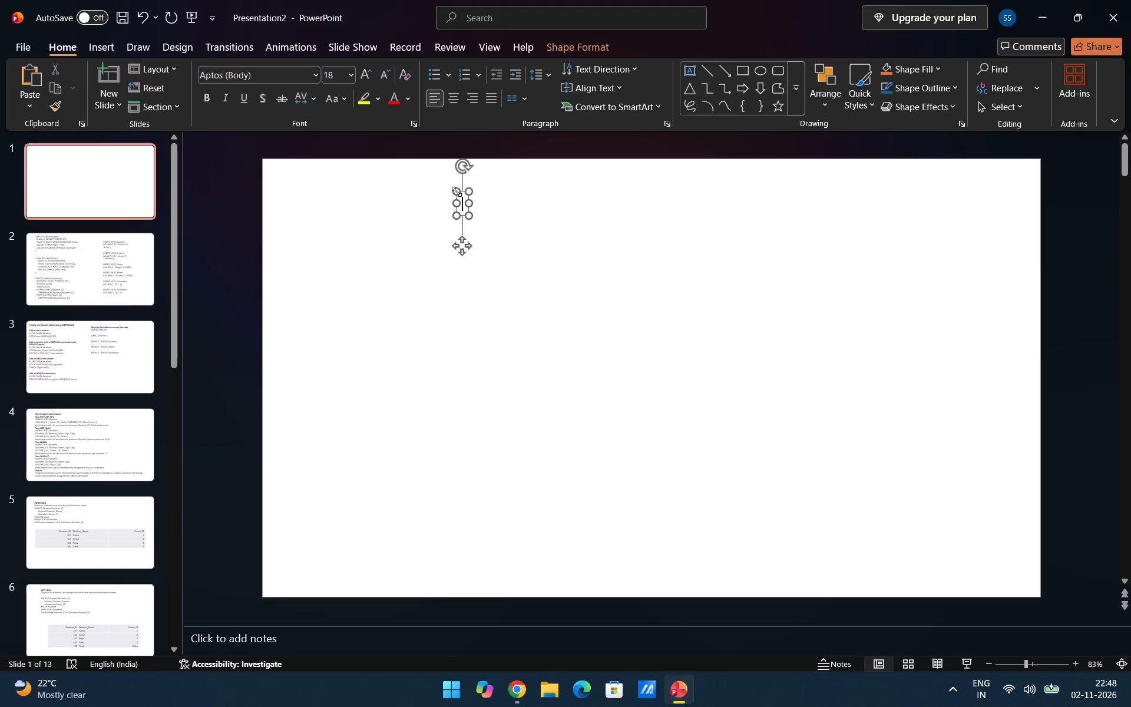
left_click(310, 74)
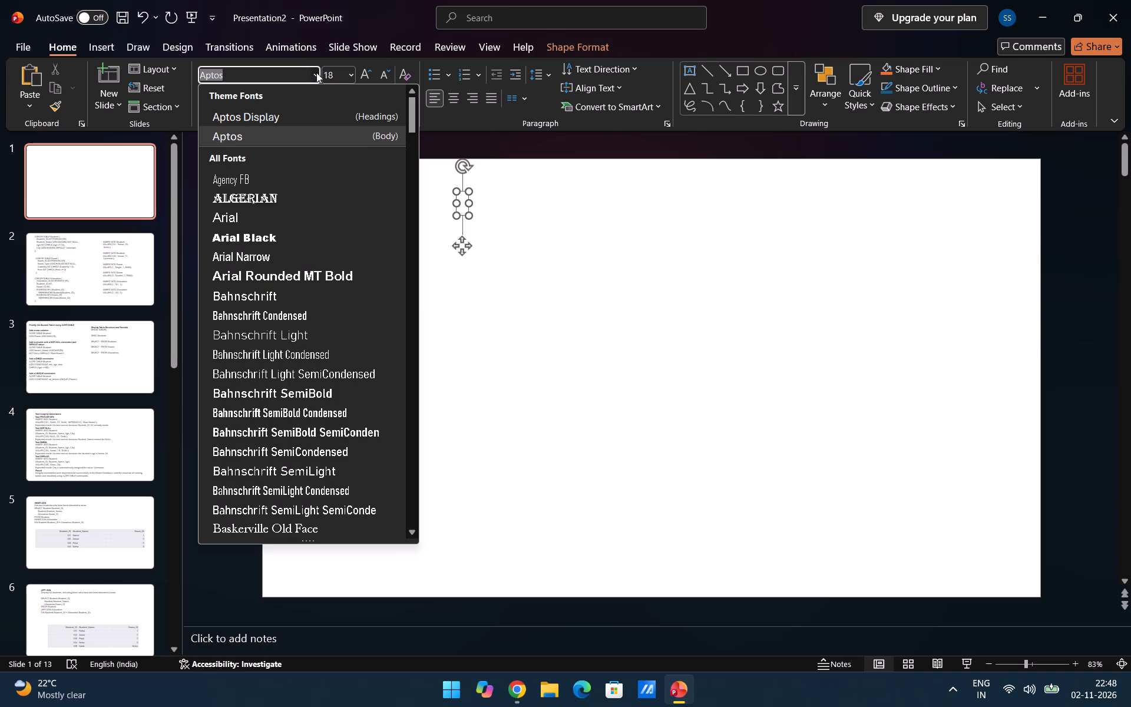
left_click(536, 245)
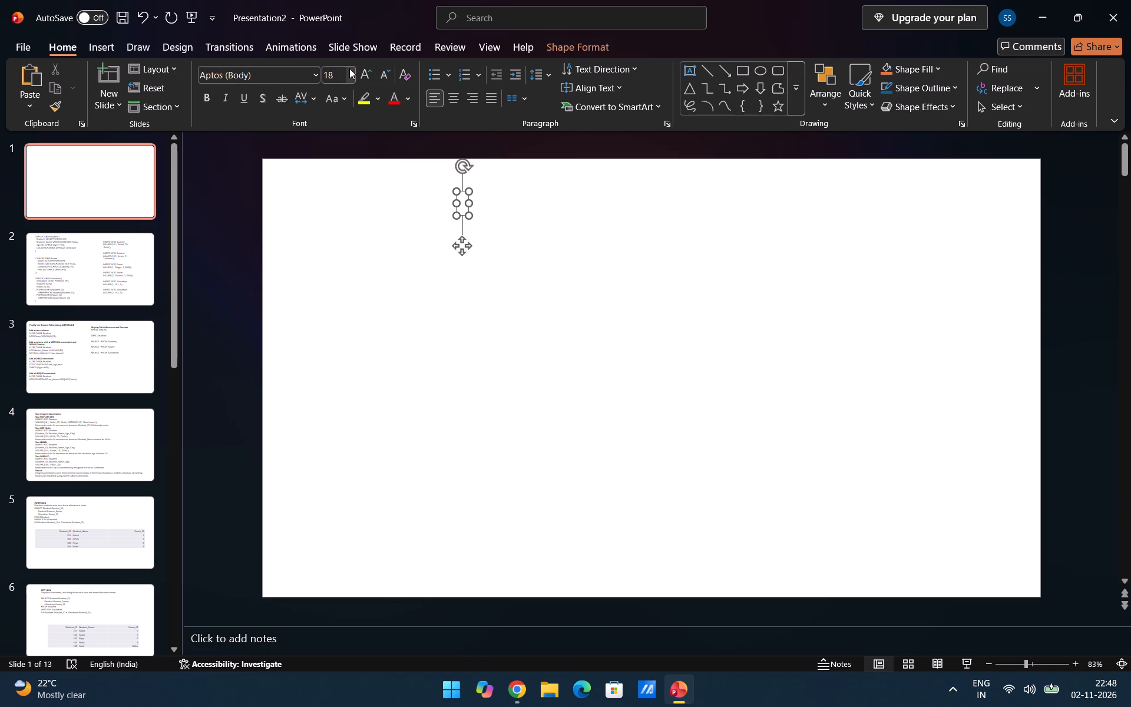
left_click(350, 70)
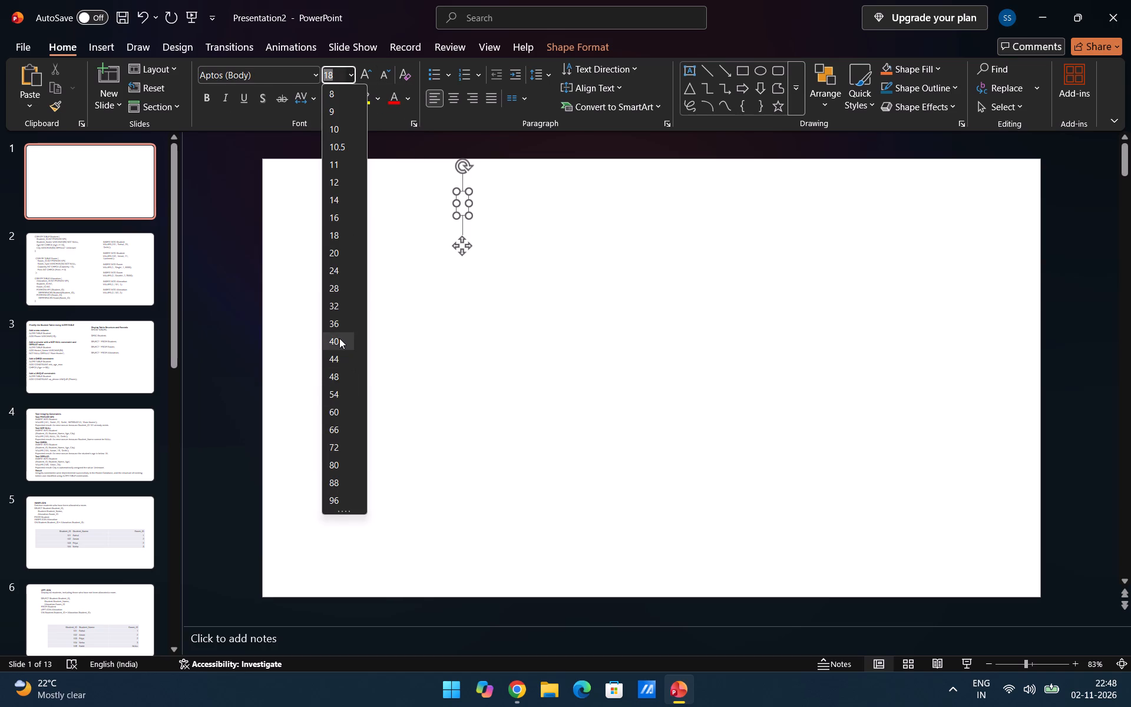
left_click(338, 339)
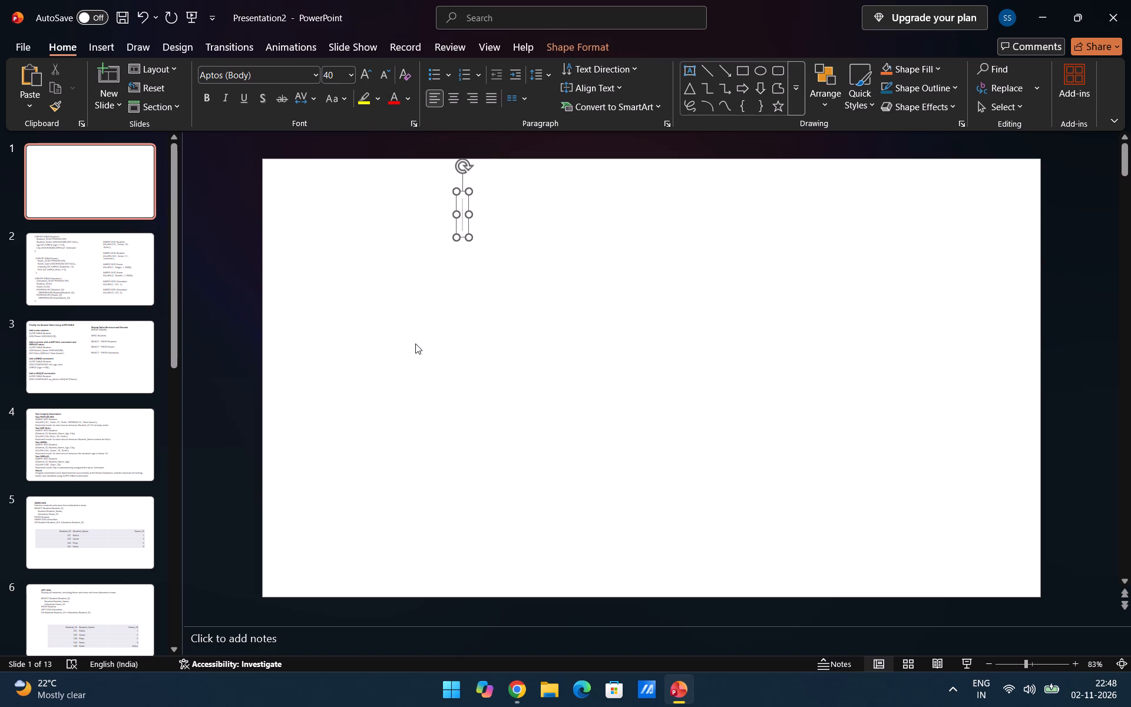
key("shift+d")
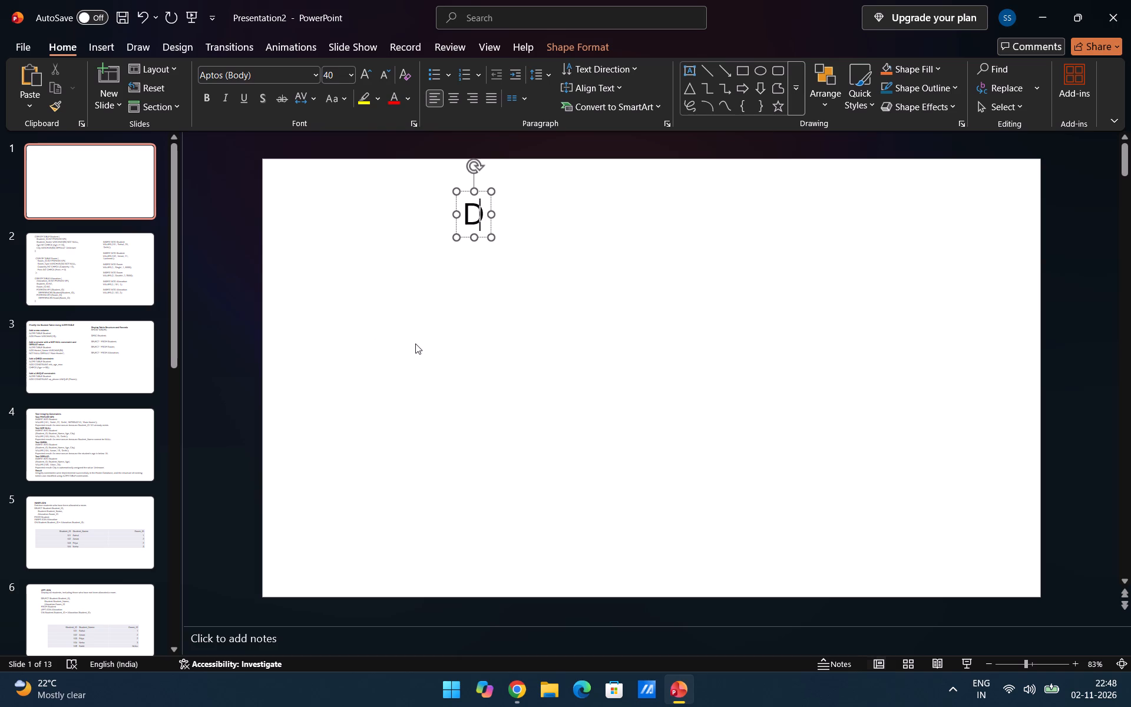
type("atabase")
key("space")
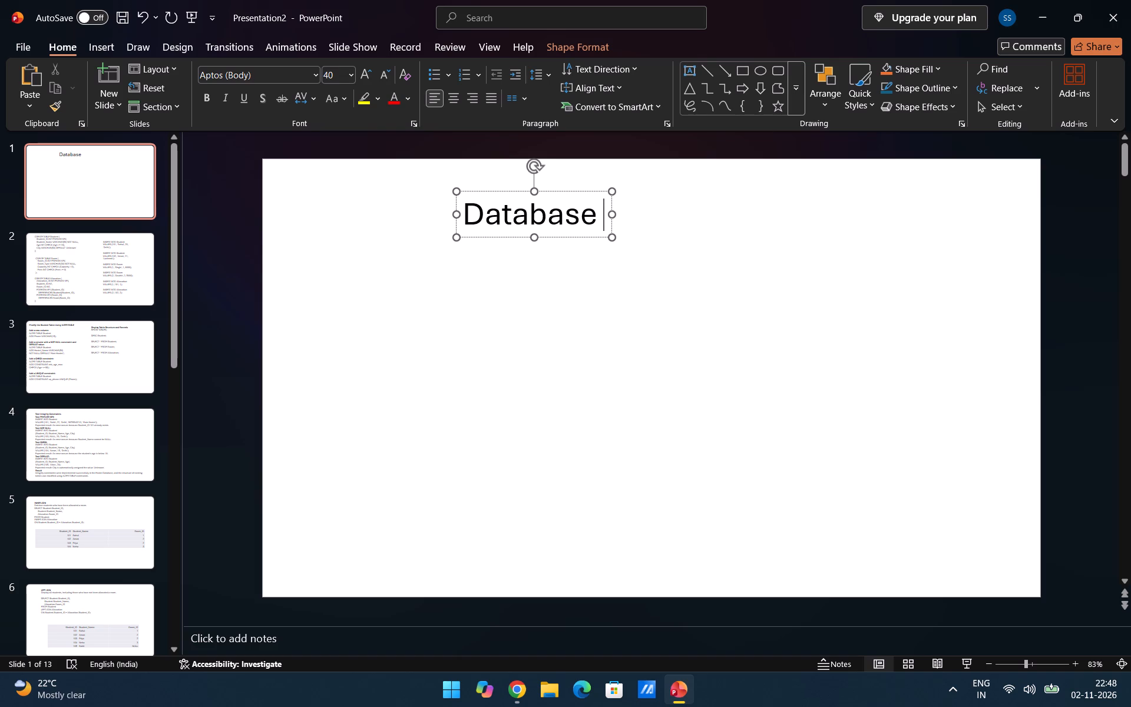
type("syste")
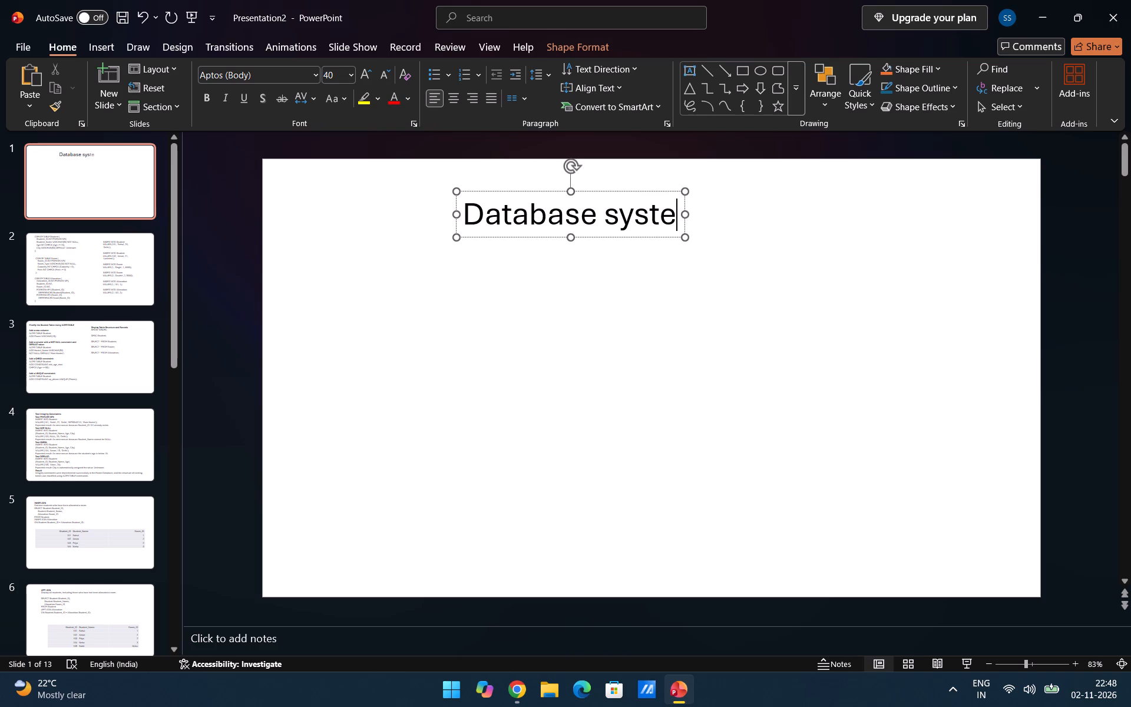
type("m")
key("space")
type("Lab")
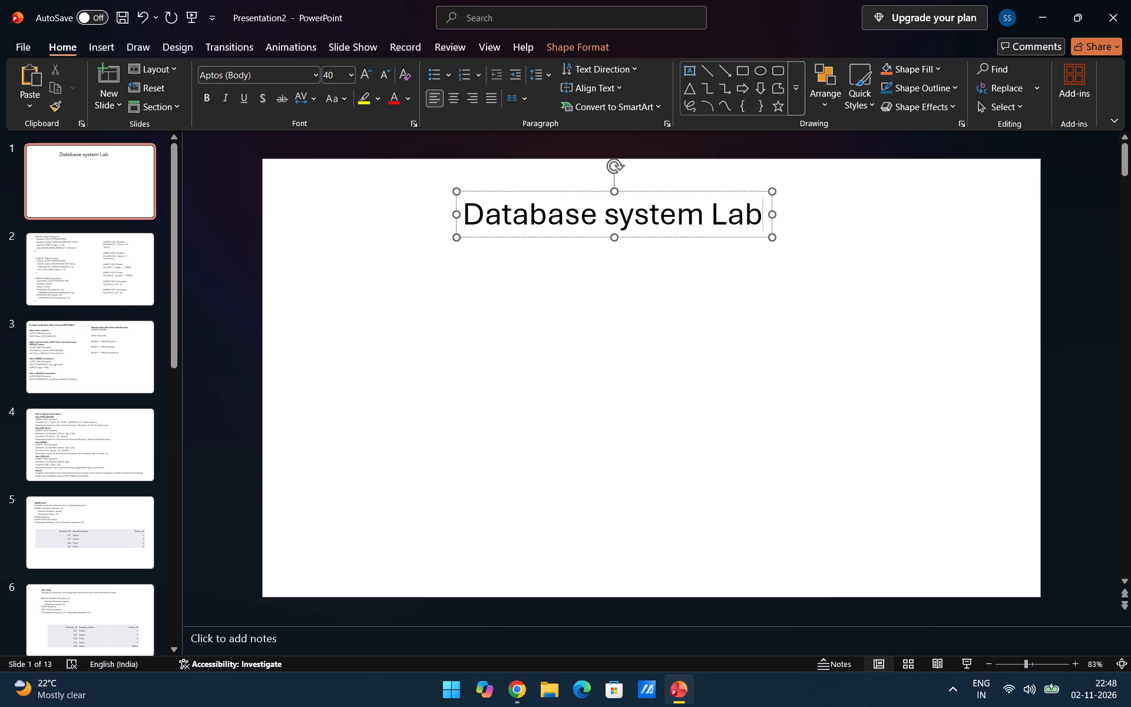
left_click(617, 210)
key("BackSpace")
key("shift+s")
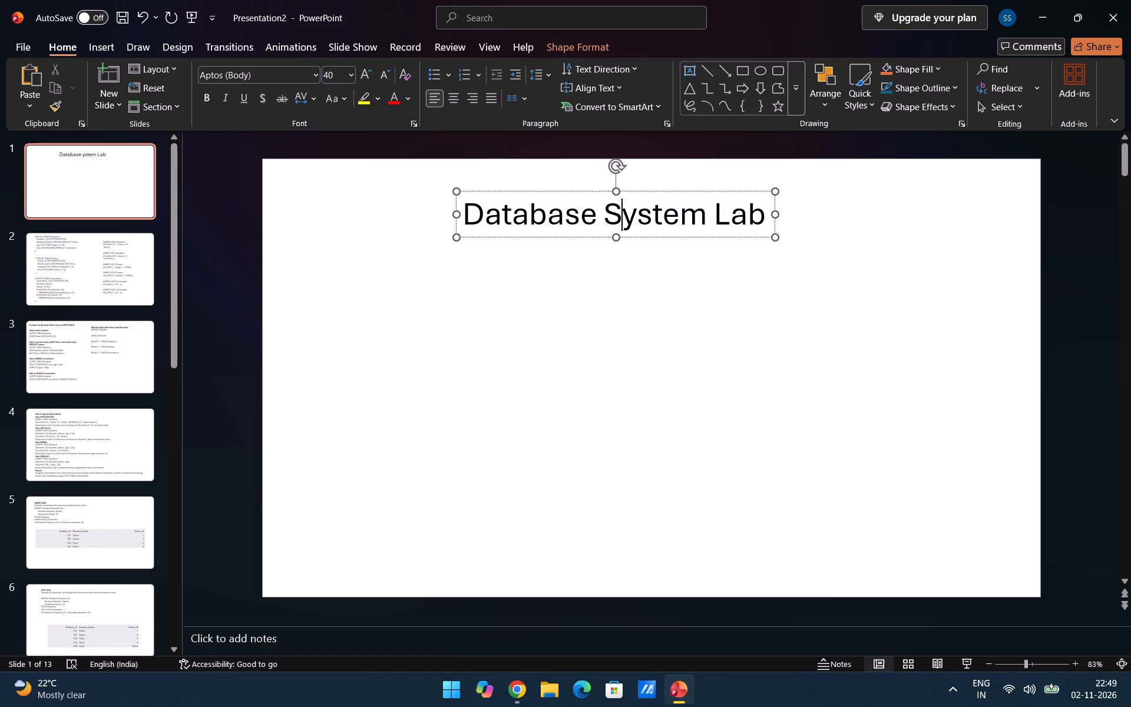
Add a second line reading "IT101L" beneath the title, indented with spaces toward the centre.
left_click(764, 223)
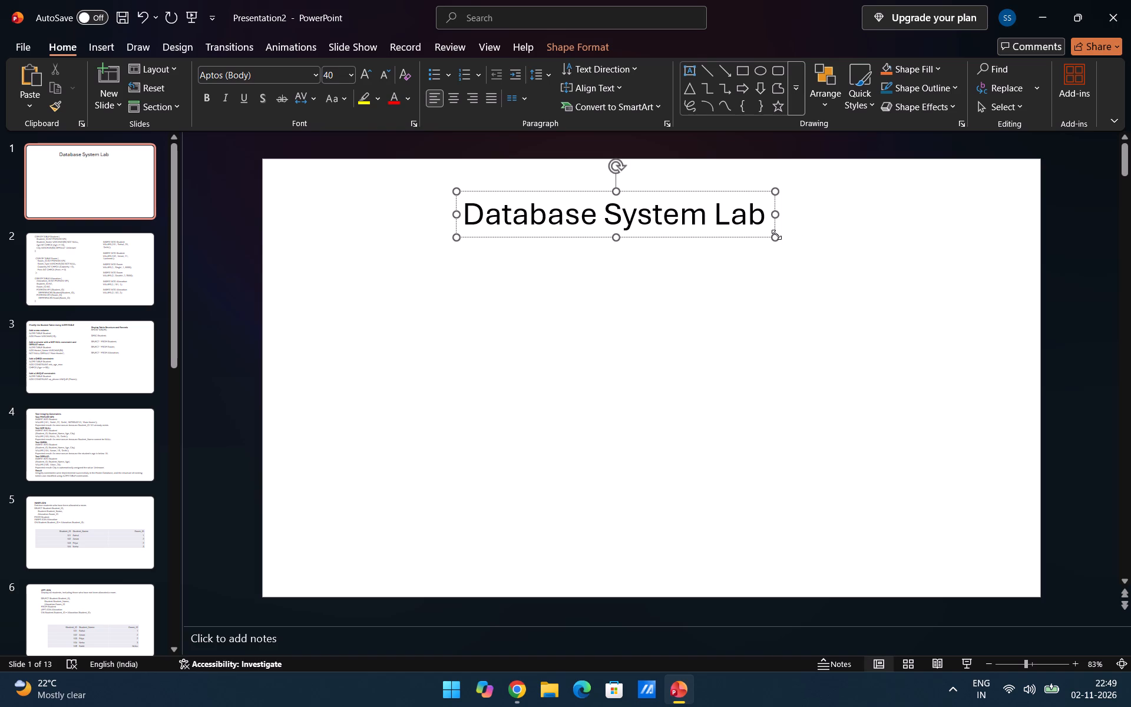
key("Return")
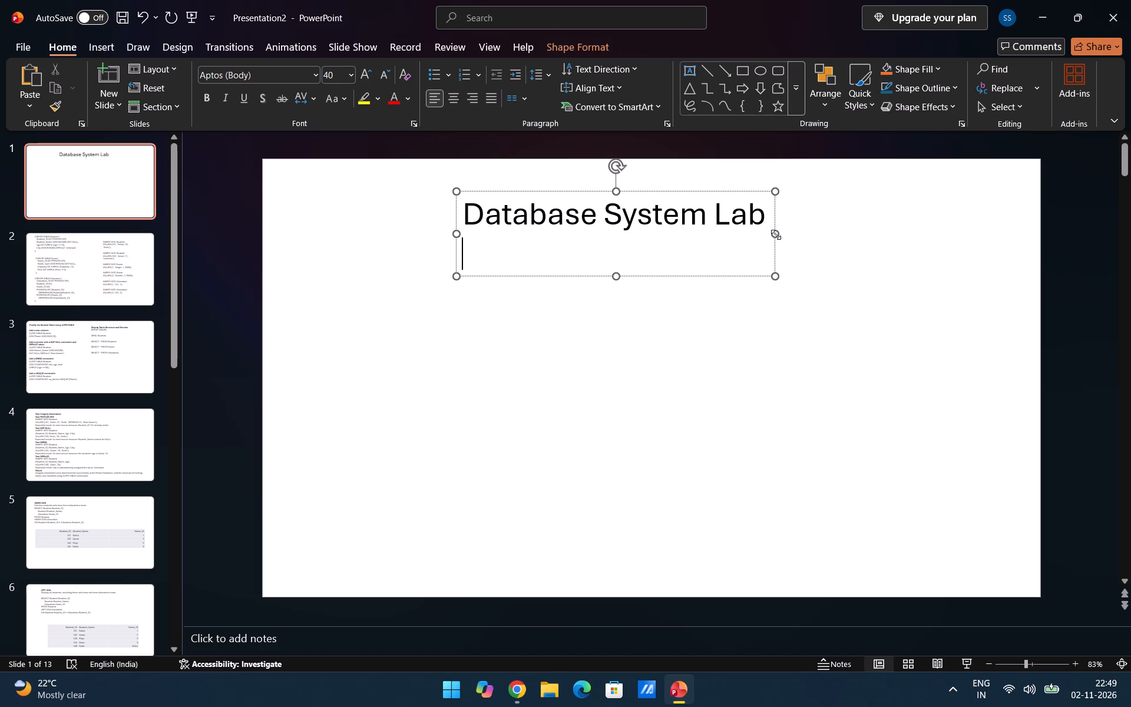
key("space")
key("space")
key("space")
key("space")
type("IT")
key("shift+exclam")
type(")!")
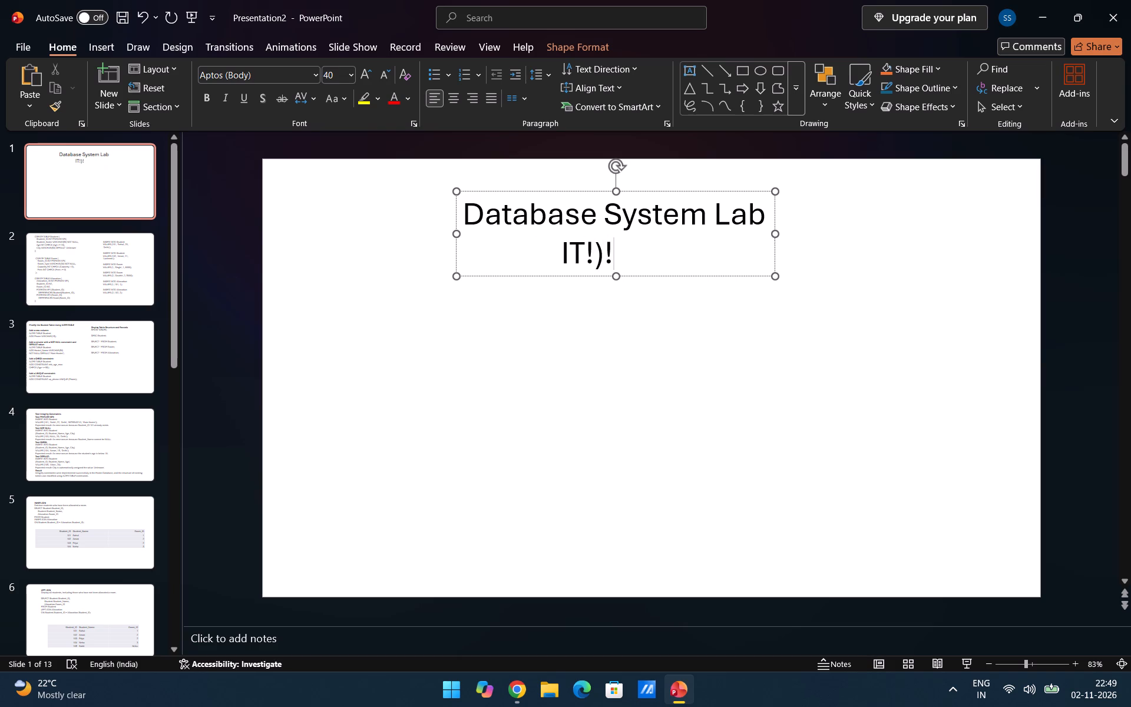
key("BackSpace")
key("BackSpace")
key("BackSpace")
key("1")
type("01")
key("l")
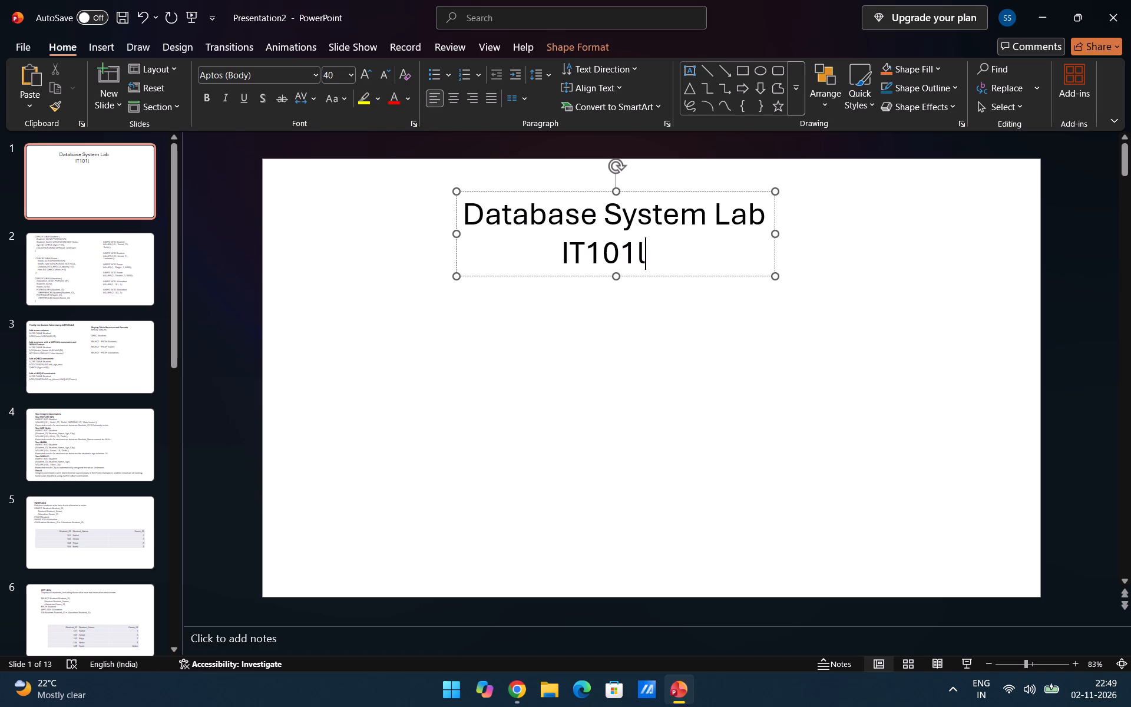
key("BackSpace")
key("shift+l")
Check the course code on the lab's assignment page and change the second title line to "IT301P".
left_click(699, 305)
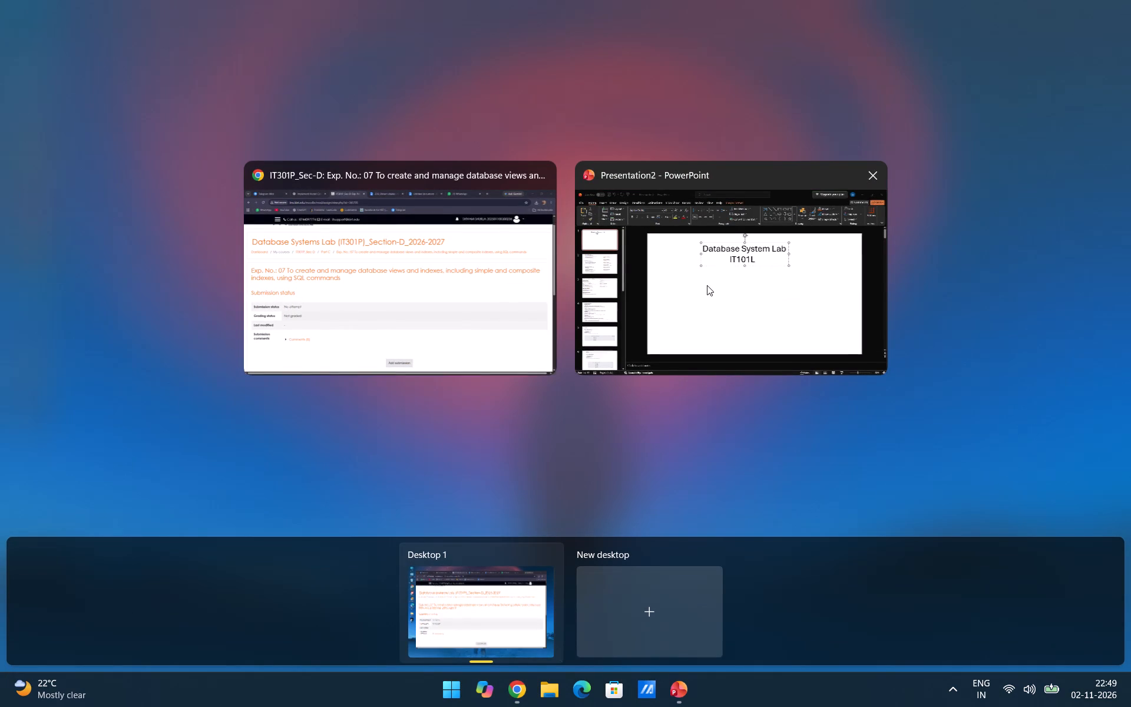
left_click(707, 285)
key("BackSpace")
key("BackSpace")
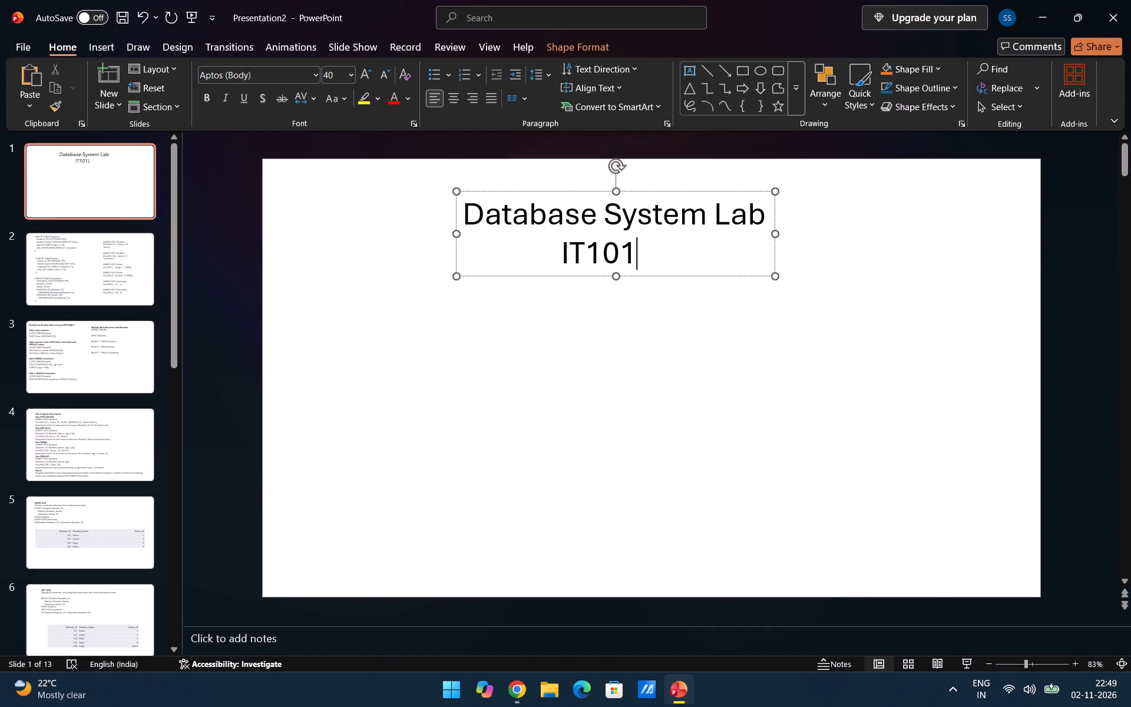
key("BackSpace")
key("BackSpace")
key("BackSpace")
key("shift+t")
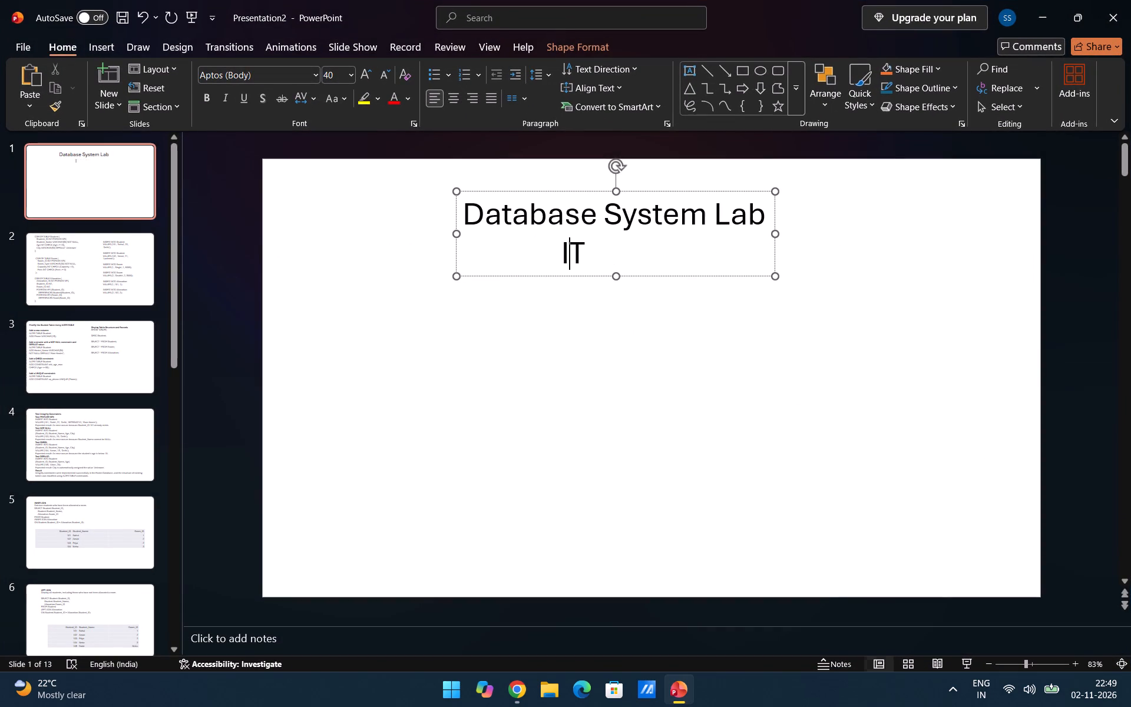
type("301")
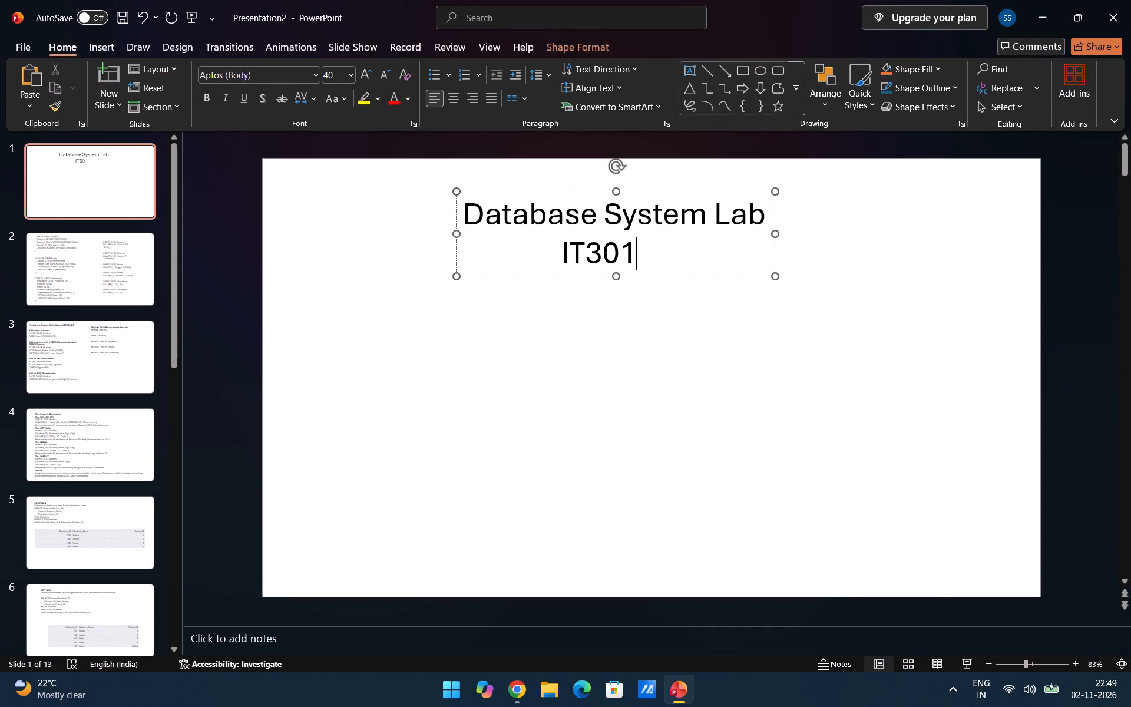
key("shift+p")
Add a third title line reading "CA-2" beneath the course code, indented toward the centre with two tab stops.
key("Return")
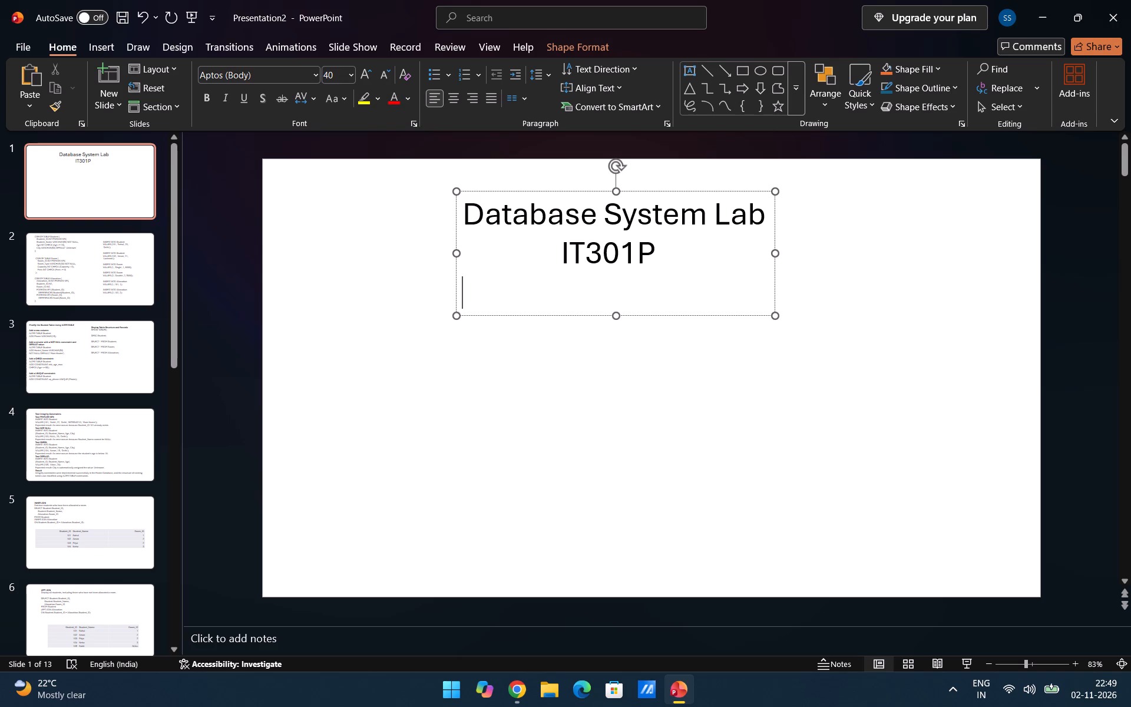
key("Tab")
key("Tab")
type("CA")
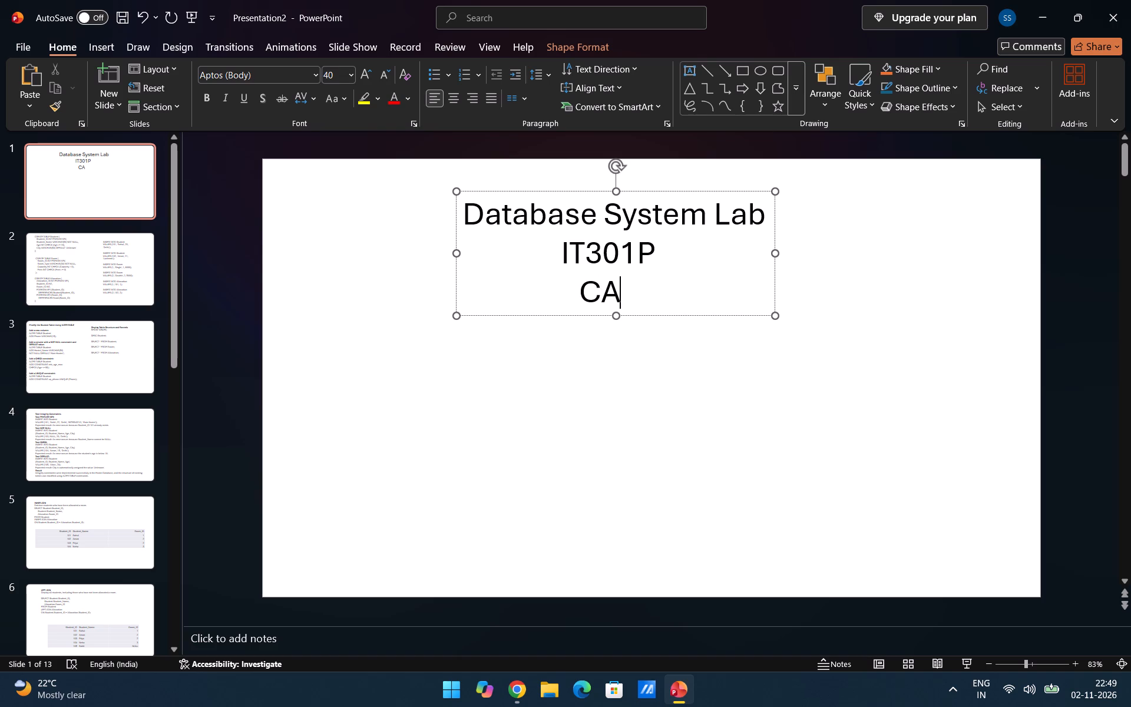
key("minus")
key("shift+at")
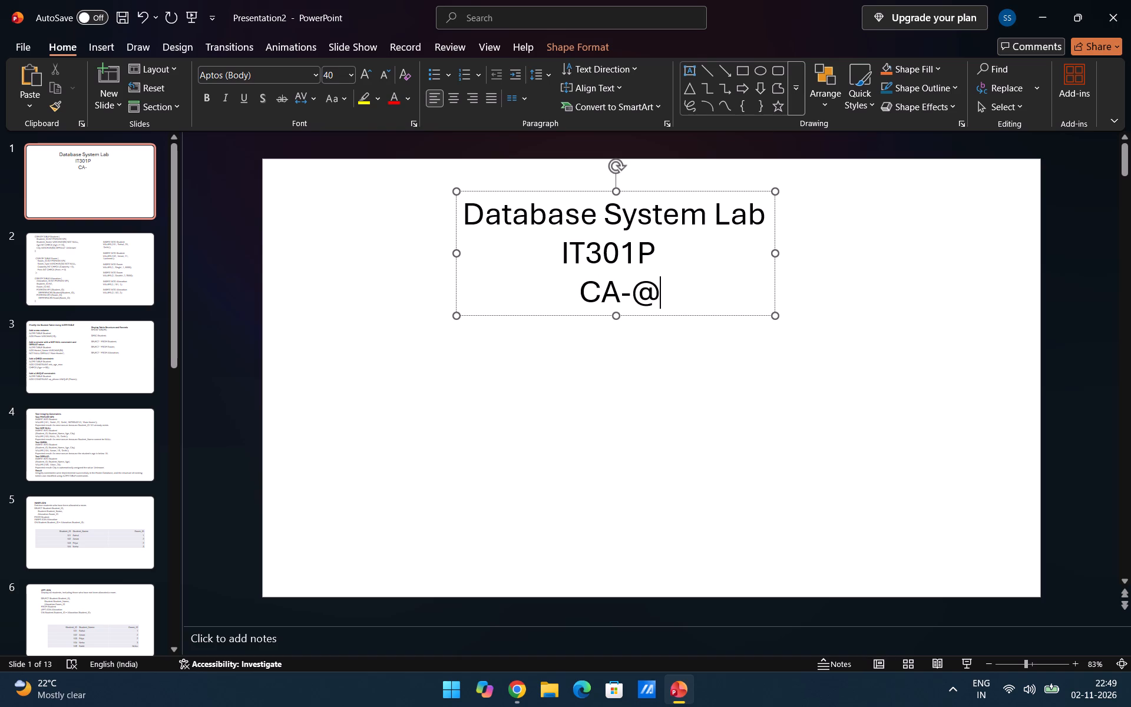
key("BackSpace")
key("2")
Leave one blank line below "CA-2" and enter the student's full name on the following line.
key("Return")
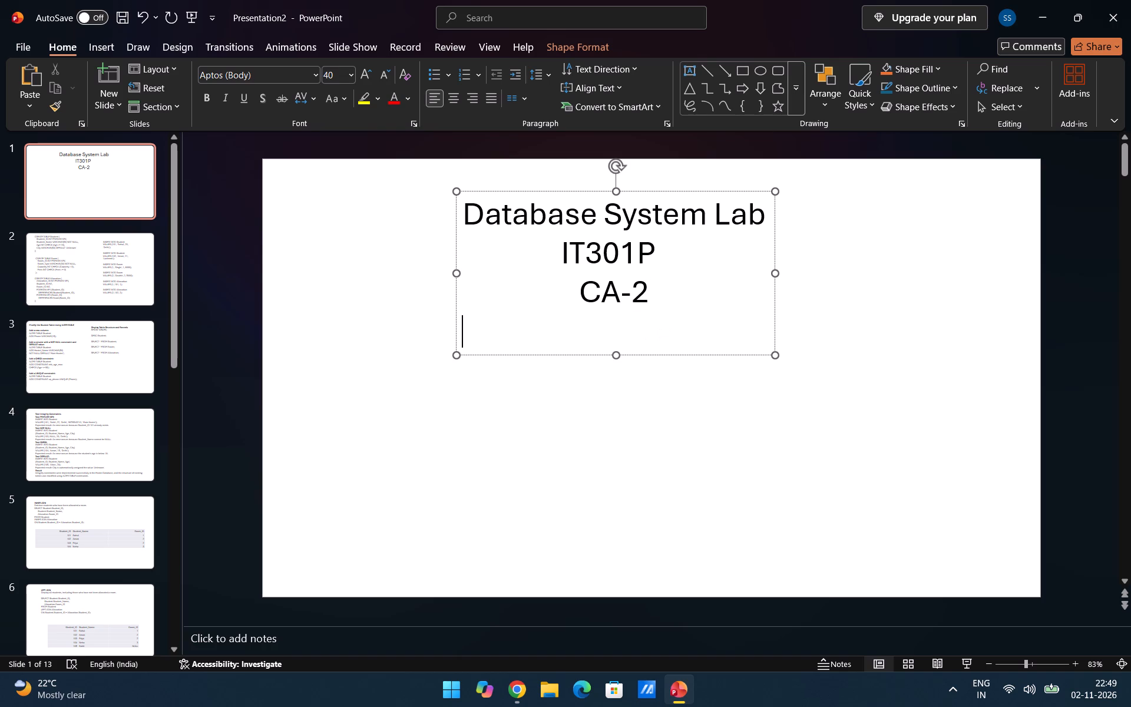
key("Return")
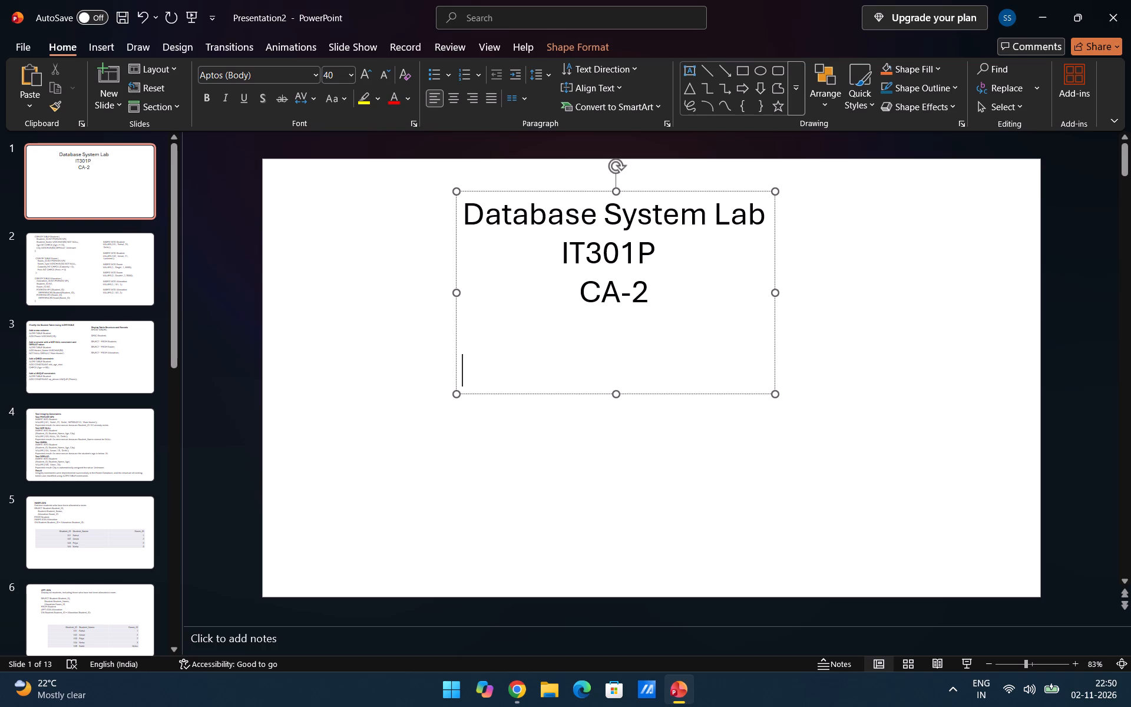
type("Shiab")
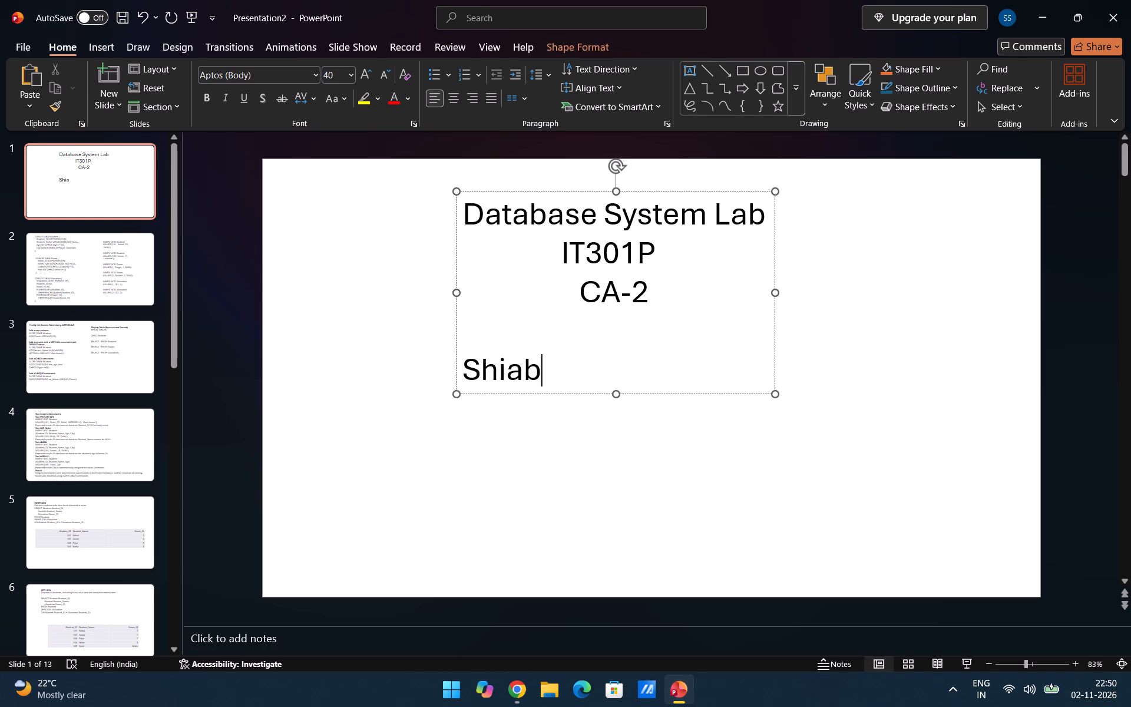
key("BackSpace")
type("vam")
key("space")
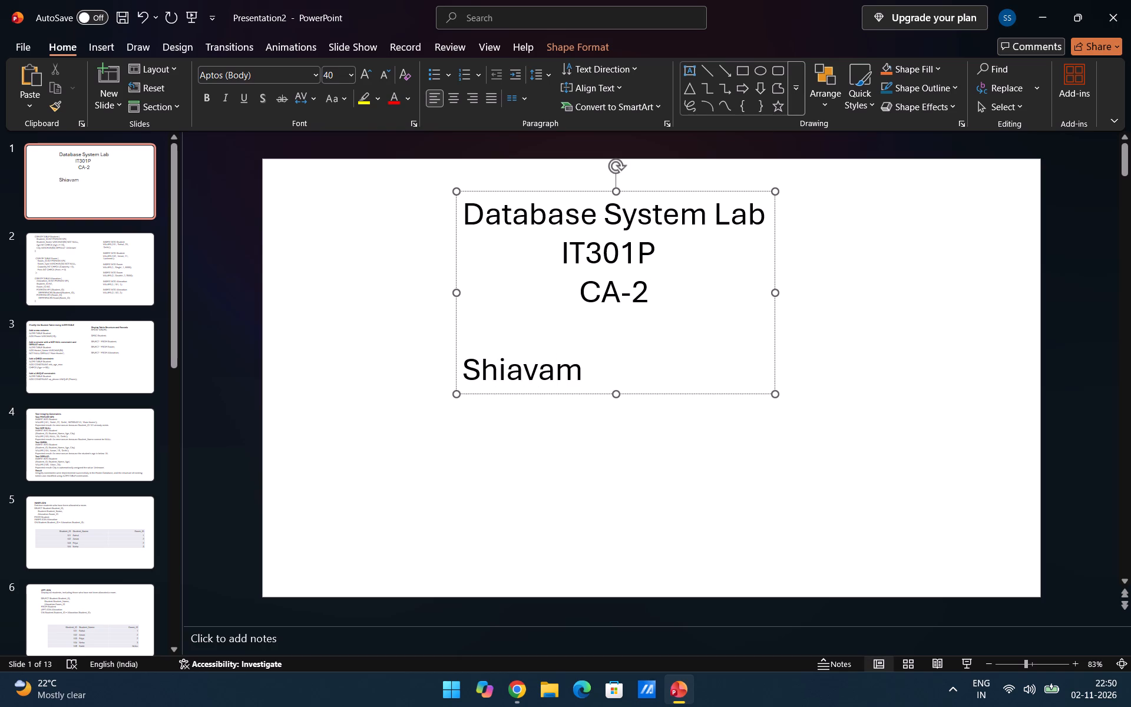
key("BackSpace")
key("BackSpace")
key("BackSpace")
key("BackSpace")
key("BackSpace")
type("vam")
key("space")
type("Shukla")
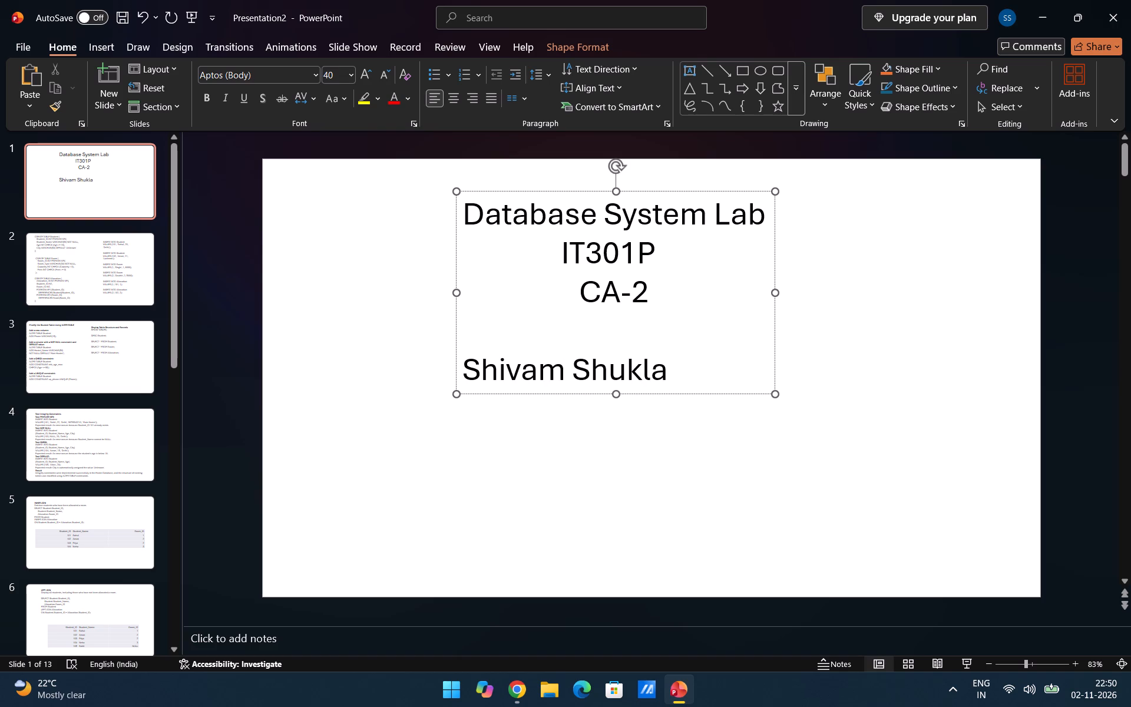
Indent the student's name line with seven spaces to centre it under the title lines.
left_click(465, 375)
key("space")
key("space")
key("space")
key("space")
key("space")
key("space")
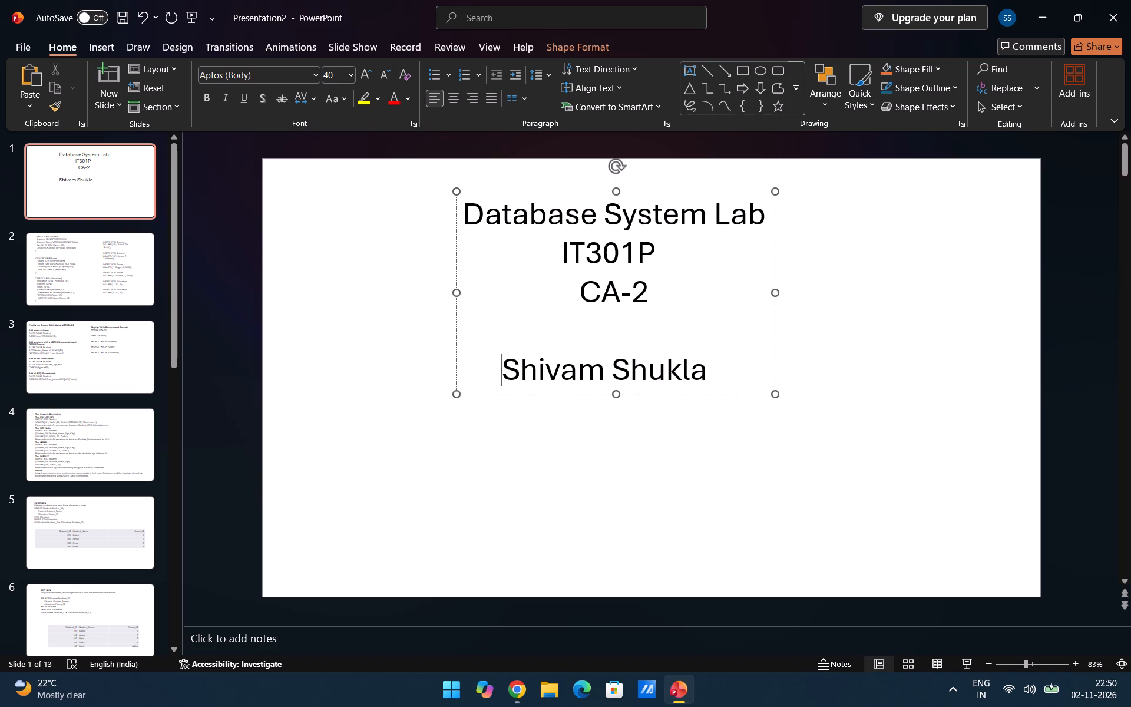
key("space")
left_click(721, 372)
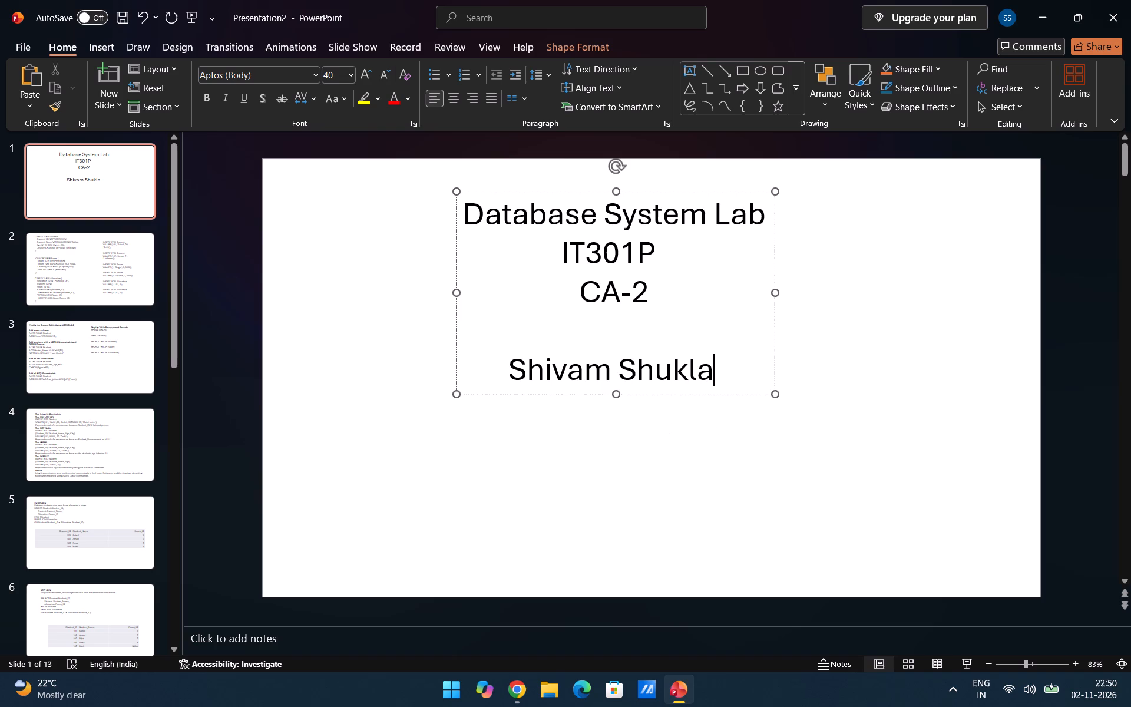
Enter the student's roll number on a new line beneath the name.
key("Return")
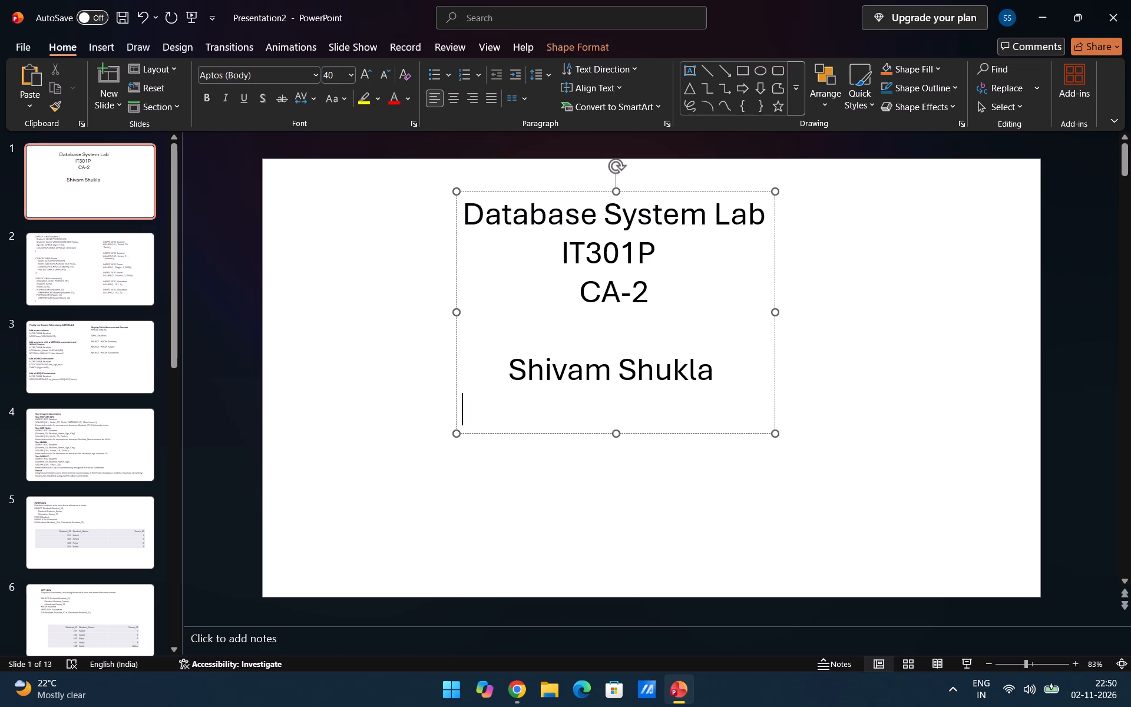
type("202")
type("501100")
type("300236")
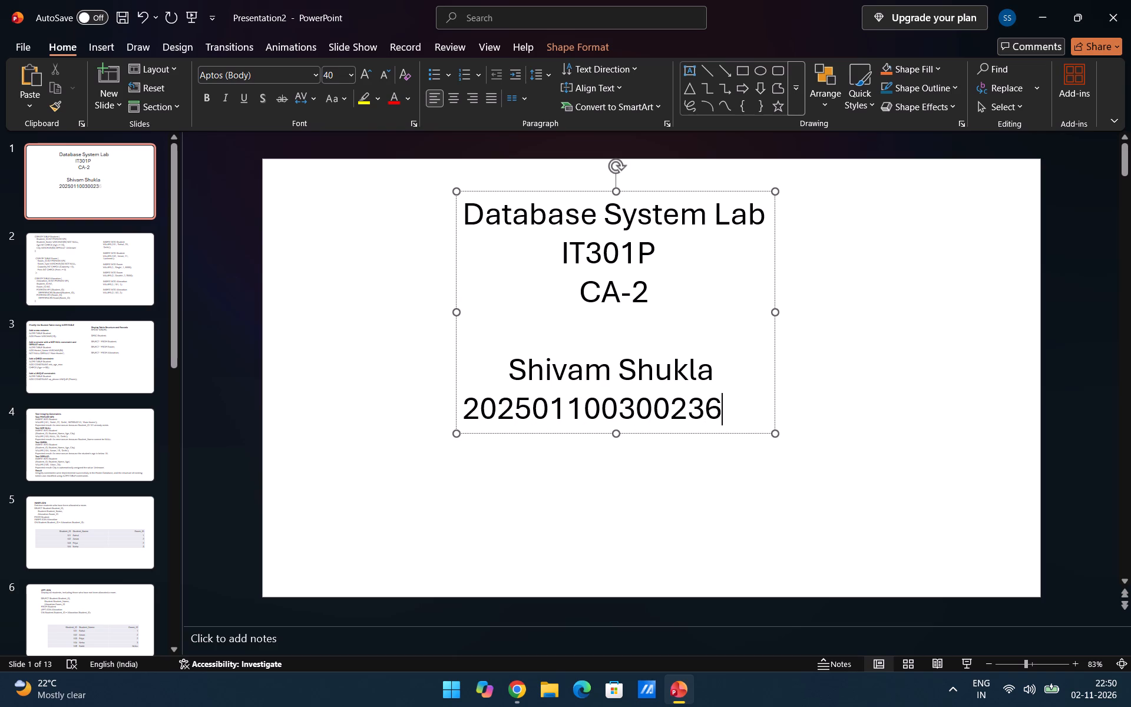
Indent the roll number line with three spaces to centre it beneath the student's name.
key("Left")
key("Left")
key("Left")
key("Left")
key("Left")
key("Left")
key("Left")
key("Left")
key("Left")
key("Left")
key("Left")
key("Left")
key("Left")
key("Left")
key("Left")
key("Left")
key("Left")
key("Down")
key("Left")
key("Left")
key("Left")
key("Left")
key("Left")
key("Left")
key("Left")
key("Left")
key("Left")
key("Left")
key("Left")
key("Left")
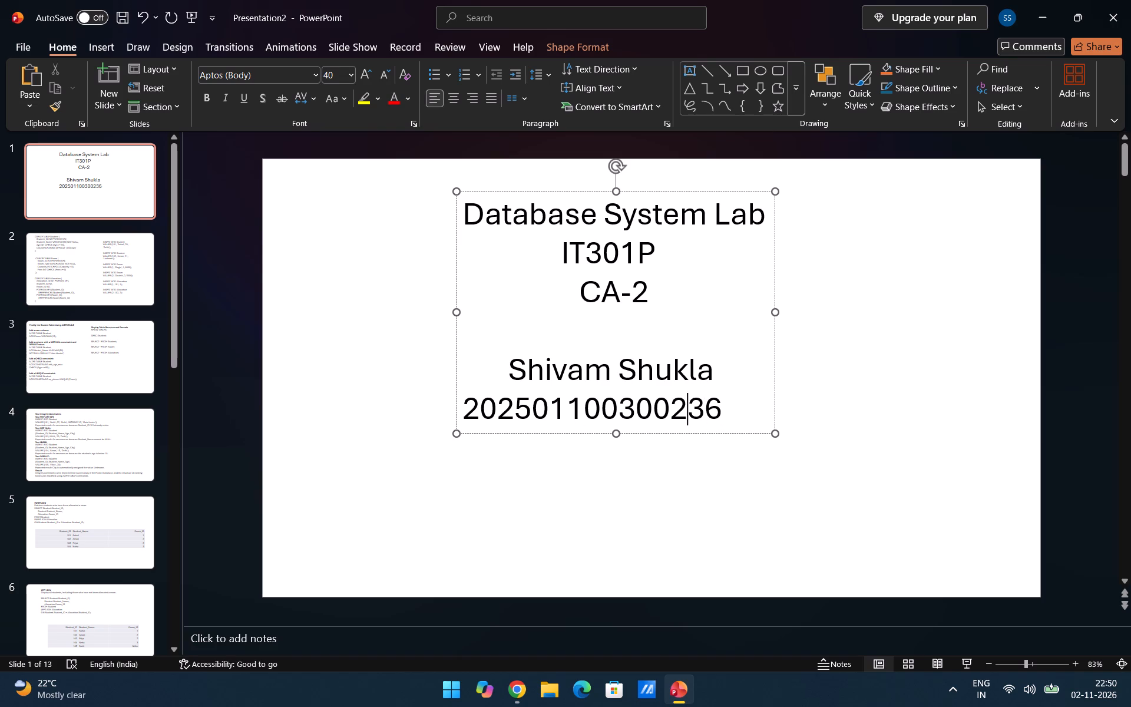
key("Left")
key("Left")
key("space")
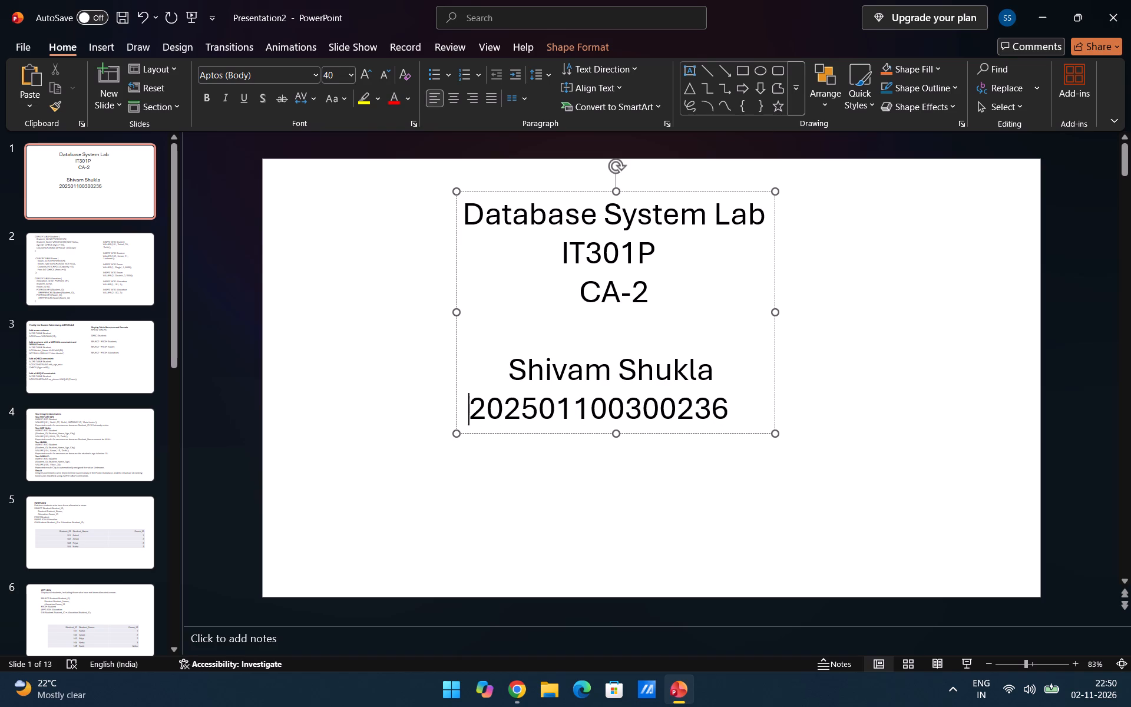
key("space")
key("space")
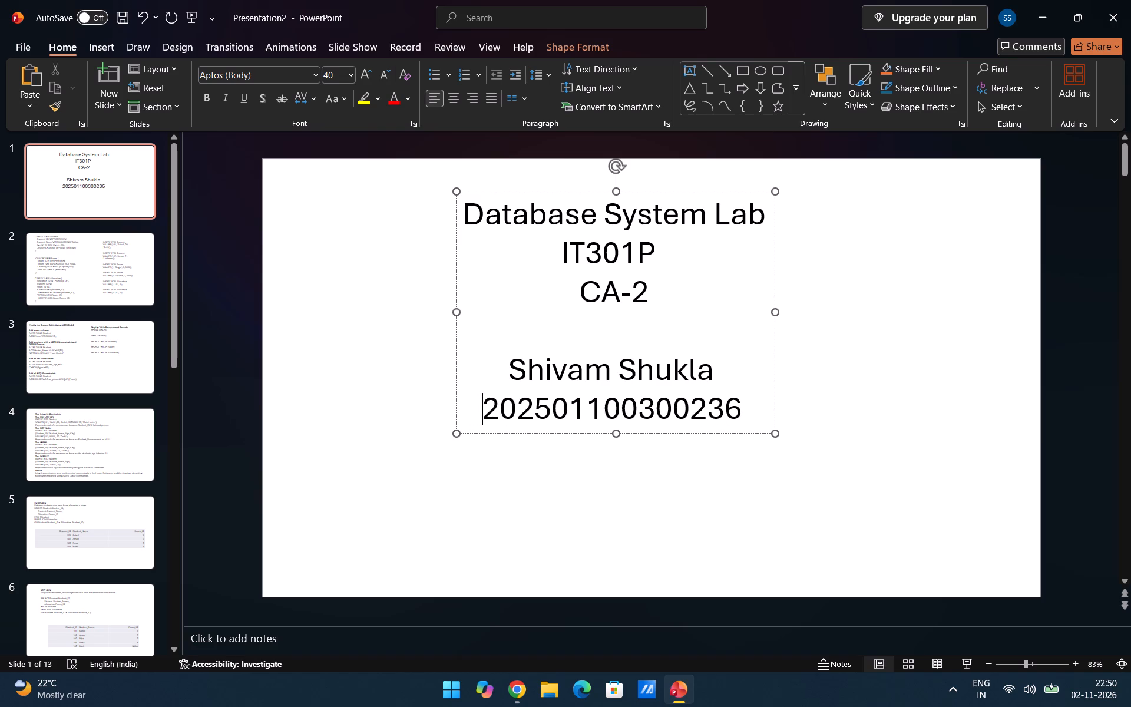
left_click(705, 509)
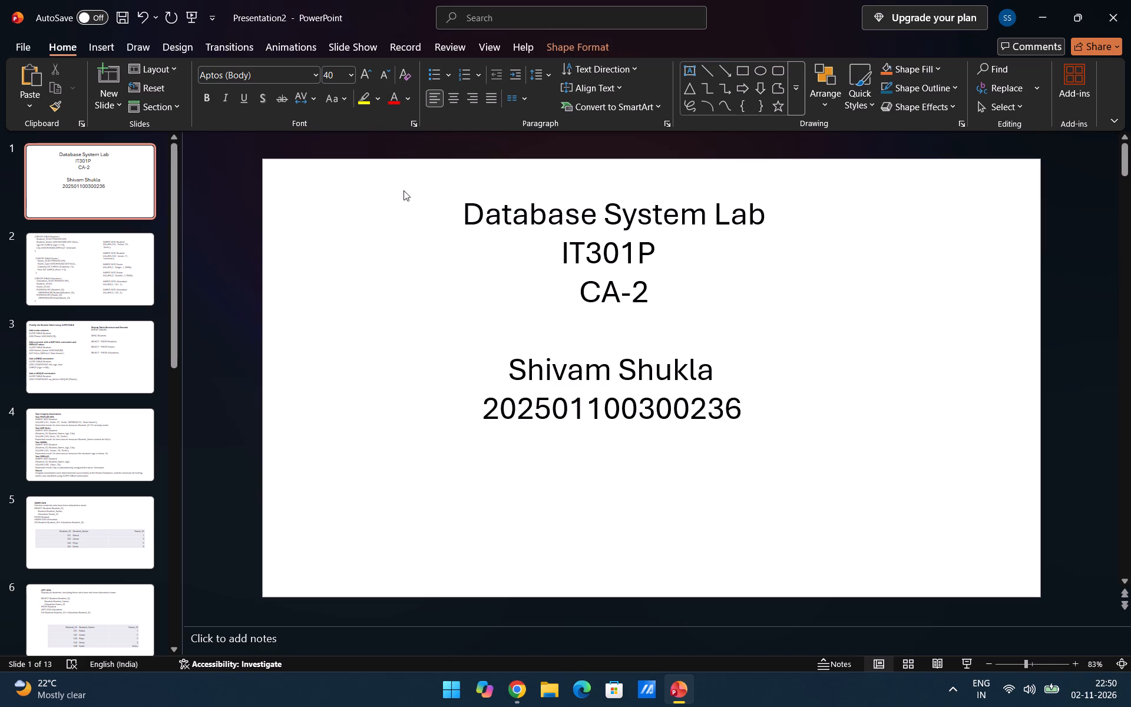
Widen the title text box by extending its lower outer corner past the end of the lab name.
left_click_drag(467, 210, 545, 299)
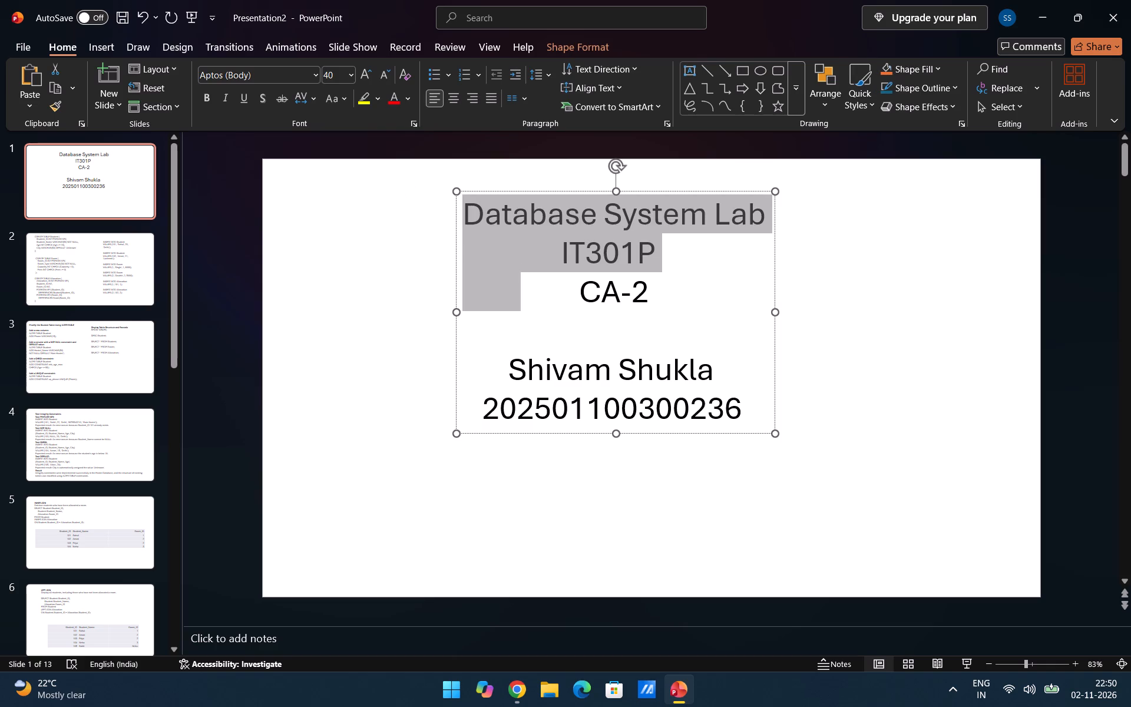
left_click_drag(545, 299, 735, 416)
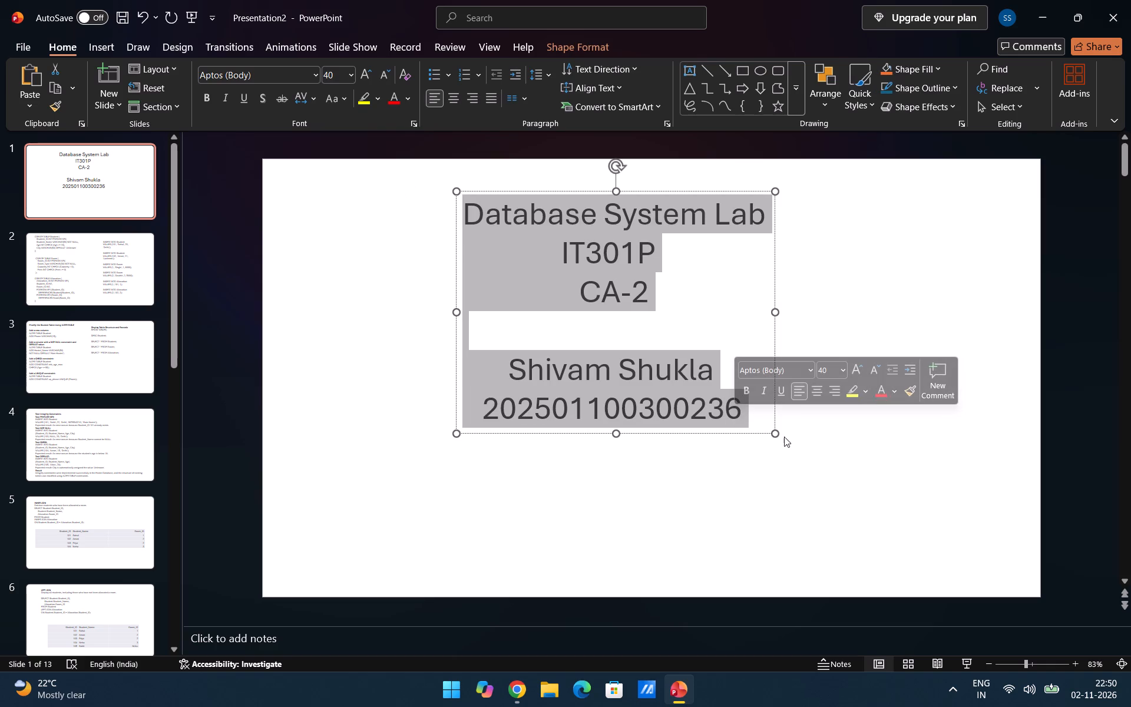
left_click_drag(771, 432, 816, 529)
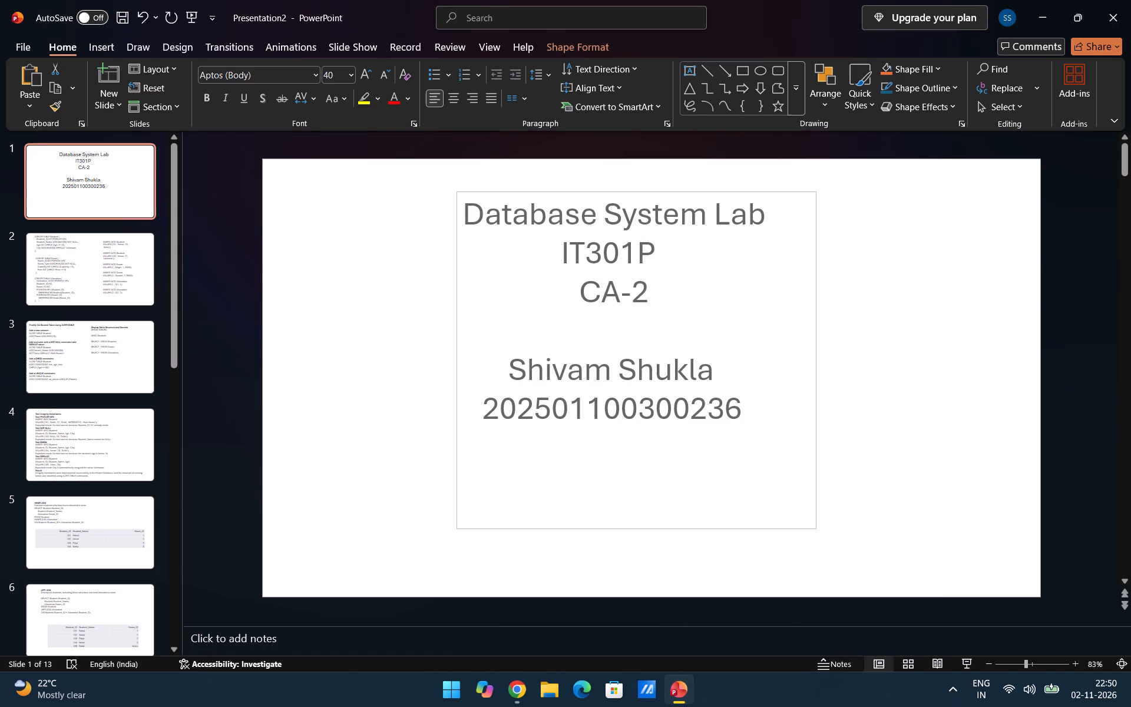
left_click_drag(816, 529, 814, 552)
left_click(715, 484)
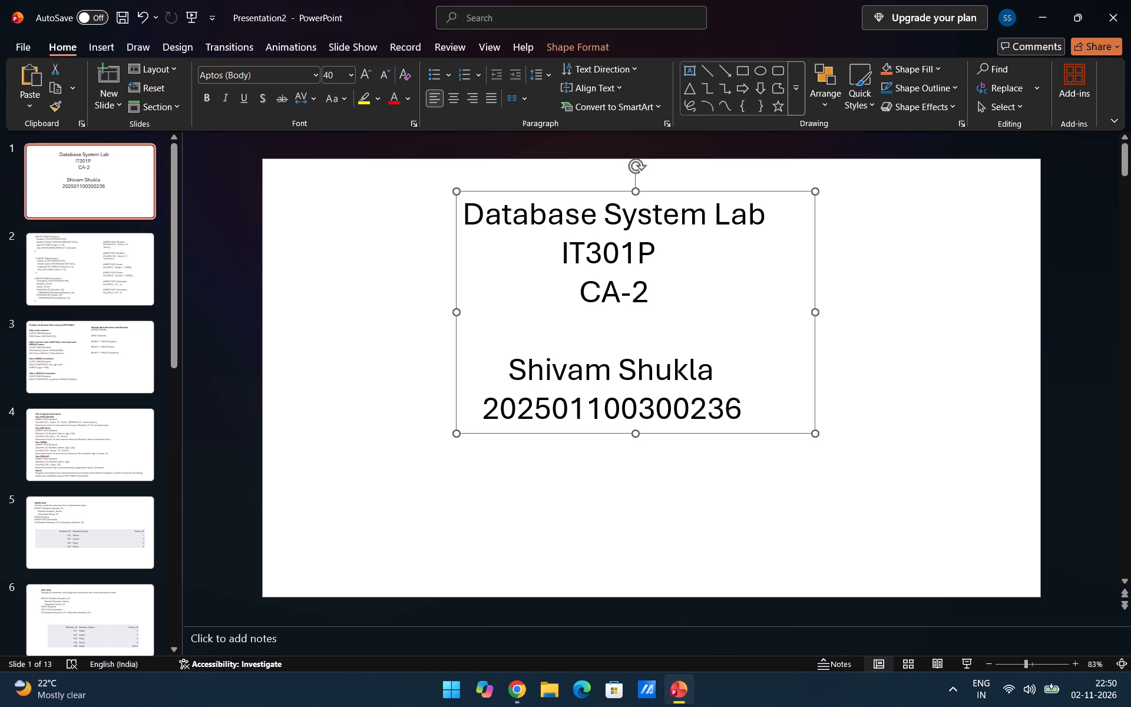
Move the title text box down and to the right toward the middle of the first slide.
left_click_drag(457, 209, 471, 257)
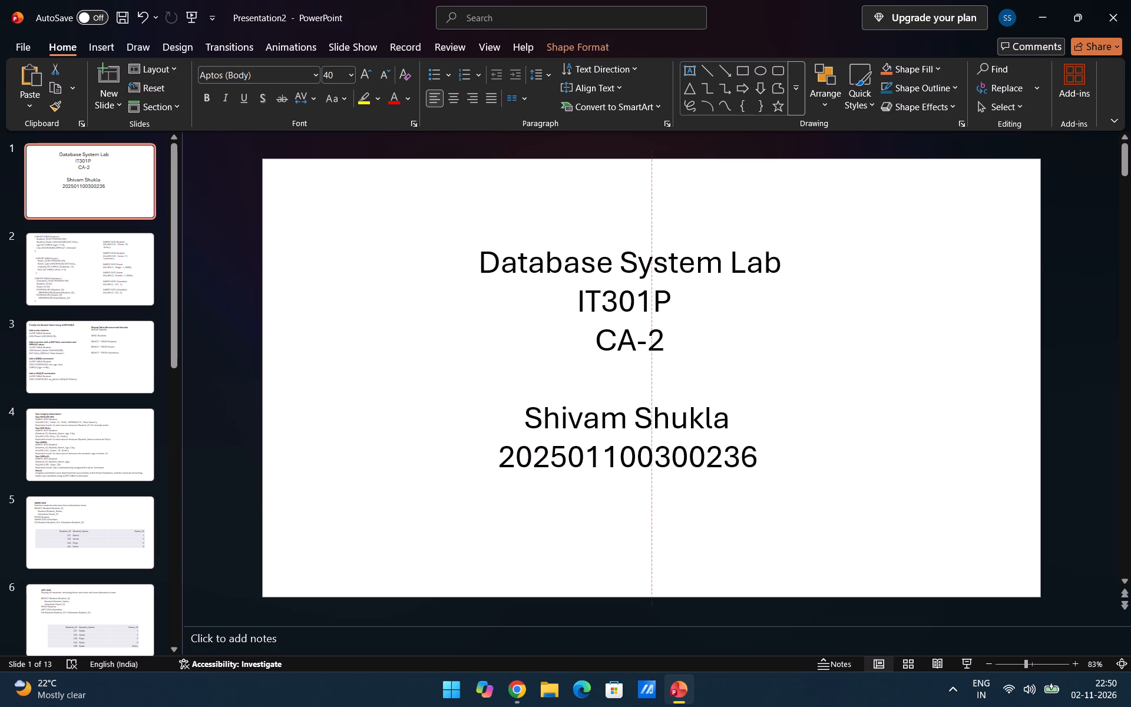
left_click_drag(471, 257, 486, 263)
left_click(520, 366)
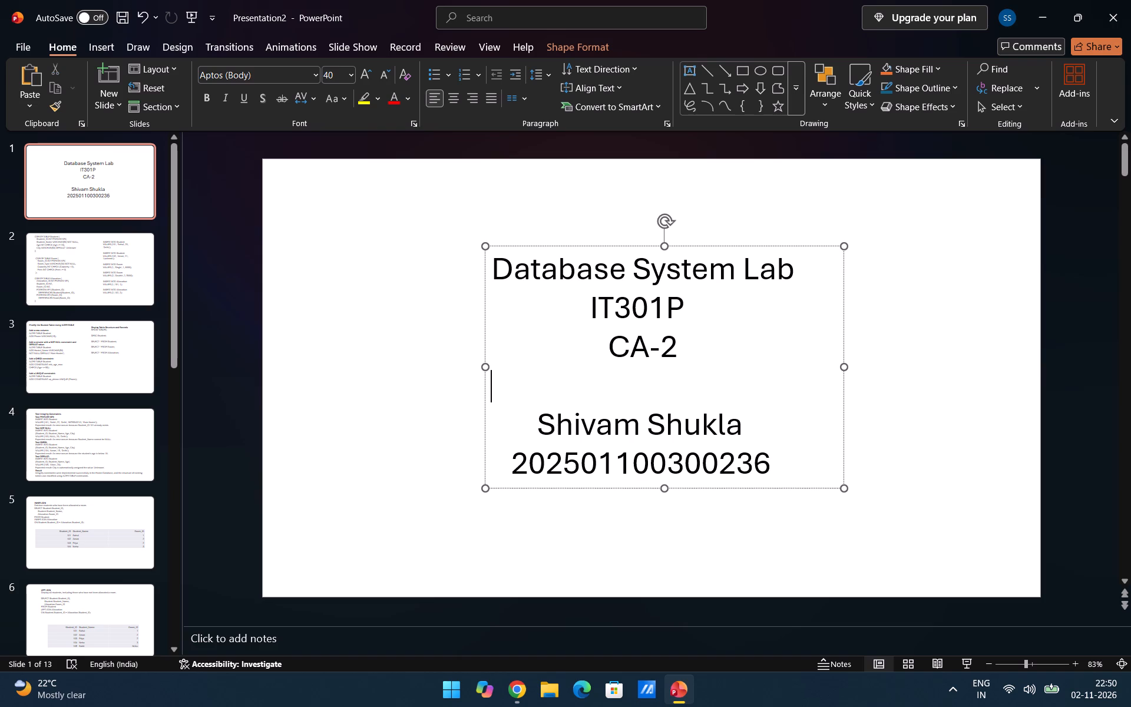
left_click(593, 389)
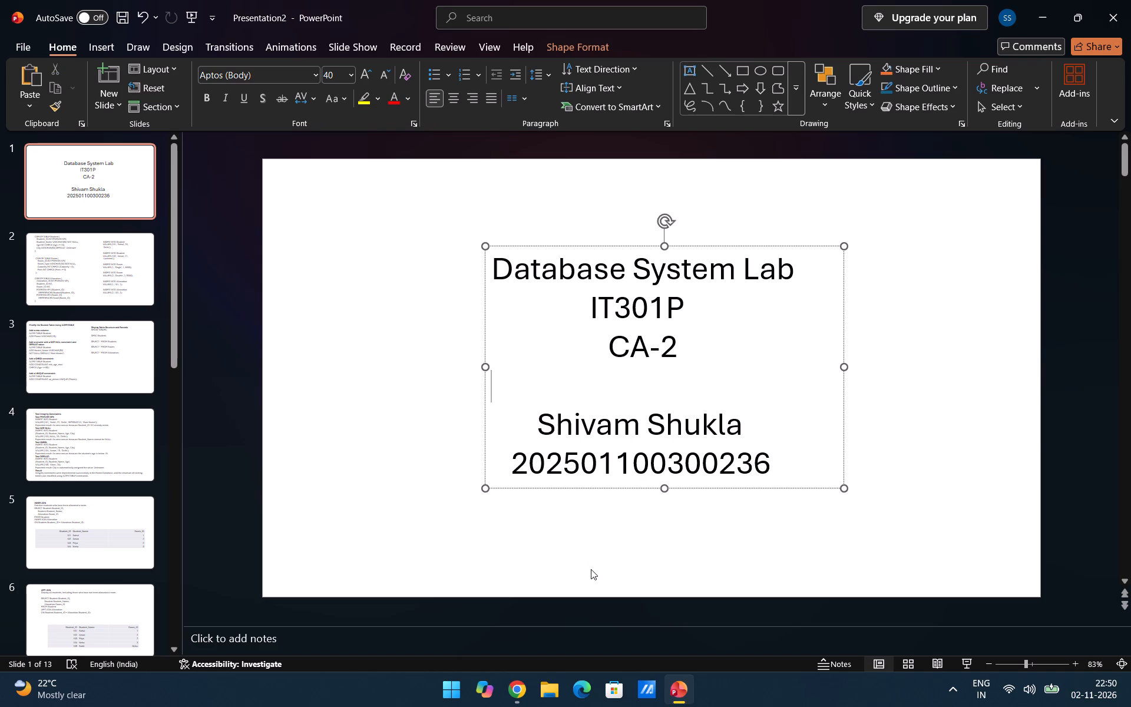
left_click(591, 569)
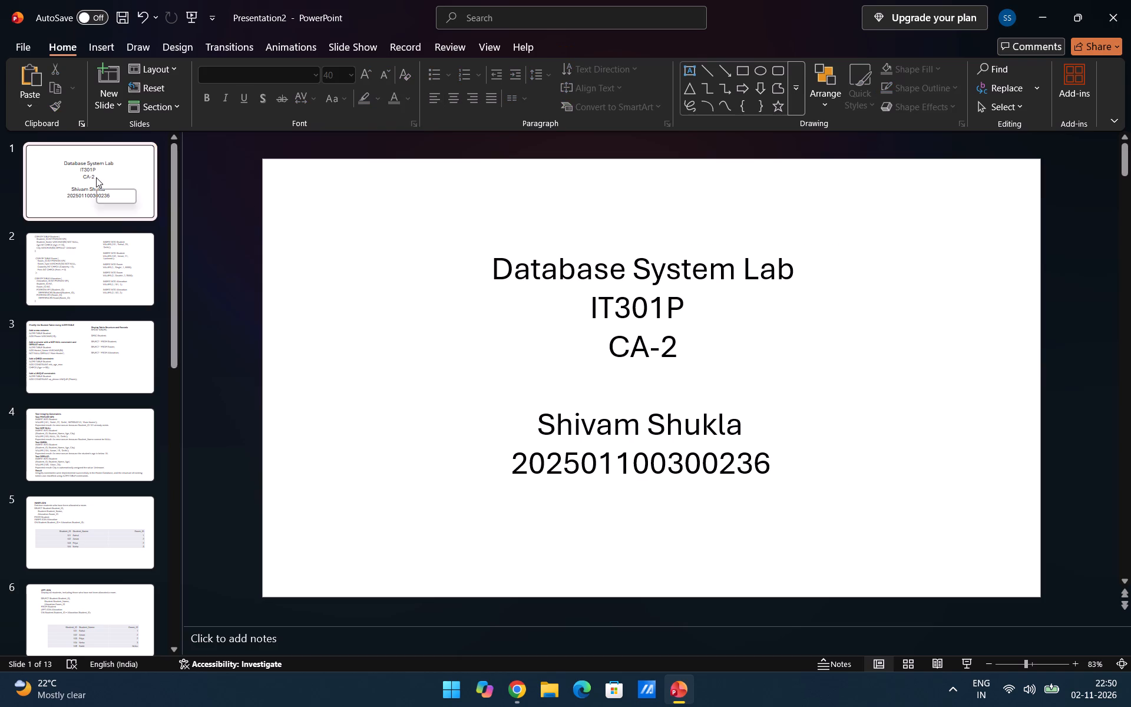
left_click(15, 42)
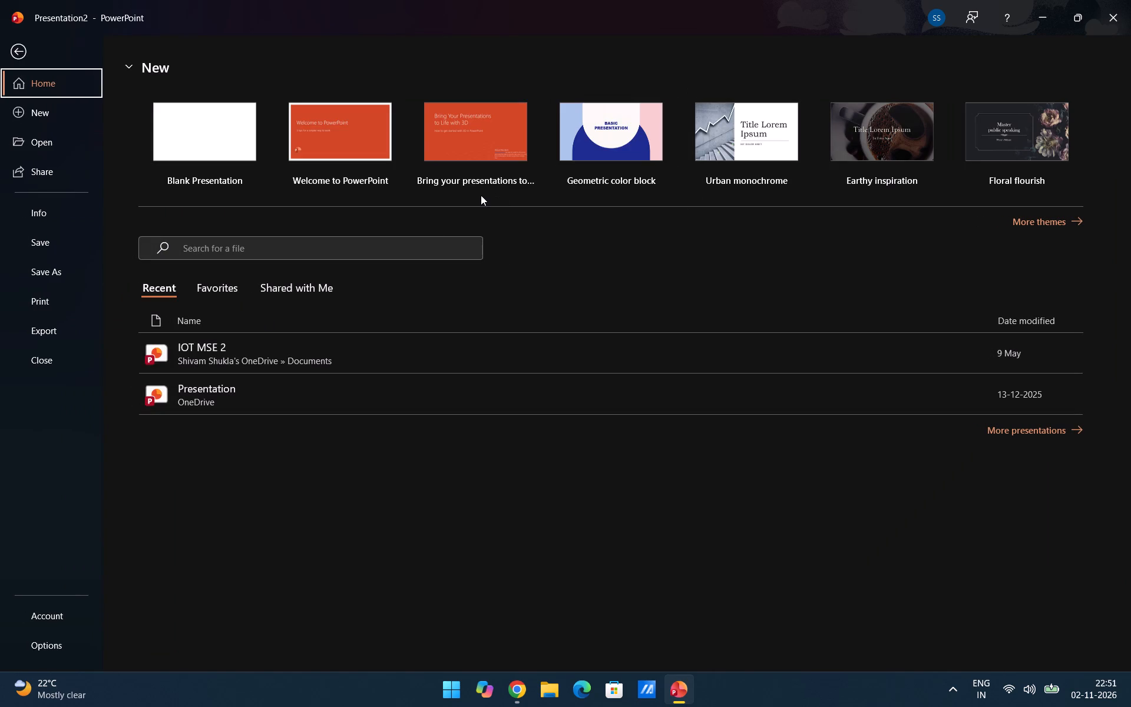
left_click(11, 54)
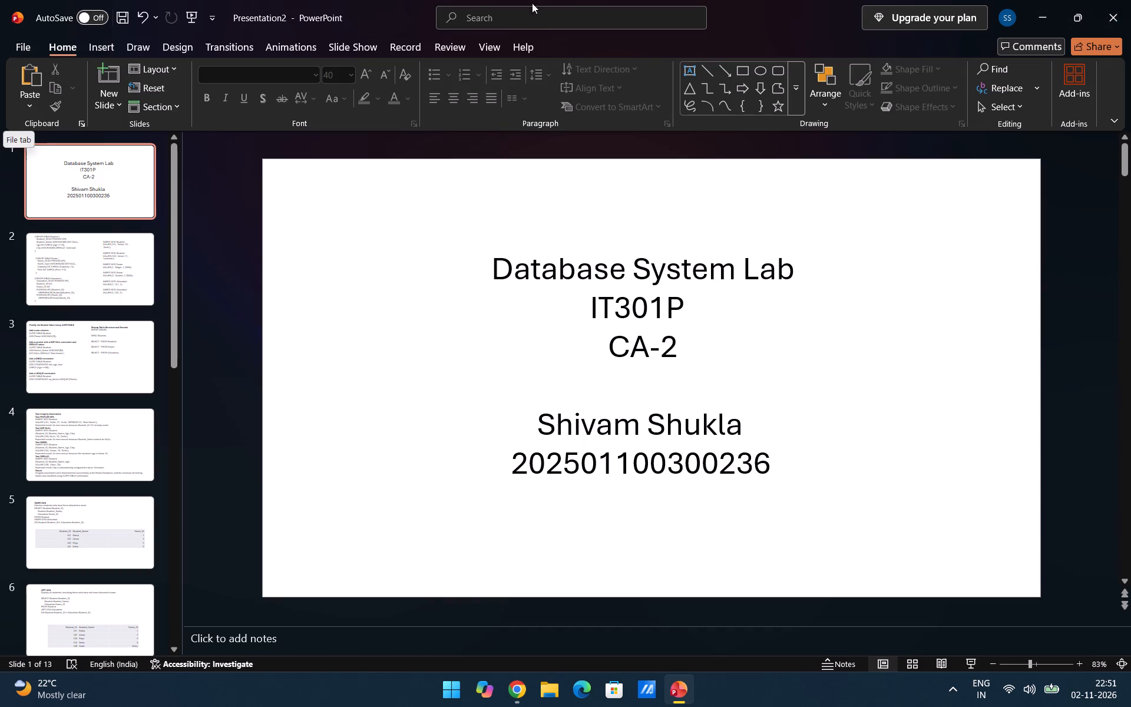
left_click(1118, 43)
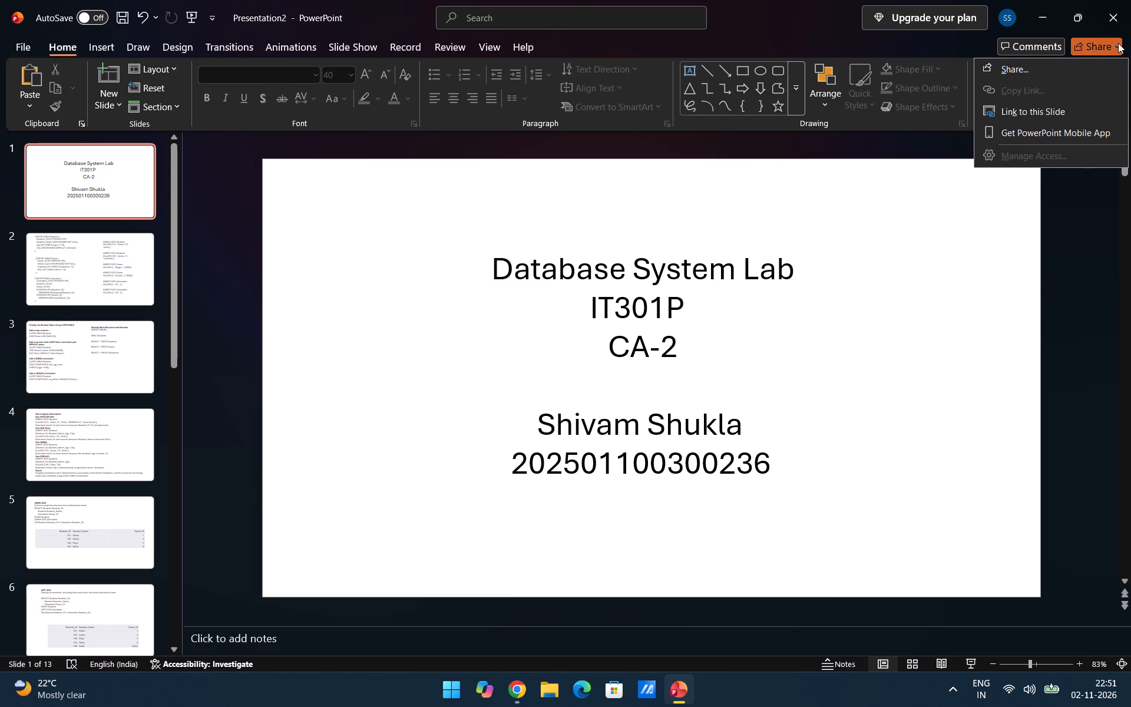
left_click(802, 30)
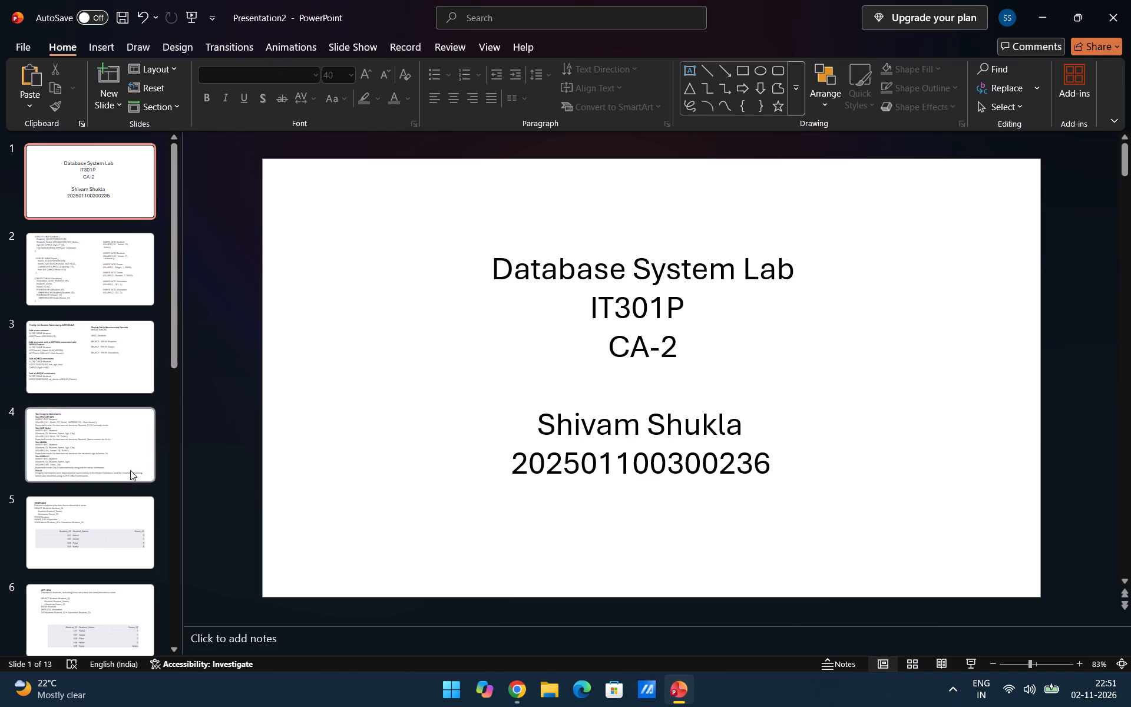
Add a "Thank You" text box at font size 60 below the DROP INDEX statements on slide 13.
scroll(127, 482, "down", 8)
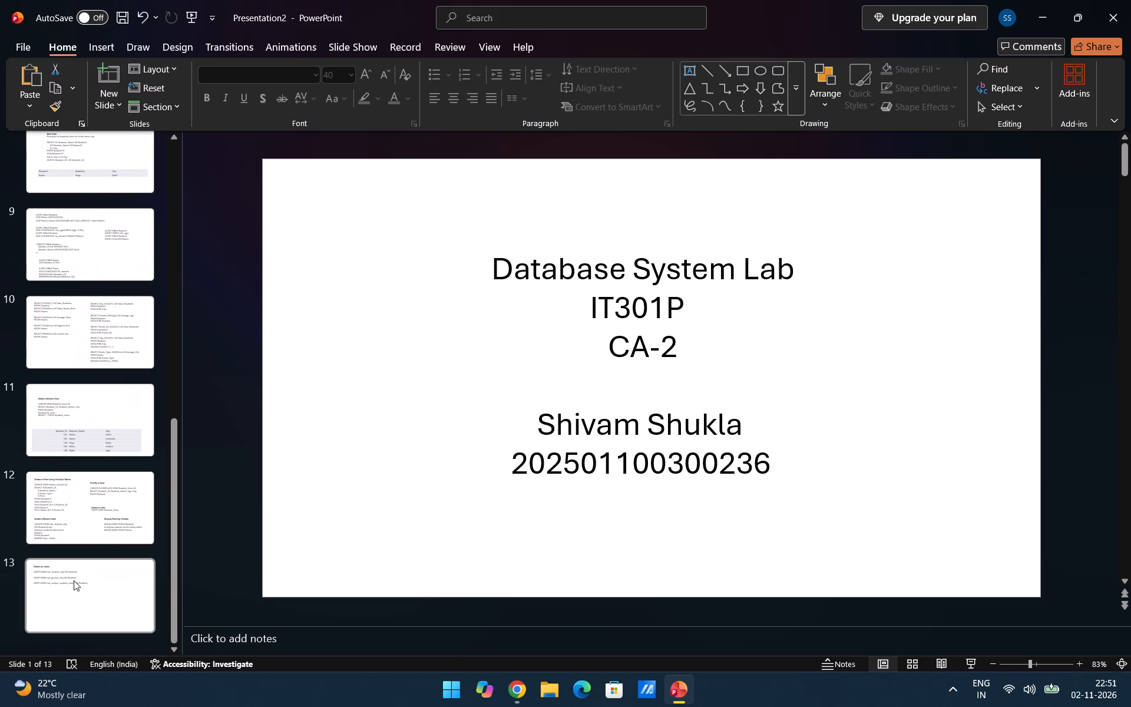
left_click(74, 580)
left_click(441, 435)
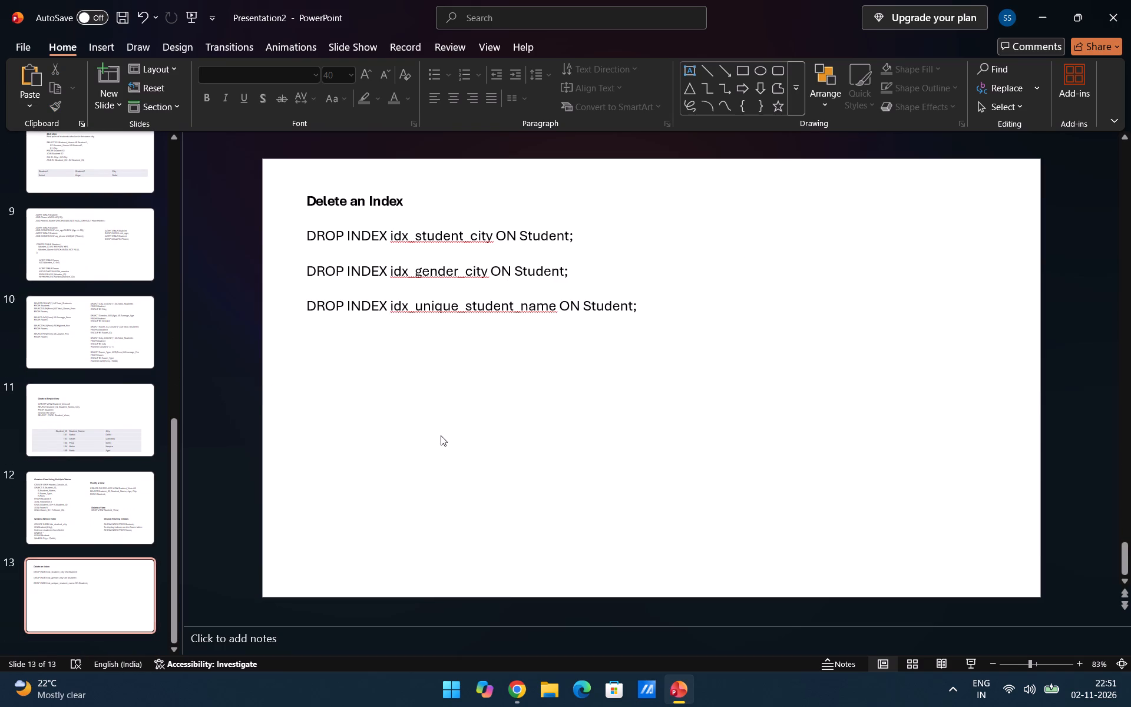
double_click(406, 423)
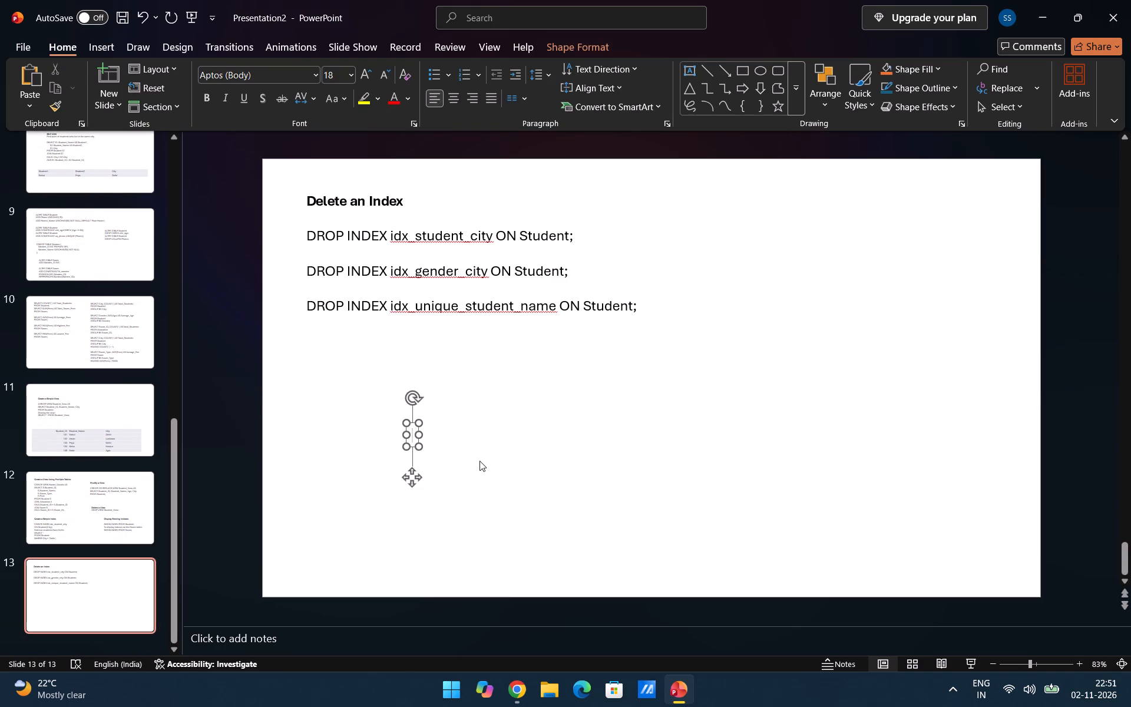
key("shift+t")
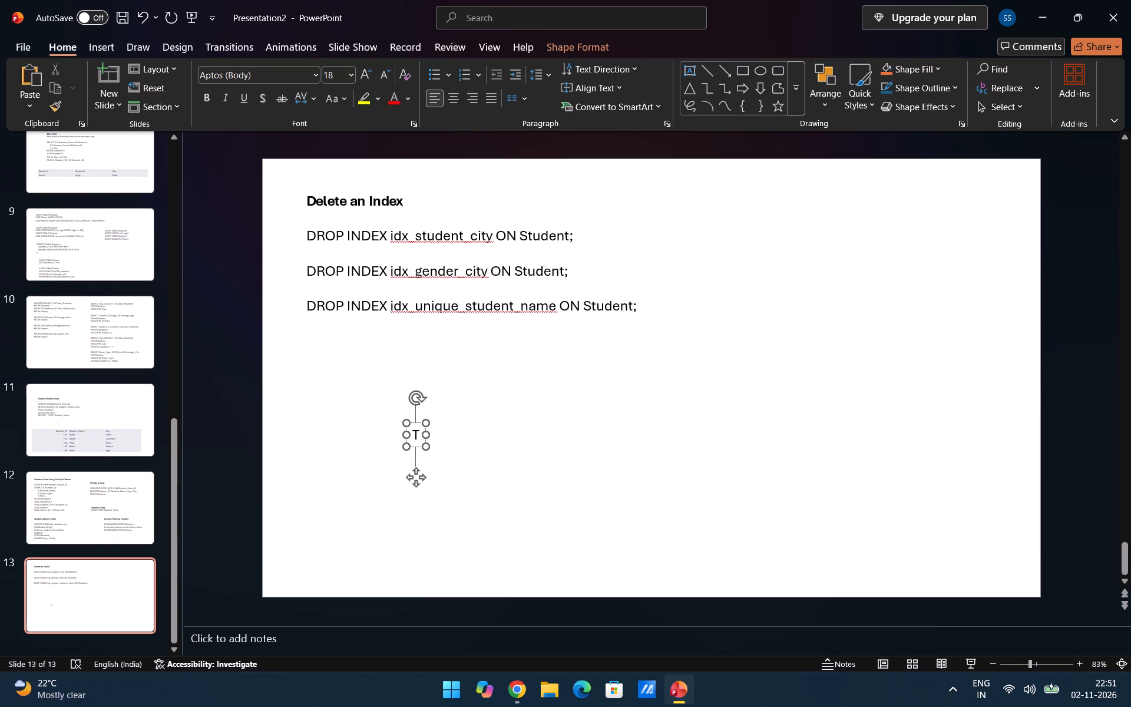
key("BackSpace")
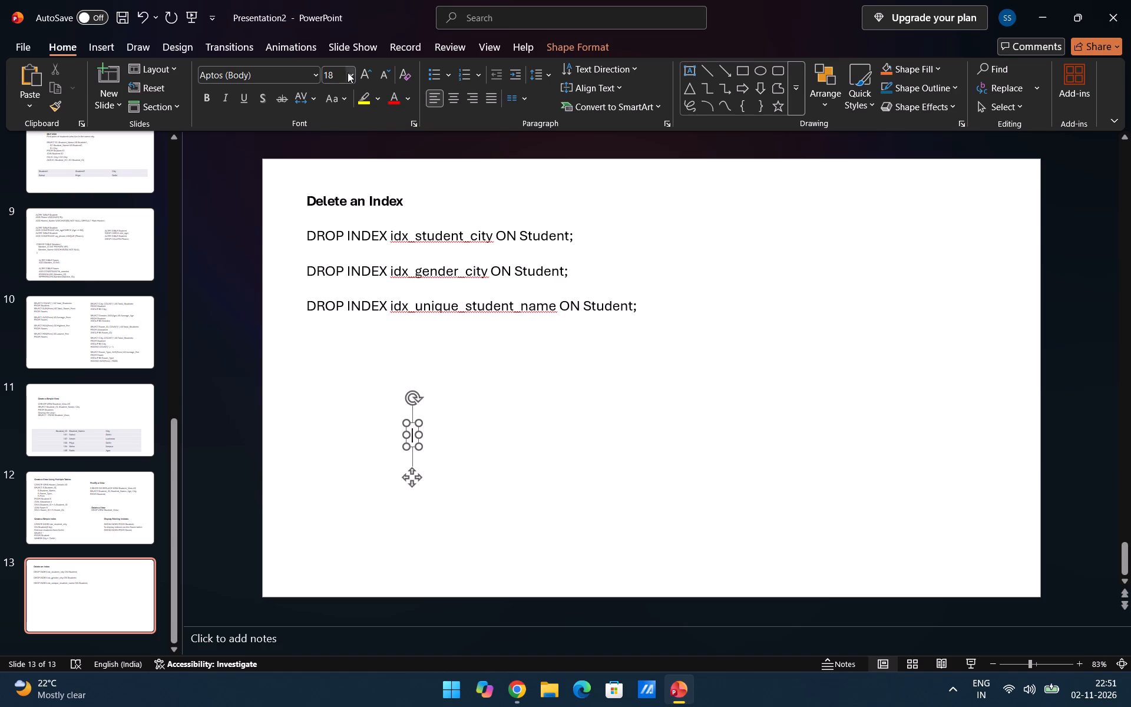
left_click(348, 72)
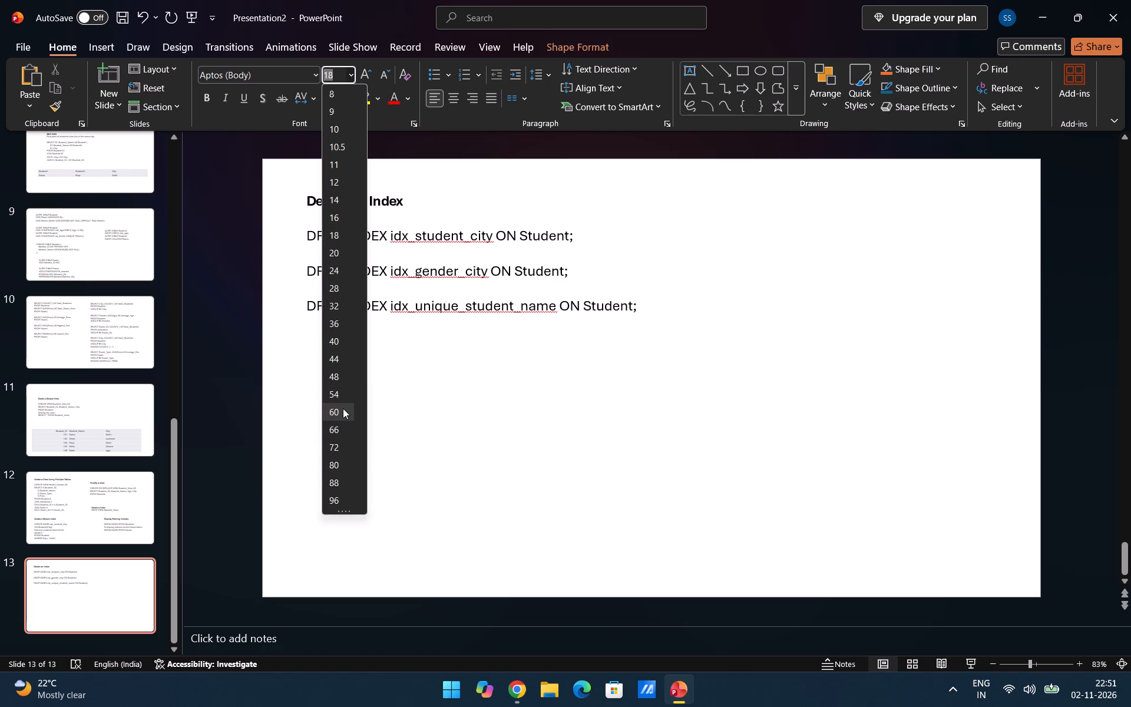
left_click(343, 408)
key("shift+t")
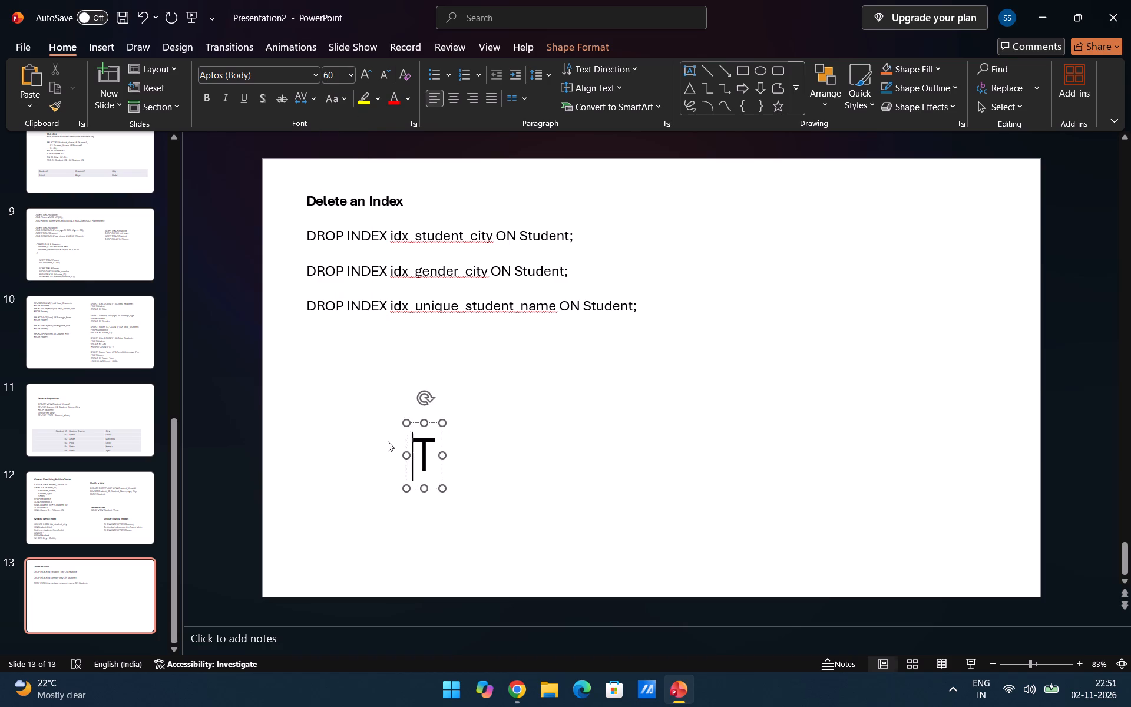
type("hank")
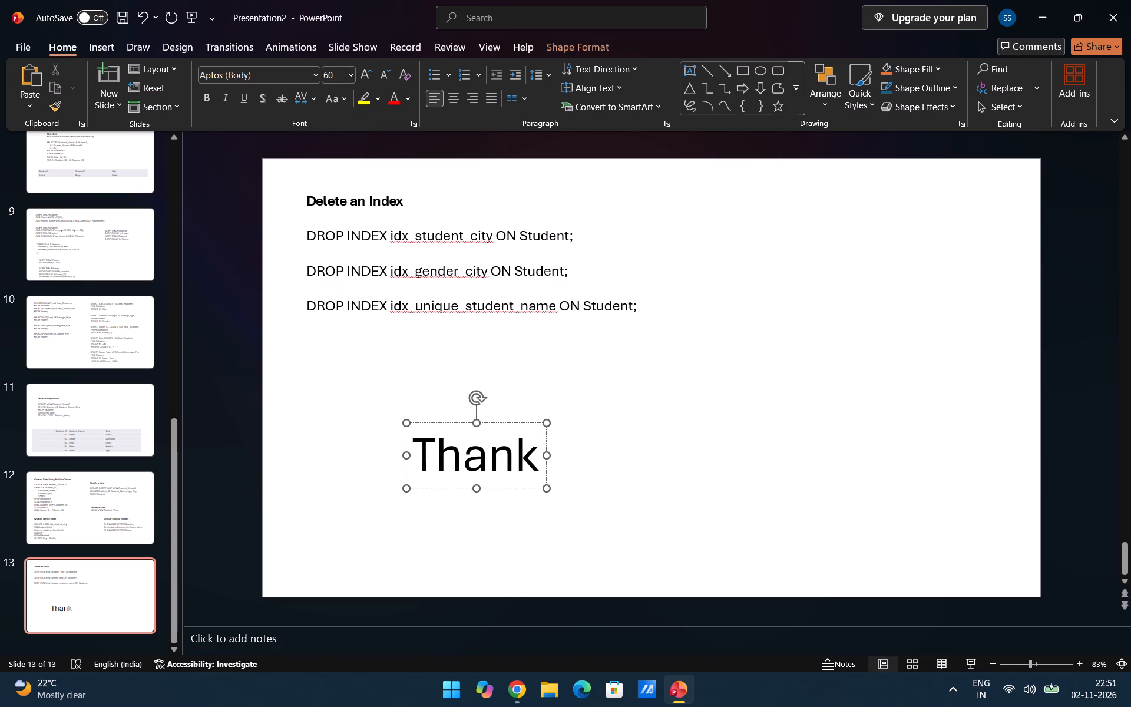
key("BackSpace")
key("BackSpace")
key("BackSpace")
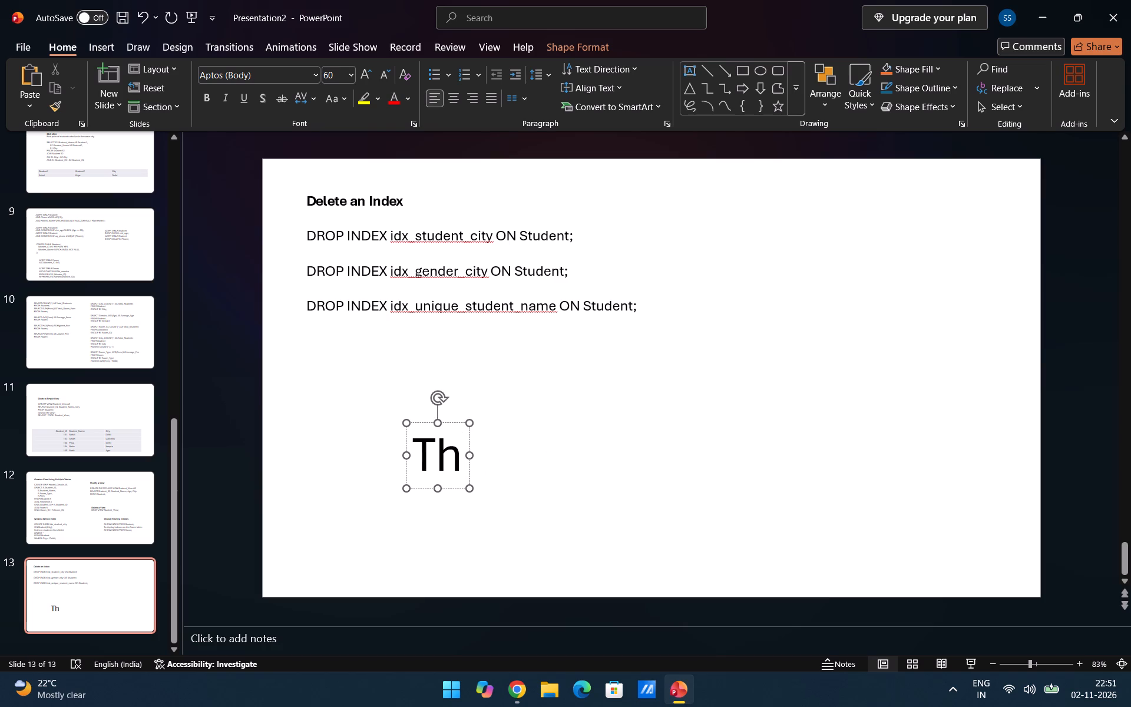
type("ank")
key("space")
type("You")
left_click(464, 541)
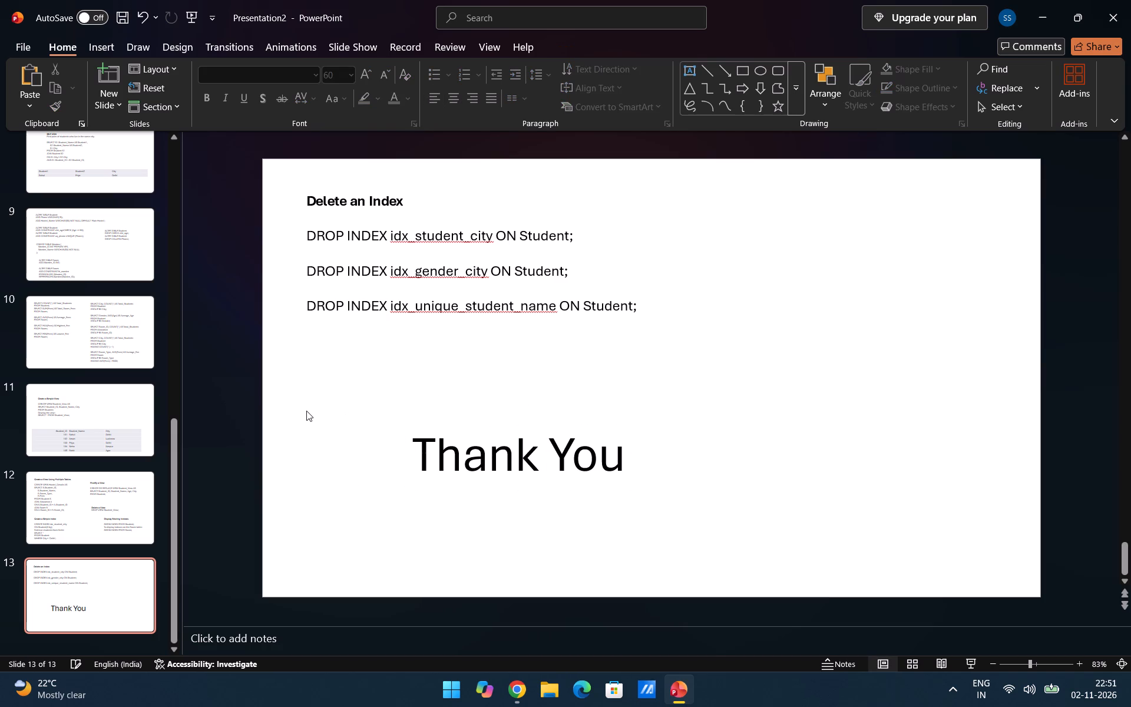
Return to the title slide at the start of the presentation.
scroll(107, 289, "up", 4)
scroll(62, 152, "up", 4)
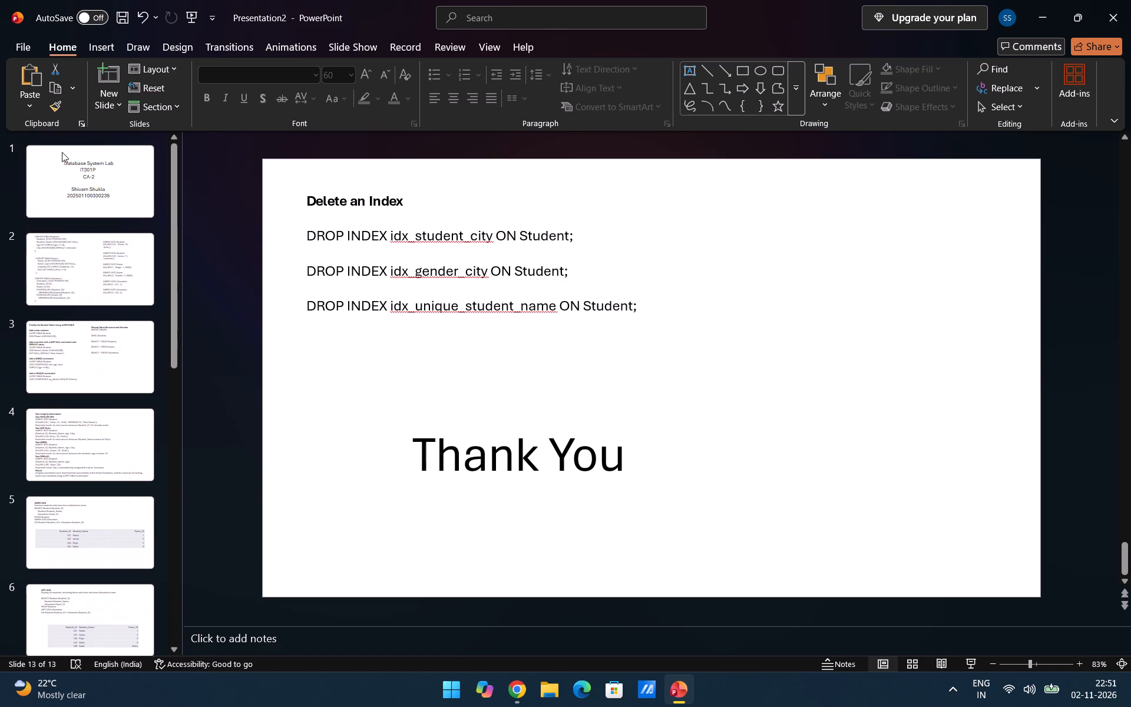
left_click(62, 167)
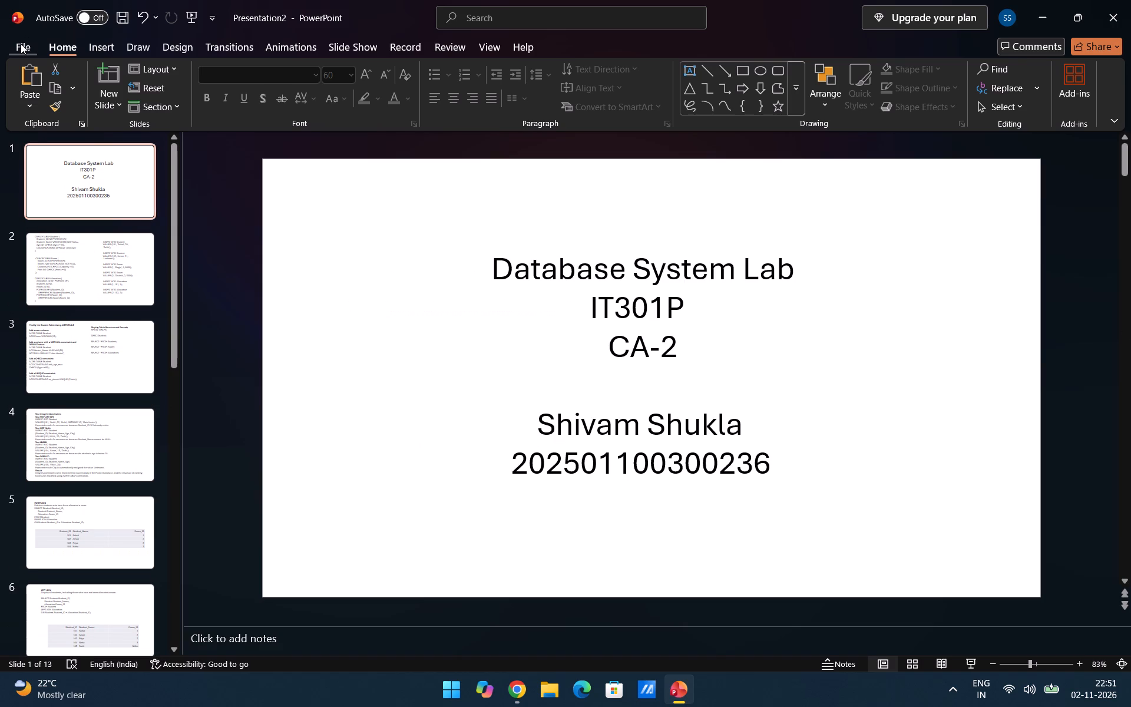
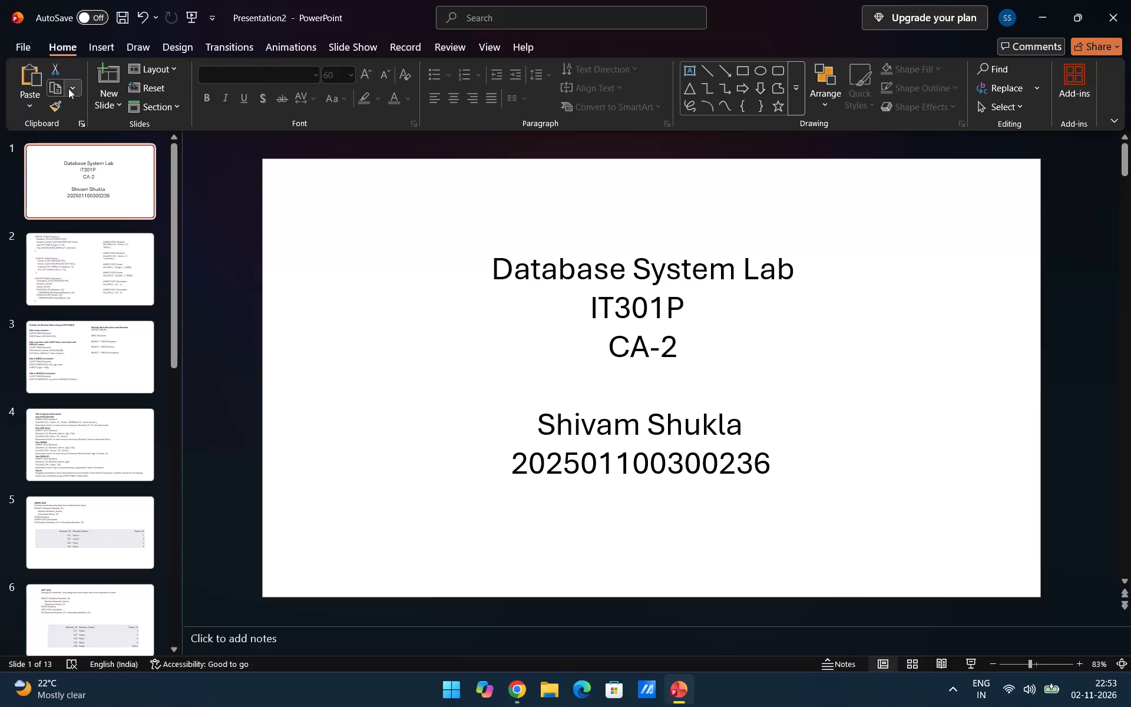
Start saving a copy of the presentation on this PC in the Documents folder, with PowerPoint Presentation as the file type.
left_click(26, 52)
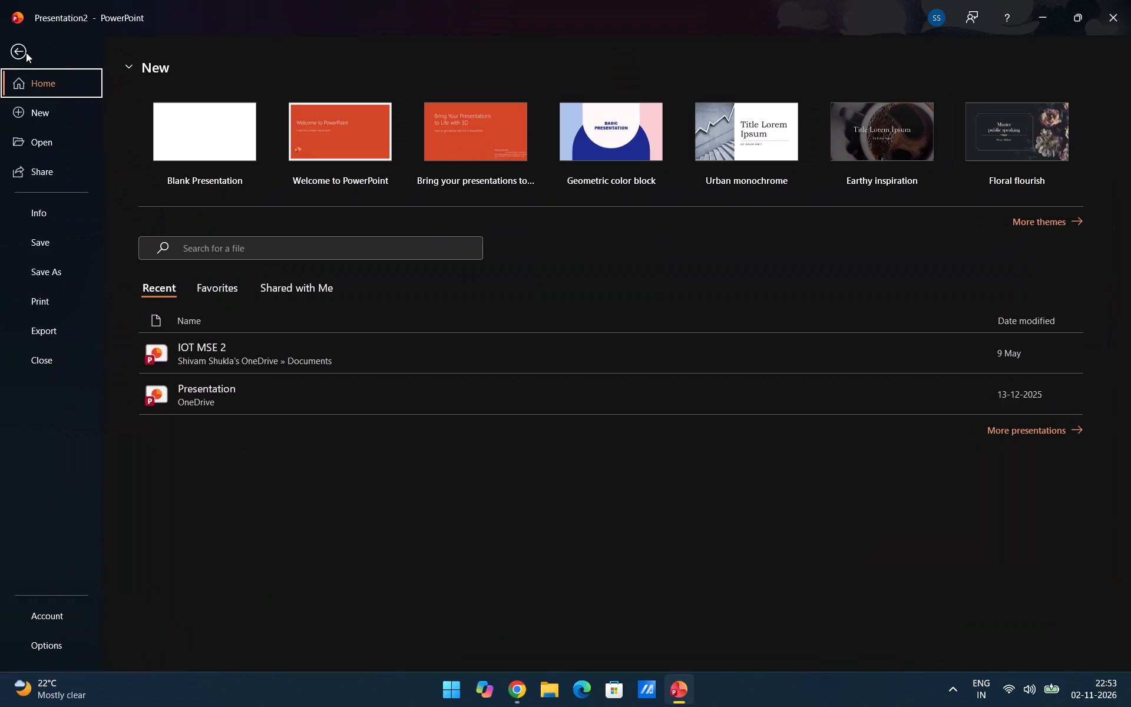
left_click(48, 271)
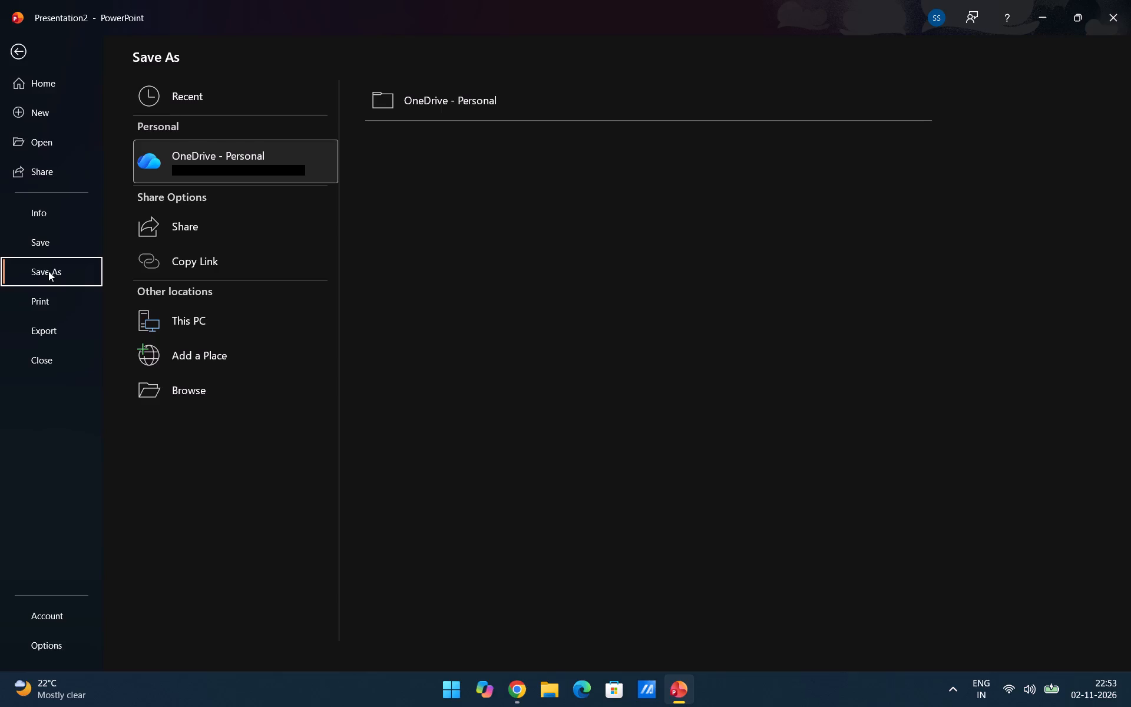
left_click(209, 324)
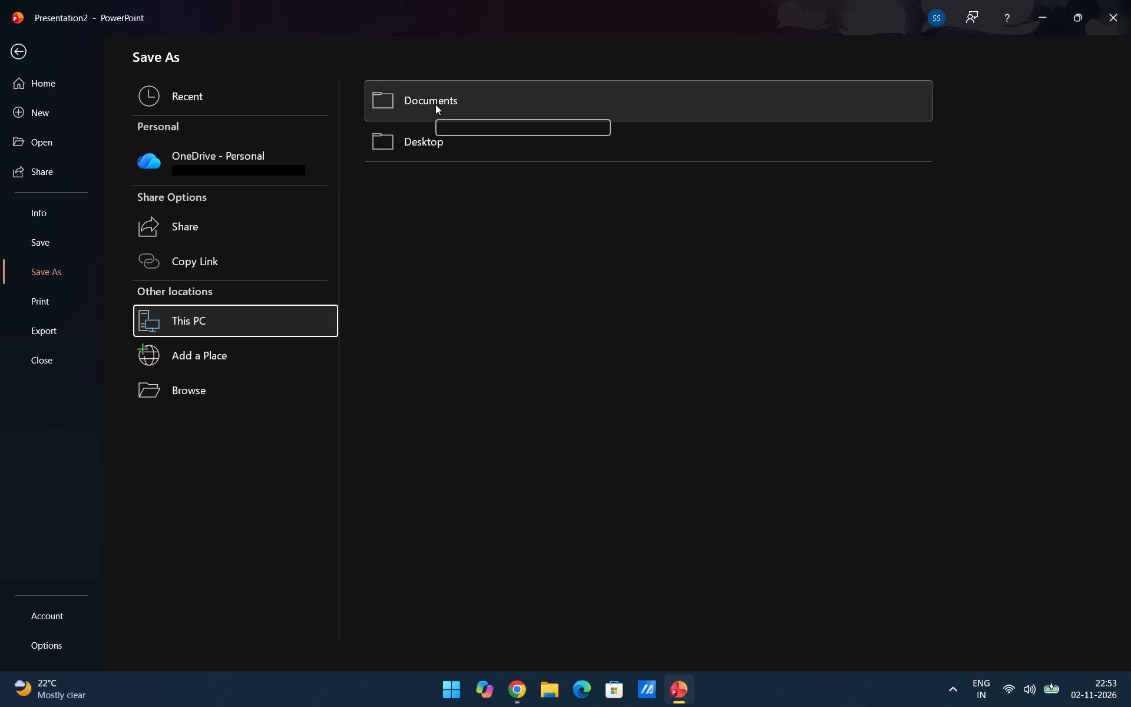
left_click(415, 100)
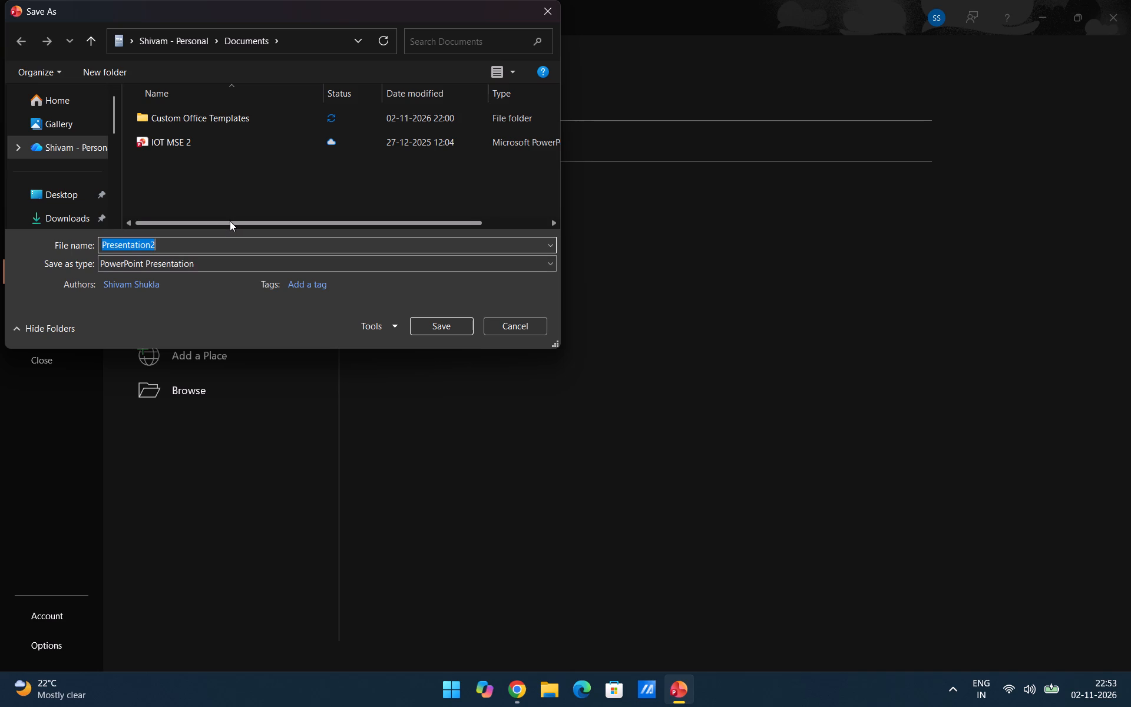
scroll(58, 178, "down", 1)
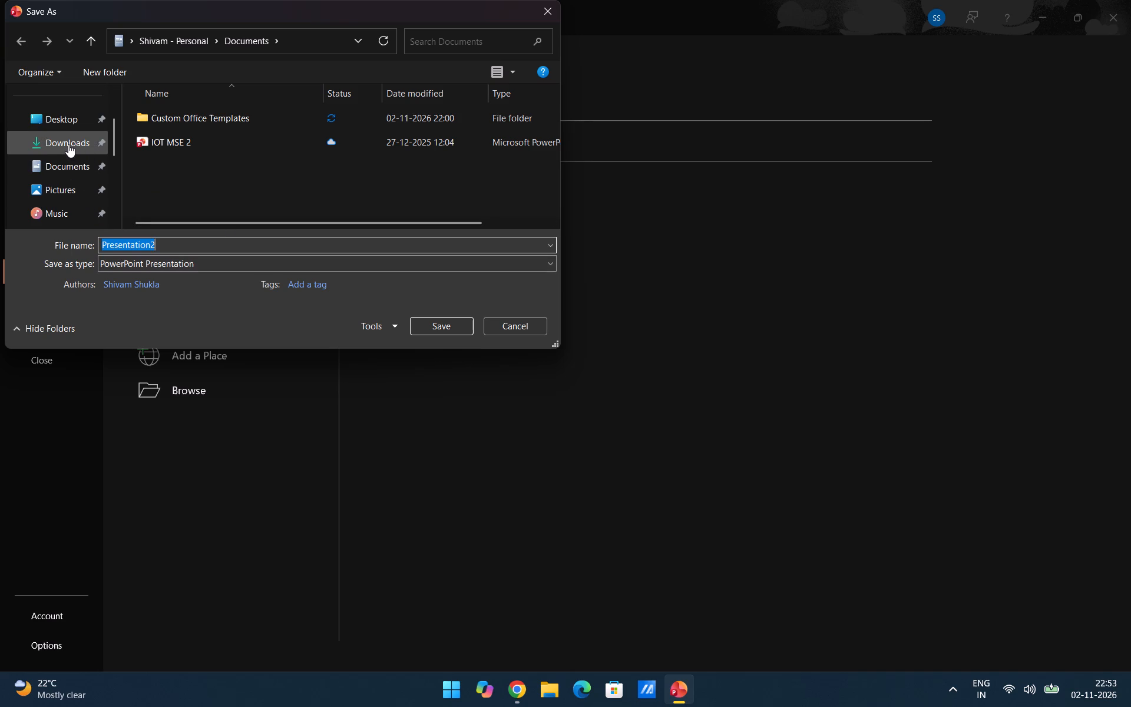
left_click(68, 144)
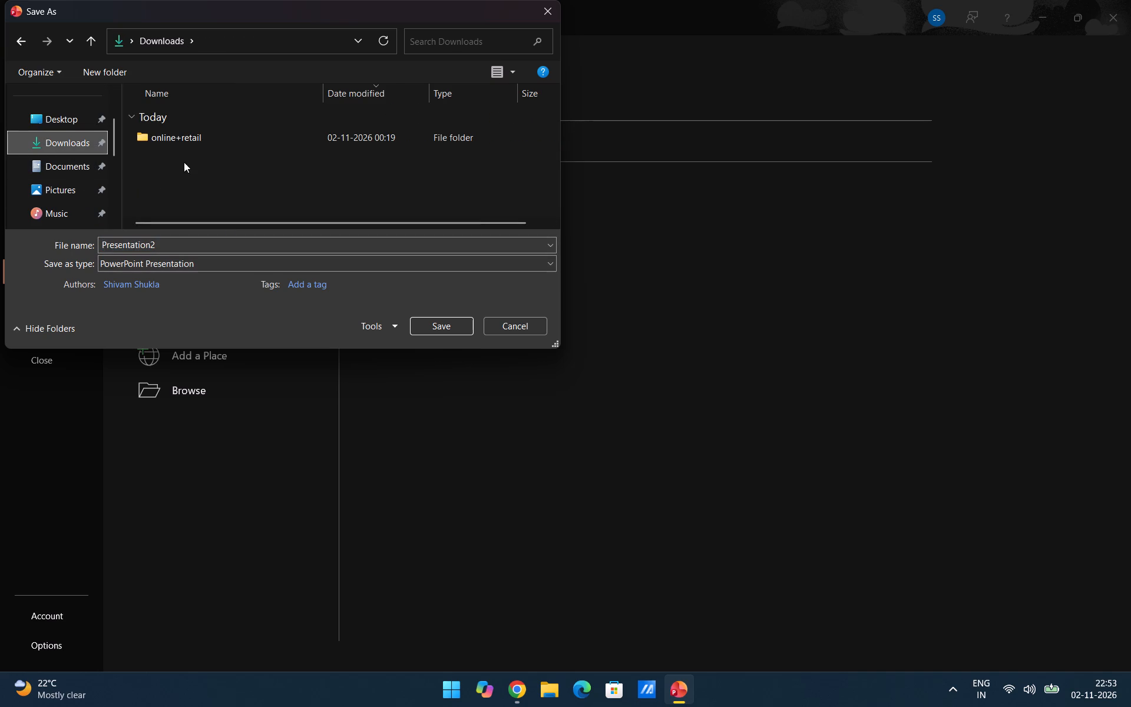
left_click(57, 167)
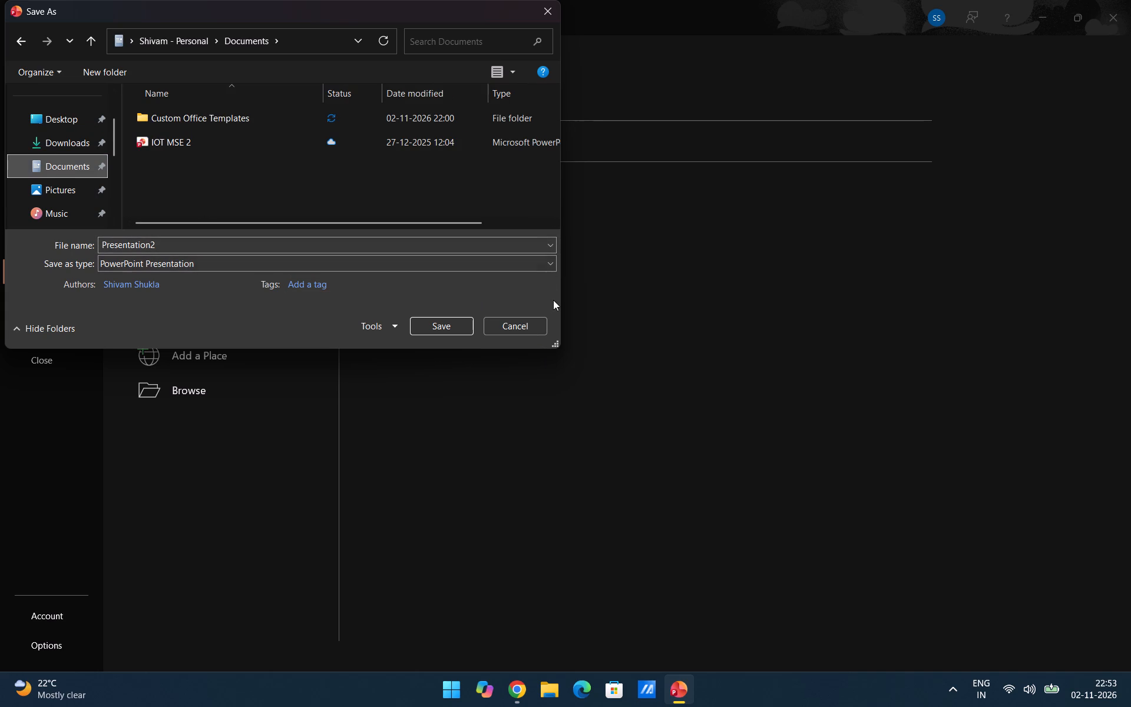
left_click(548, 267)
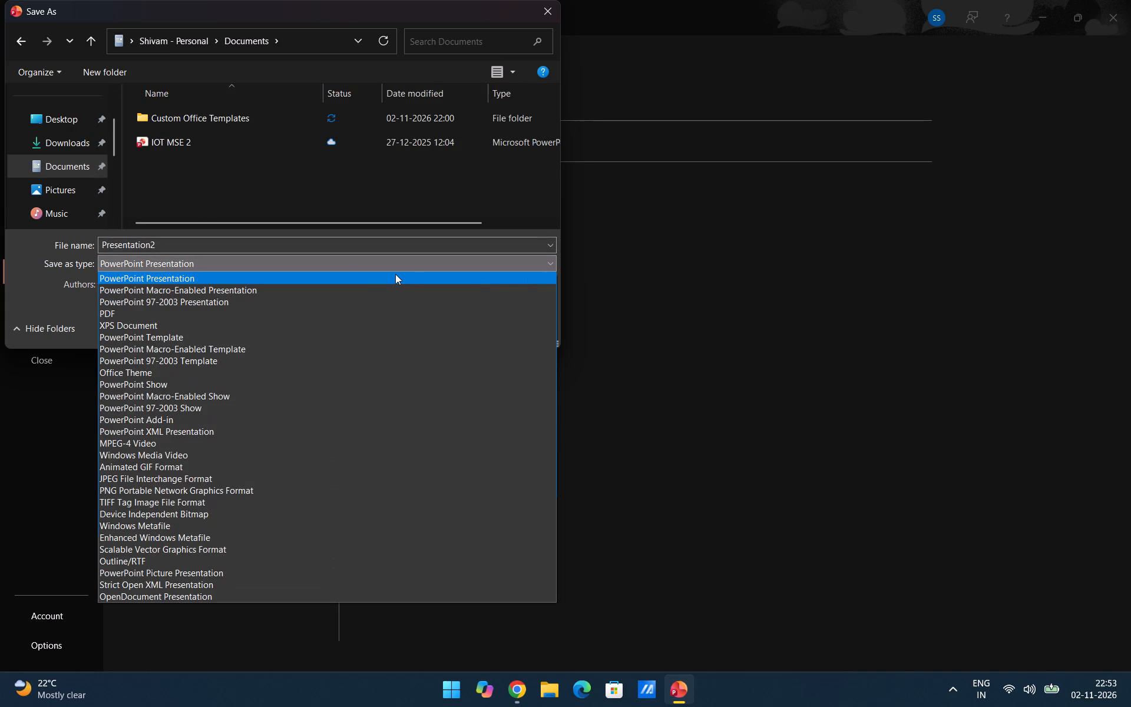
left_click(328, 280)
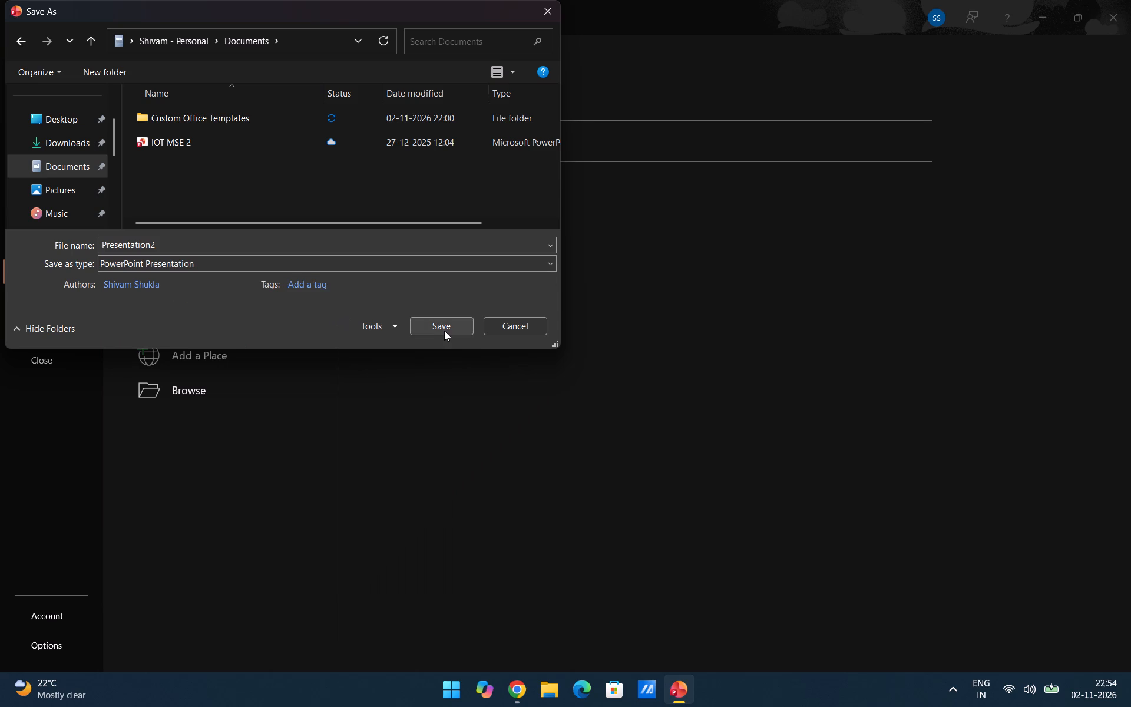
Replace the default file name with CA->2_dbs and try to save the presentation.
left_click(251, 246)
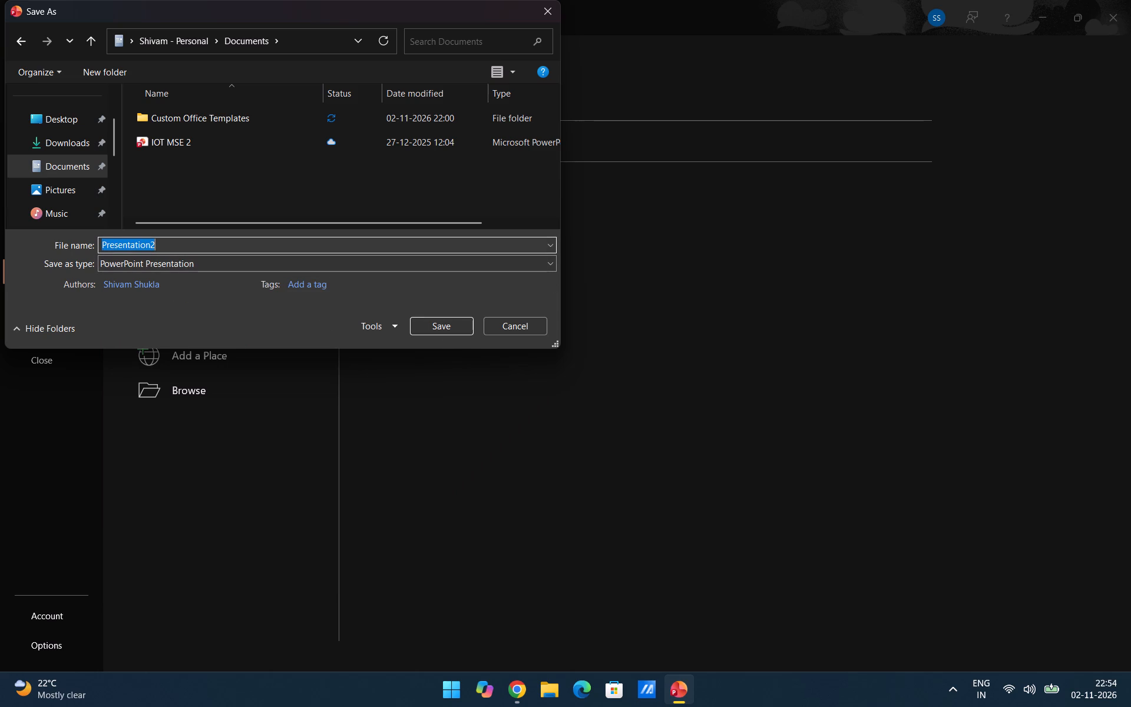
key("BackSpace")
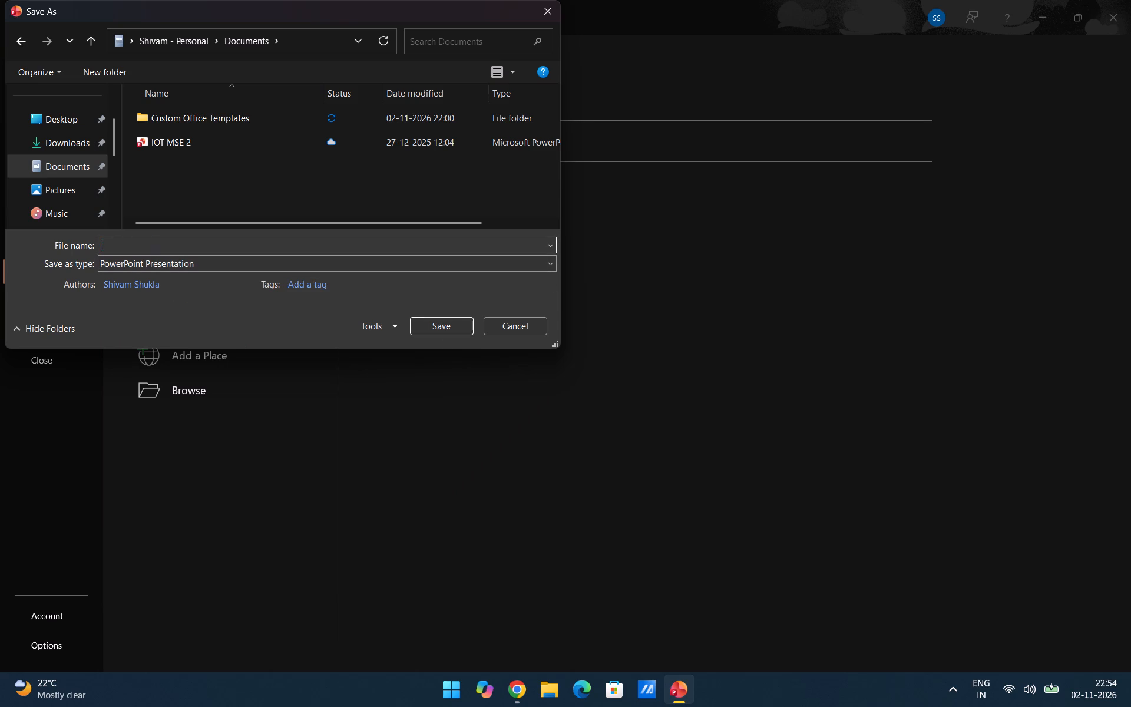
type("CA")
key("minus")
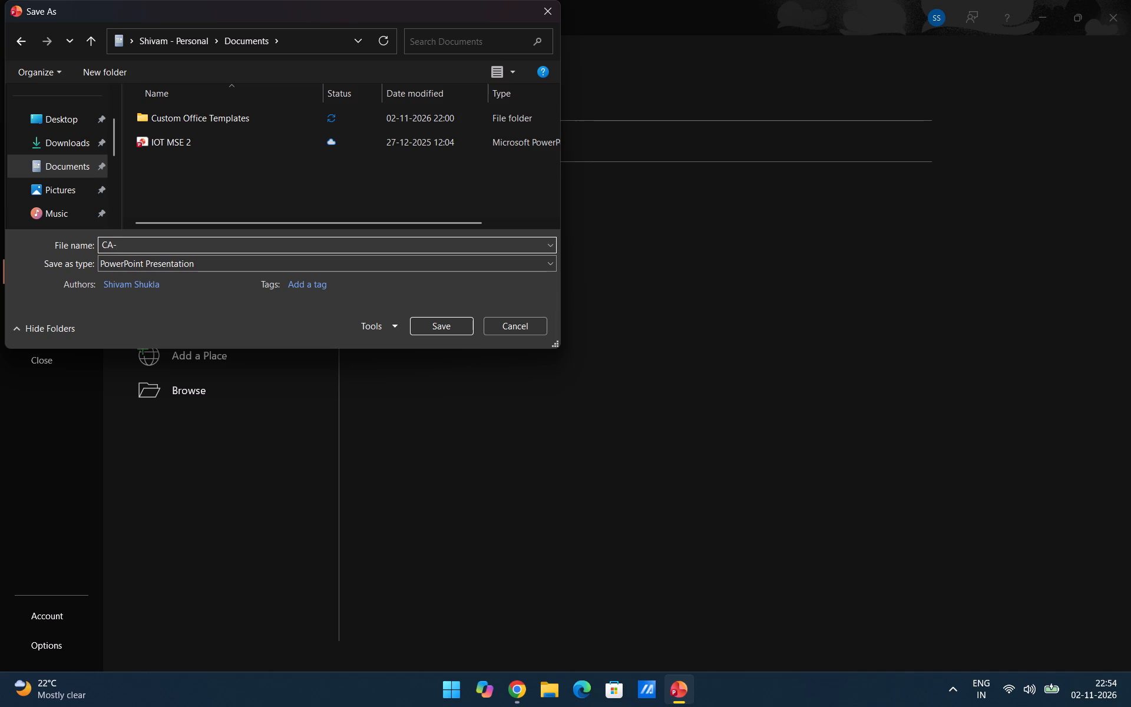
key("shift+greater")
type("2")
key("space")
key("BackSpace")
key("shift+underscore")
type("dbs")
key("space")
key("BackSpace")
type("_ppt")
key("BackSpace")
key("BackSpace")
key("BackSpace")
key("BackSpace")
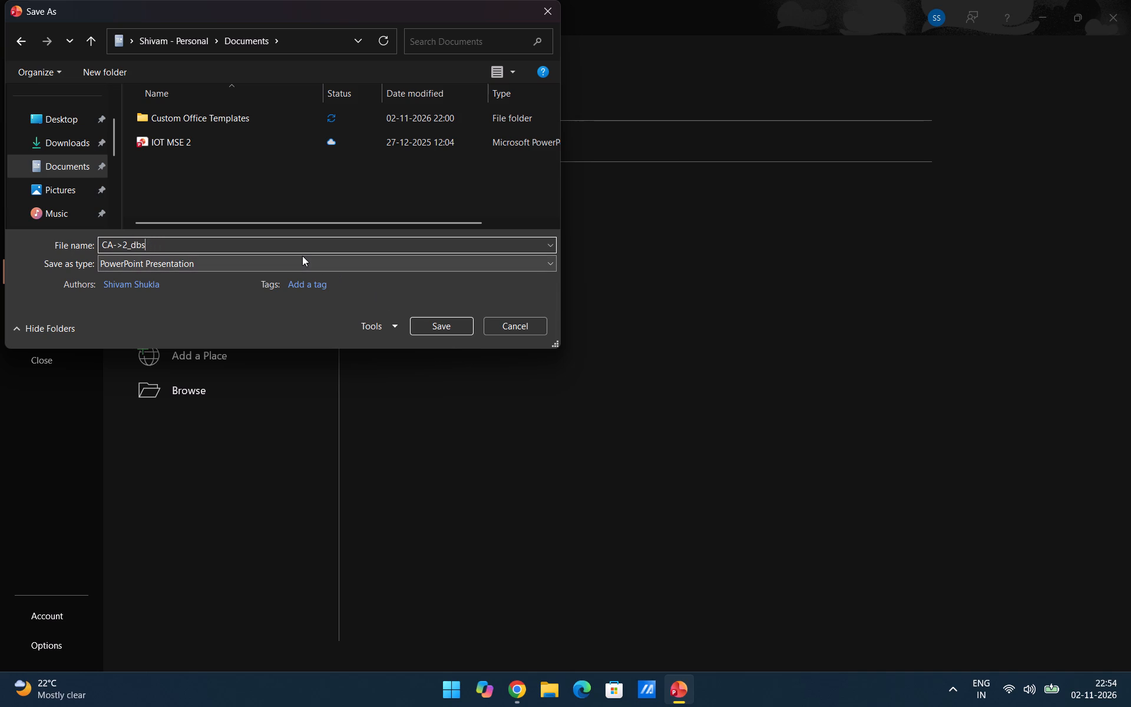
left_click(450, 326)
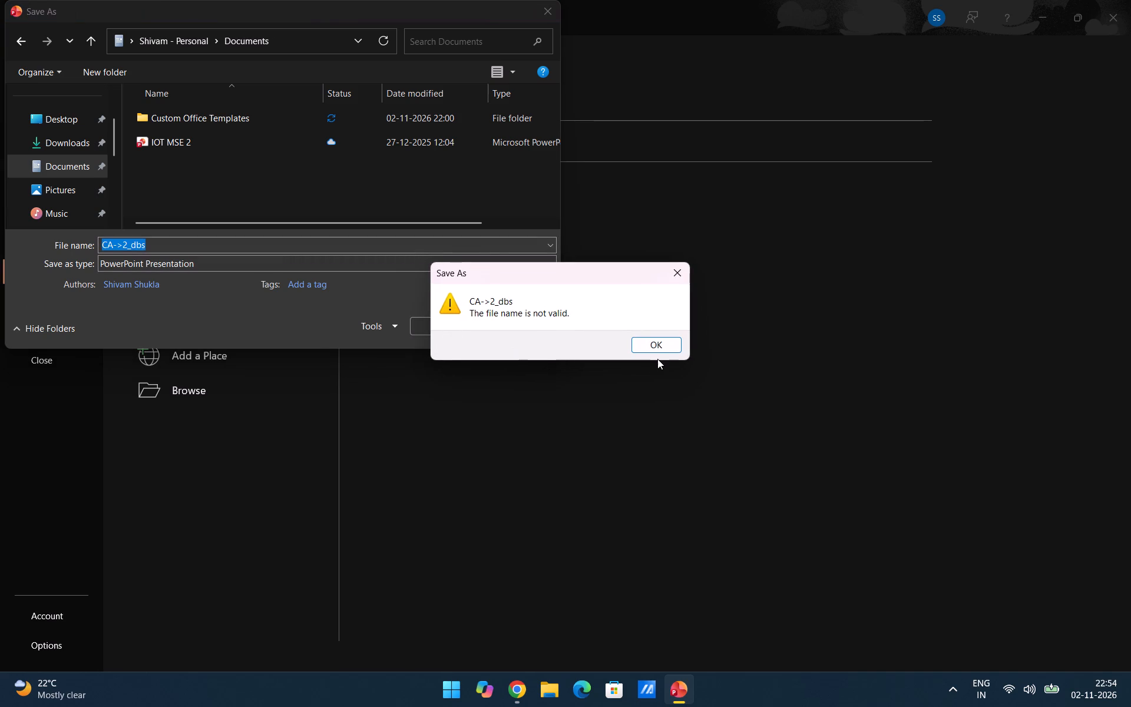
left_click(660, 343)
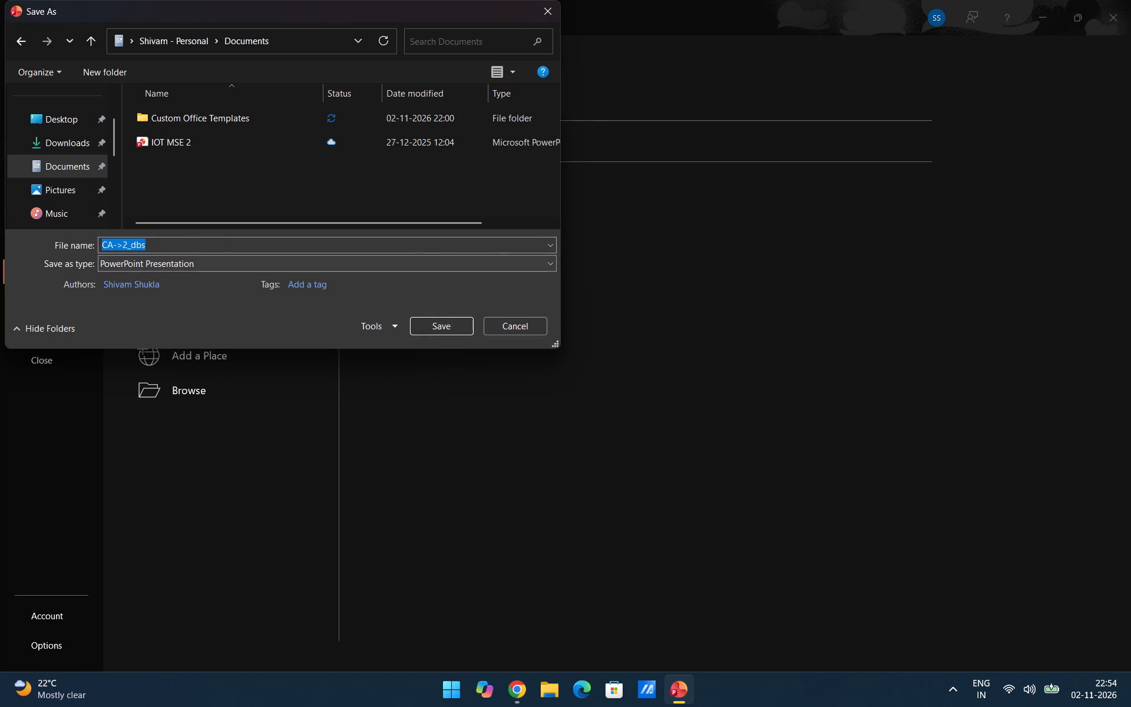
Remove the > character so that the file name reads CA-2_dbs.
left_click(120, 247)
left_click(120, 247)
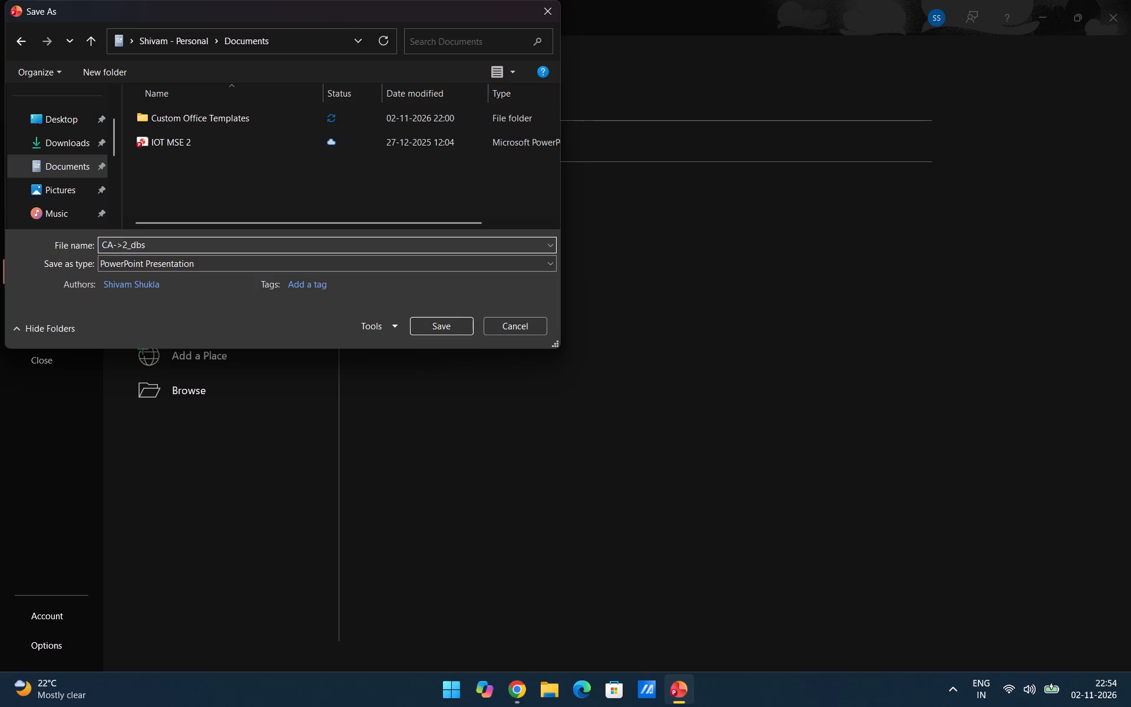
key("BackSpace")
Save the presentation in the Documents folder under the name CA-2_dbs and dismiss the AutoSave notice.
left_click(438, 323)
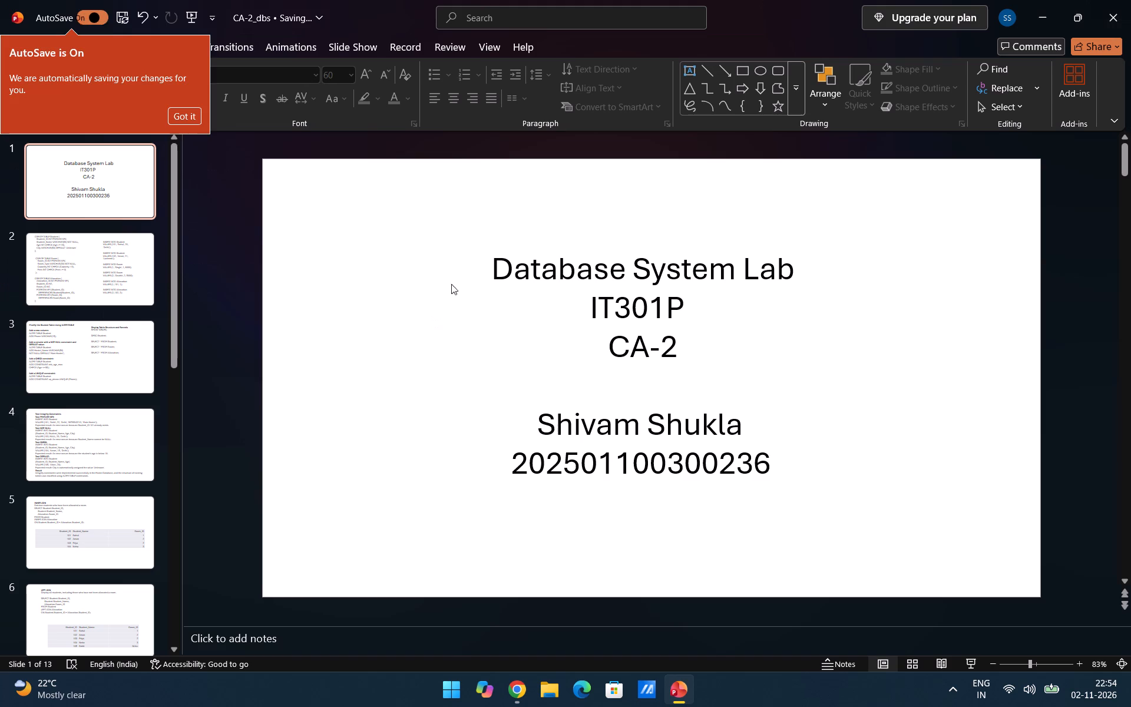
left_click(184, 118)
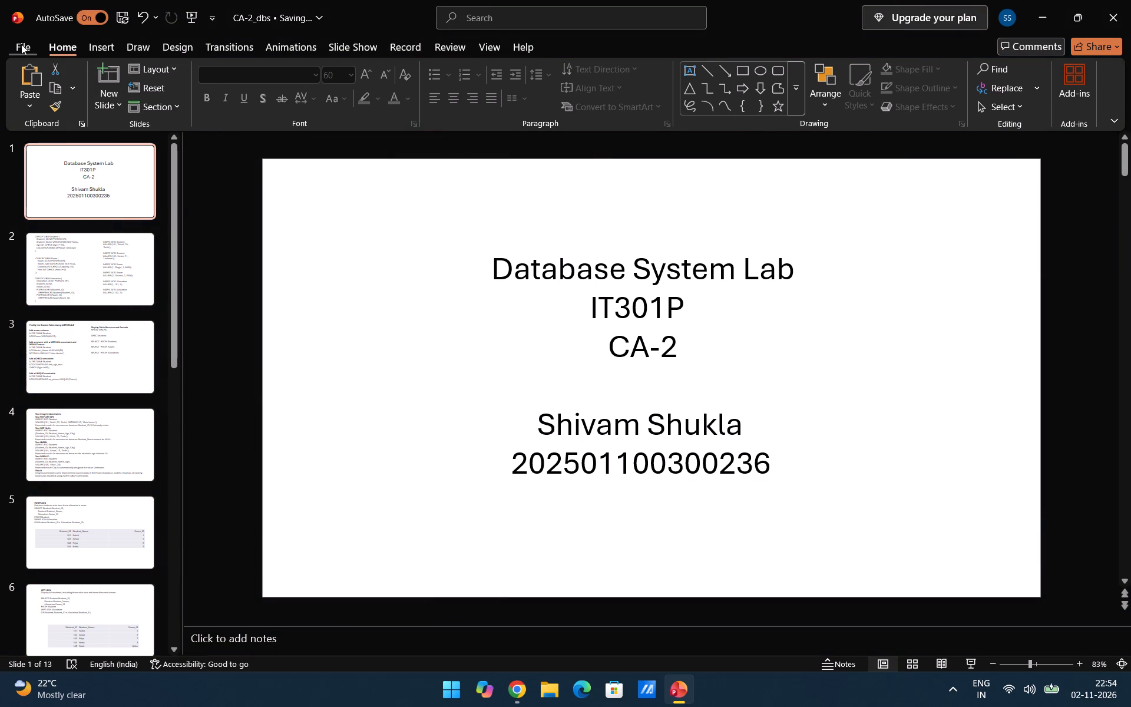
Open the file management view for the CA-2_dbs presentation.
left_click(21, 44)
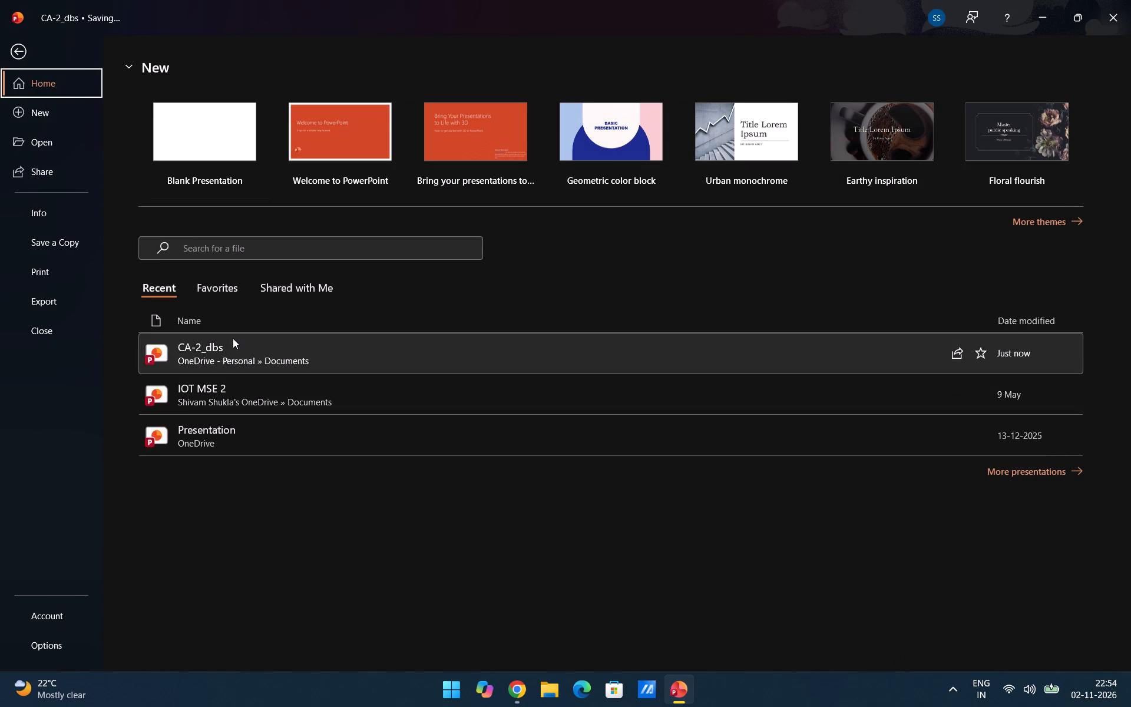
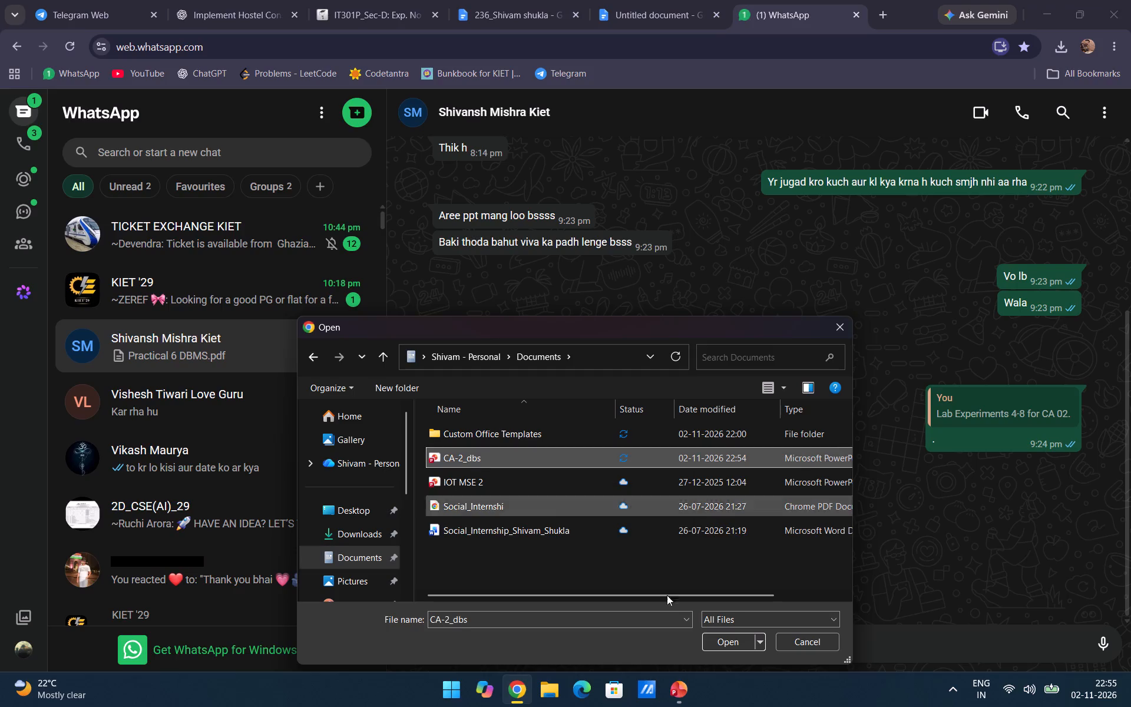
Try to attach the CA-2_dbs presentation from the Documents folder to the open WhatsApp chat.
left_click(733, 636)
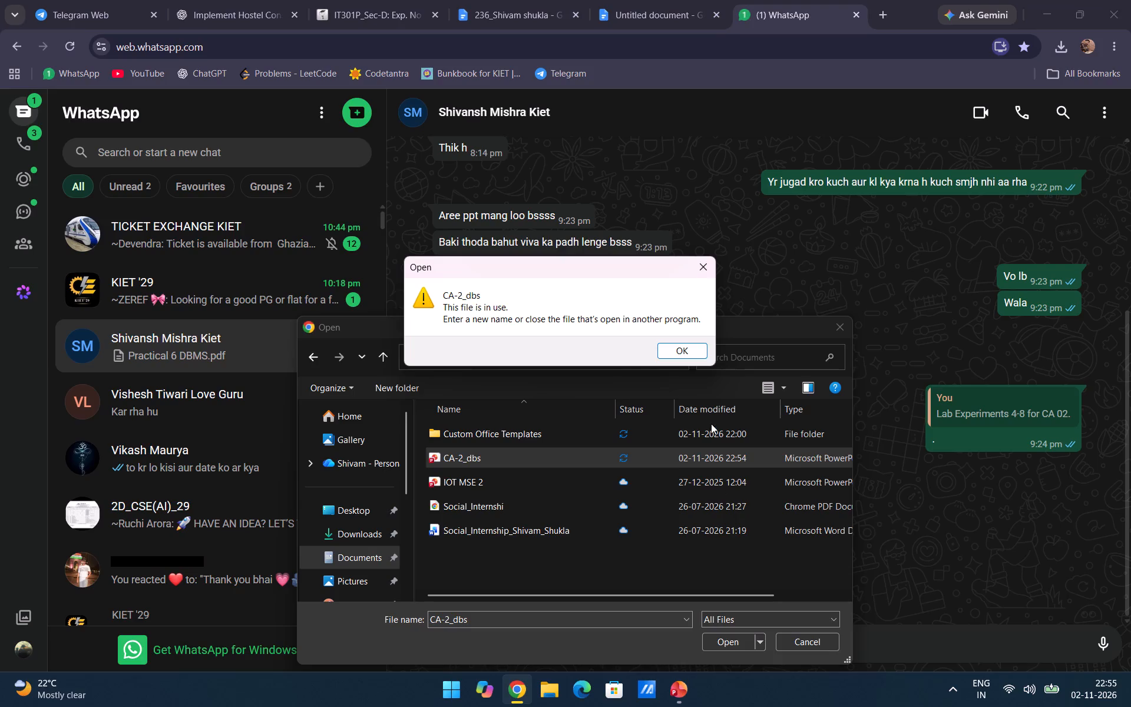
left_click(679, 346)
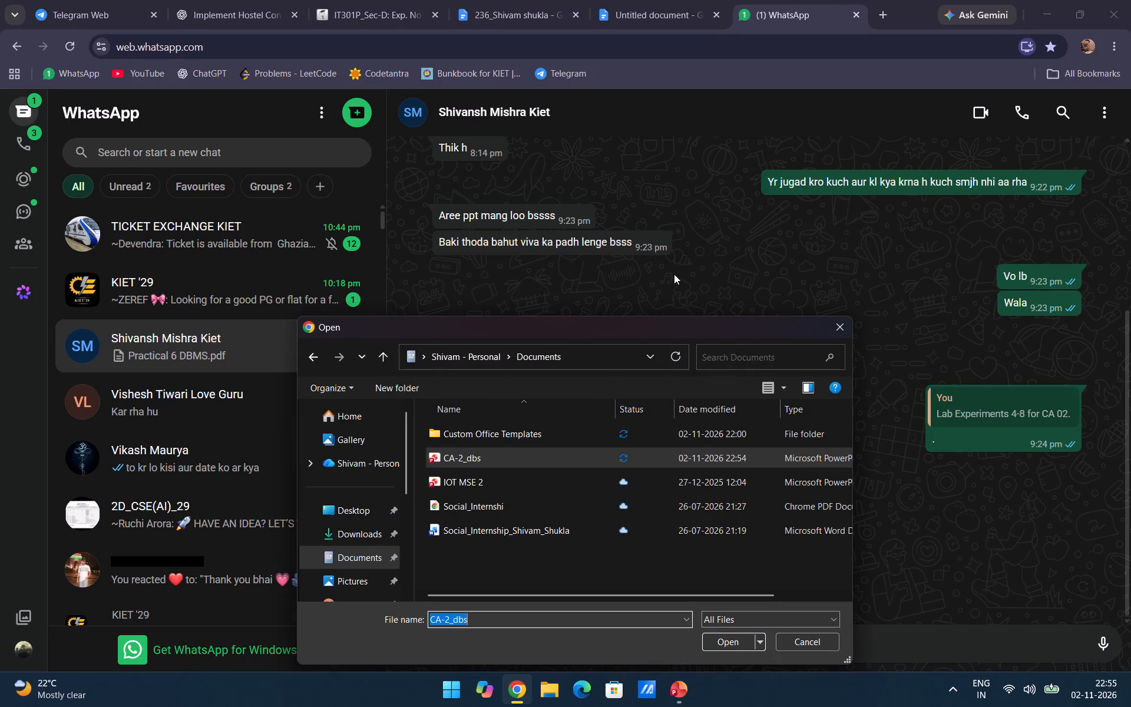
Switch to PowerPoint, where the CA-2_dbs presentation is open.
left_click(726, 260)
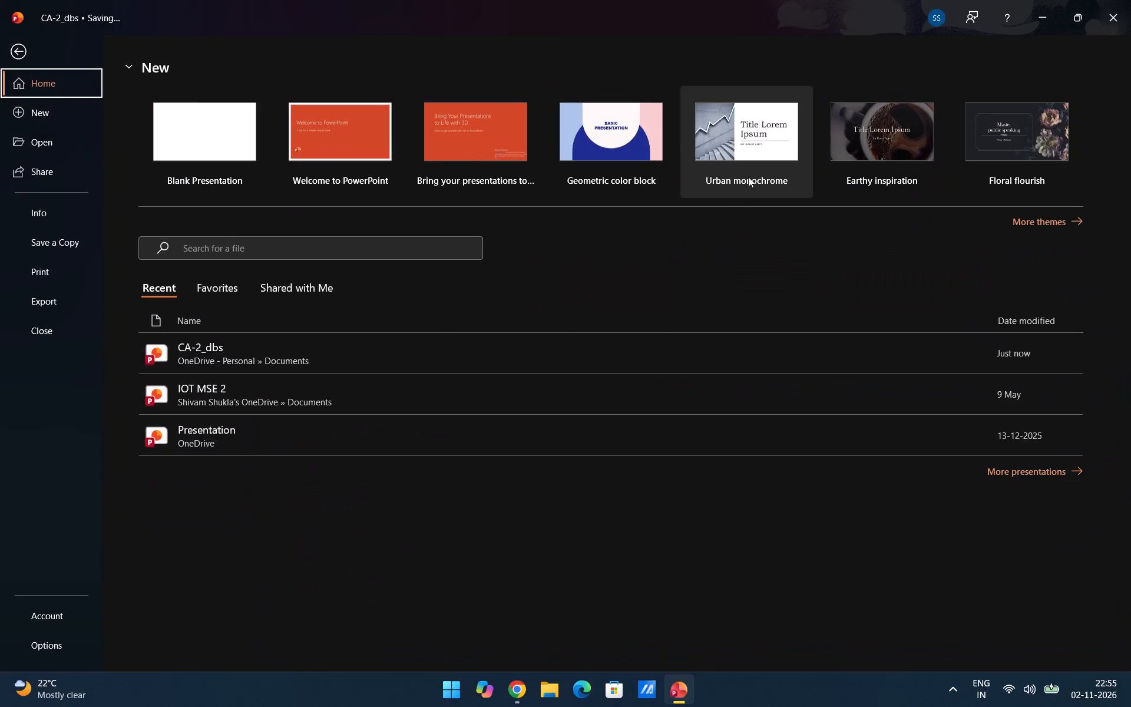
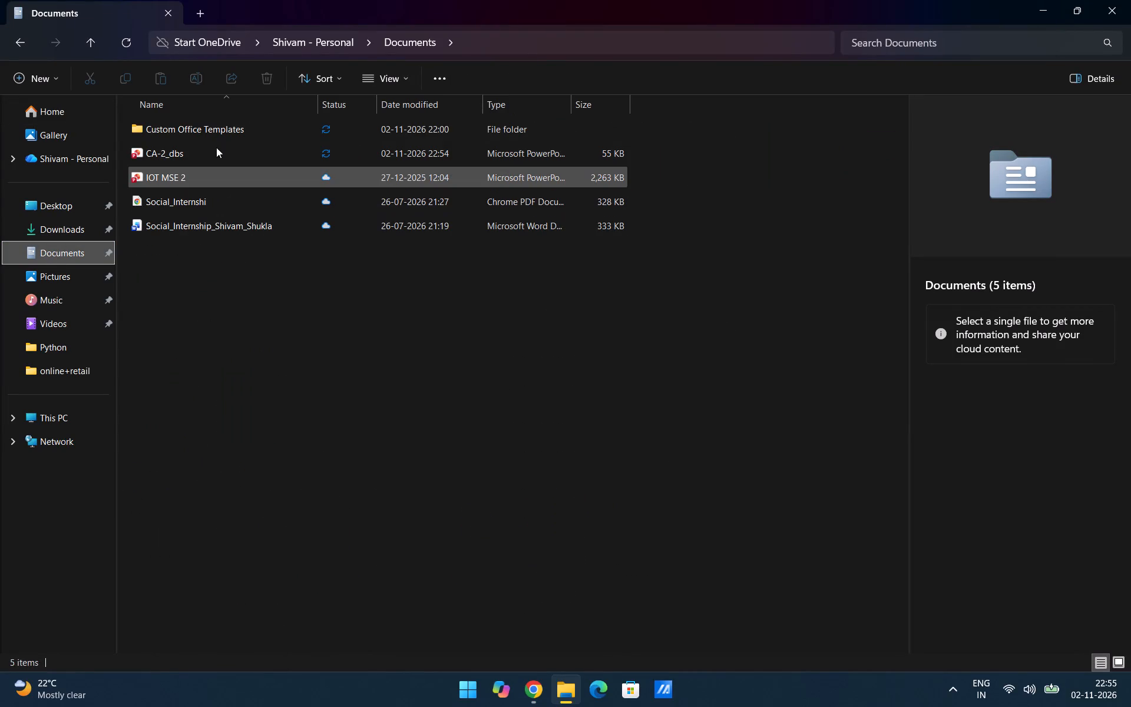
Open the CA-2_dbs presentation from the Documents folder and dismiss the automatic saving notice.
double_click(197, 154)
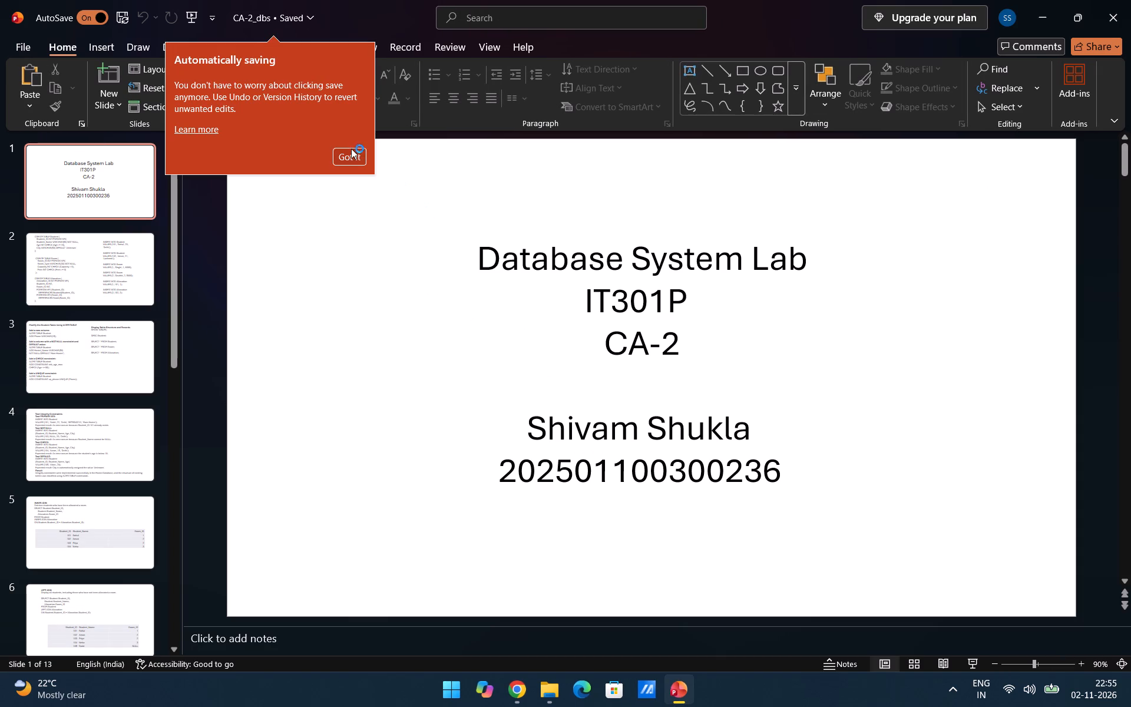
left_click(348, 154)
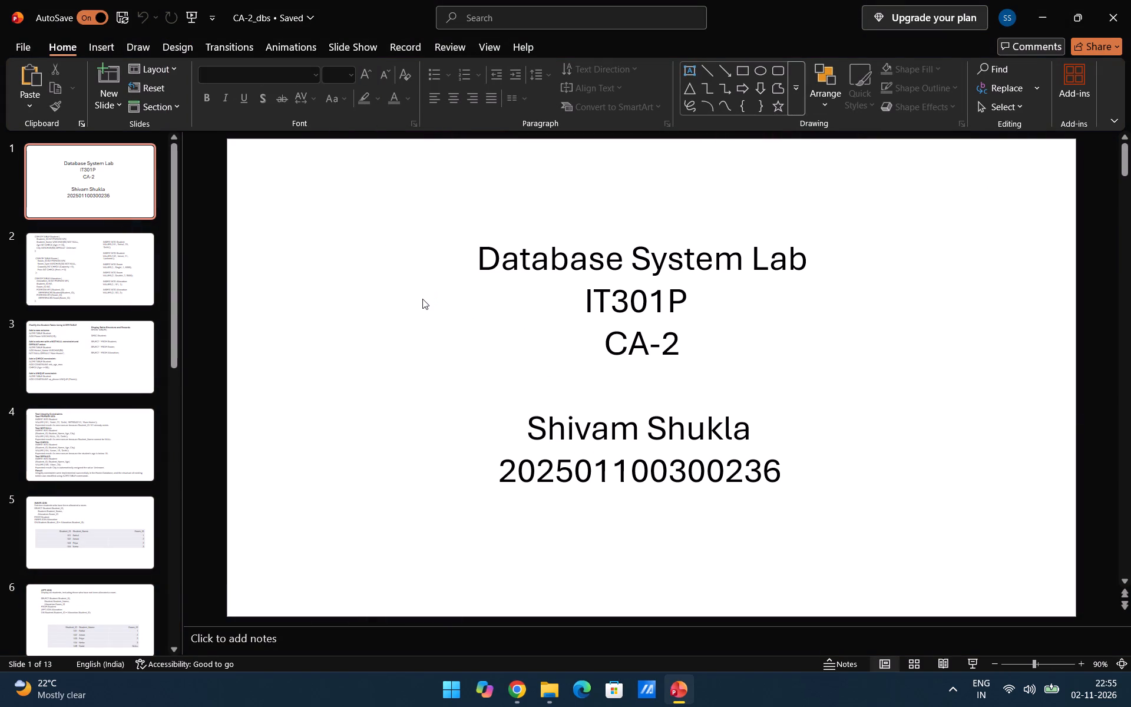
Review slides 2 to 8 of the presentation, covering table creation, ALTER TABLE, constraints and the join queries.
left_click(115, 290)
left_click(97, 384)
left_click(88, 457)
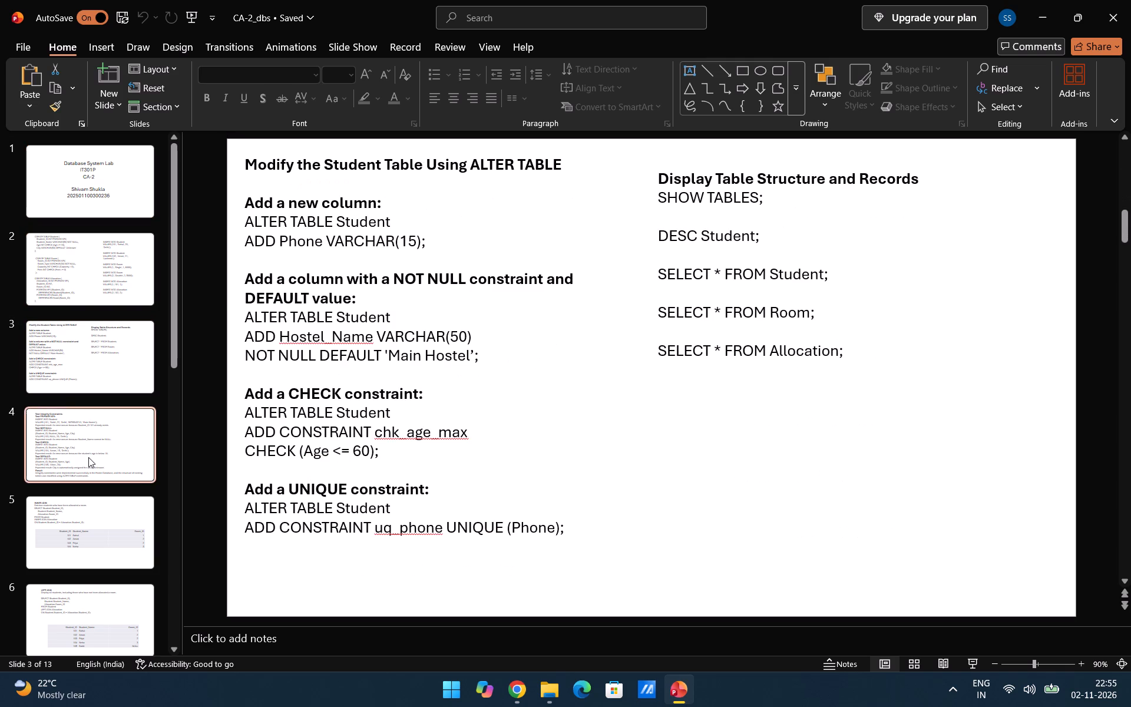
scroll(88, 457, "down", 3)
left_click_drag(61, 351, 77, 442)
left_click(79, 406)
scroll(90, 483, "down", 1)
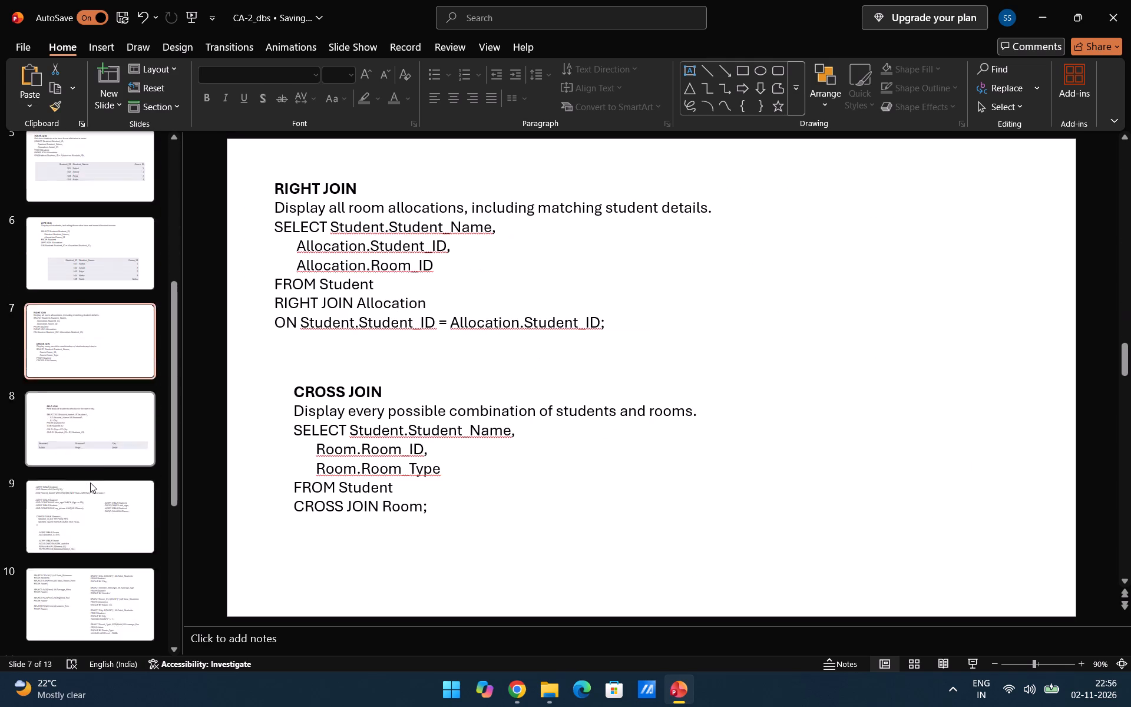
scroll(90, 483, "down", 1)
left_click(110, 366)
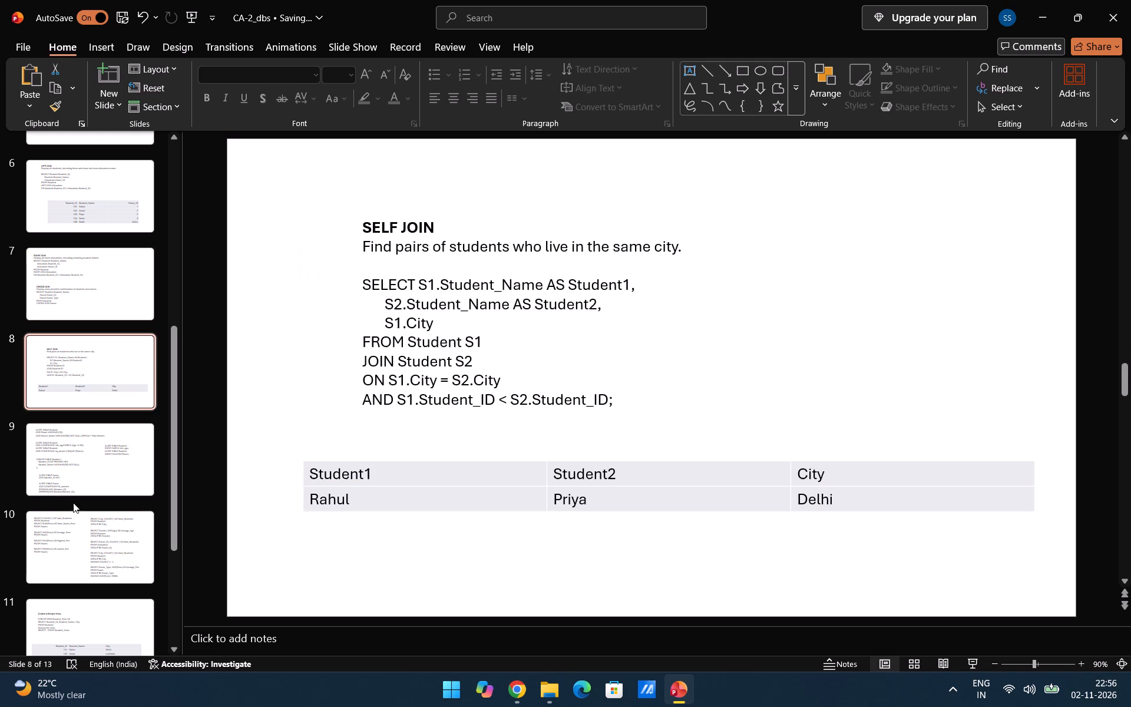
Review the closing slides from slide 13 back to slide 9, covering indexes, views, aggregate queries and table alterations.
scroll(55, 536, "down", 2)
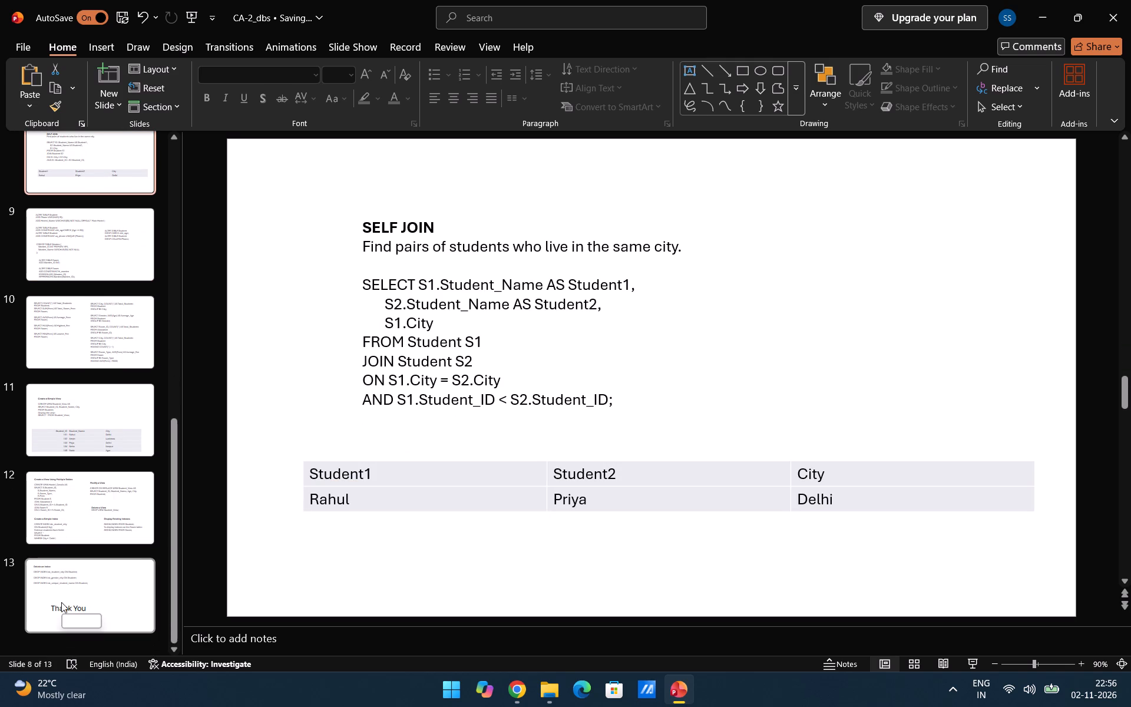
left_click(61, 602)
left_click(82, 485)
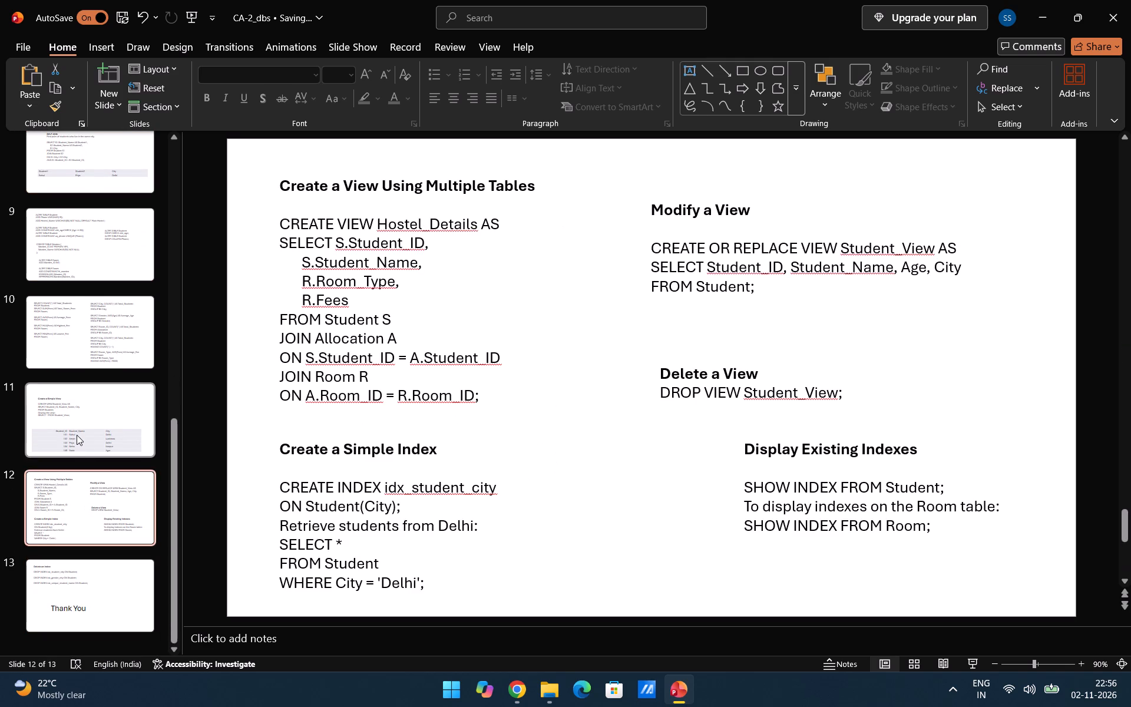
left_click(77, 435)
left_click(96, 310)
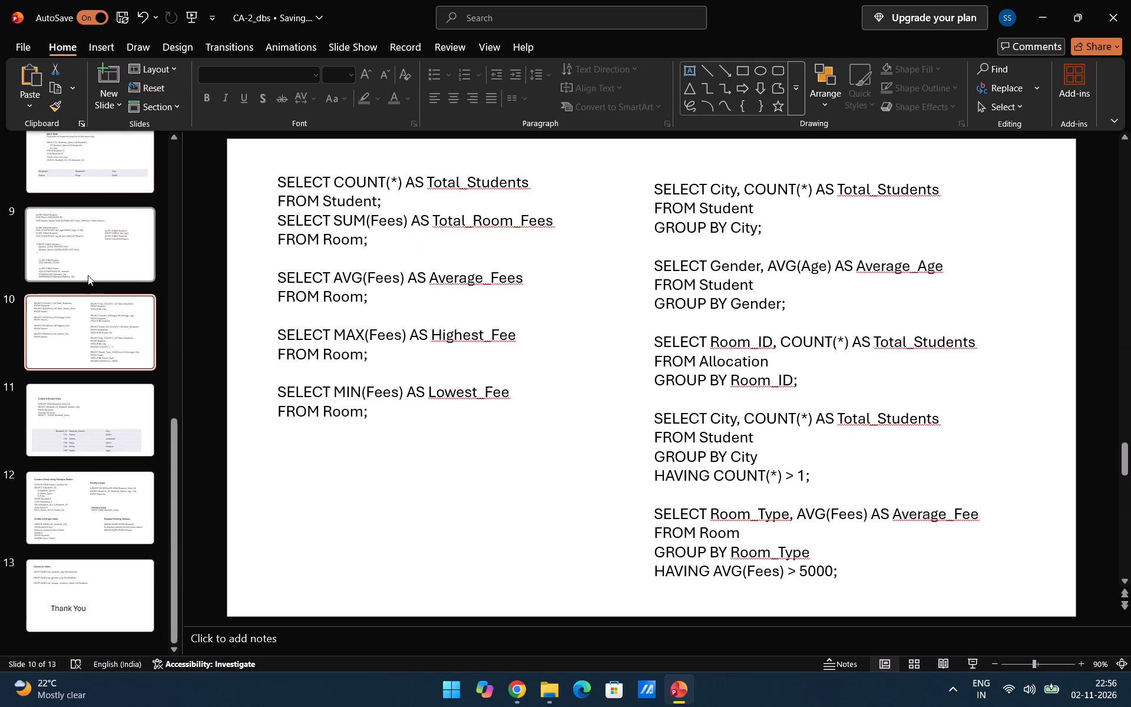
left_click(88, 275)
scroll(115, 444, "up", 9)
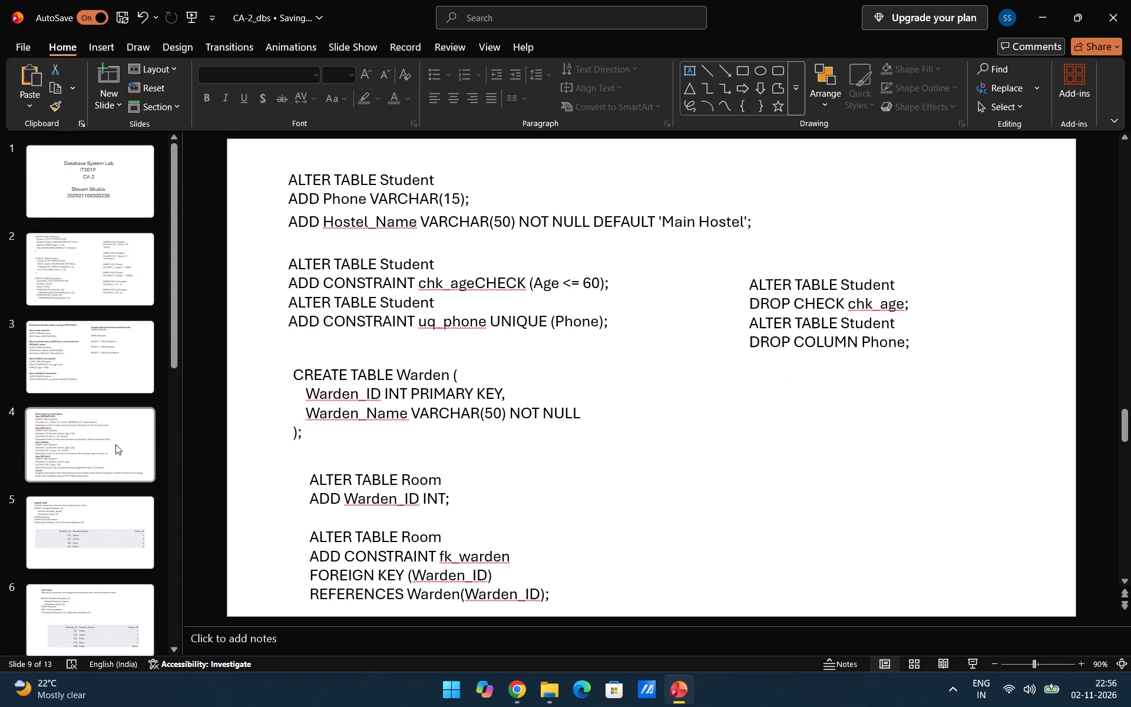
scroll(115, 444, "down", 11)
scroll(115, 444, "up", 11)
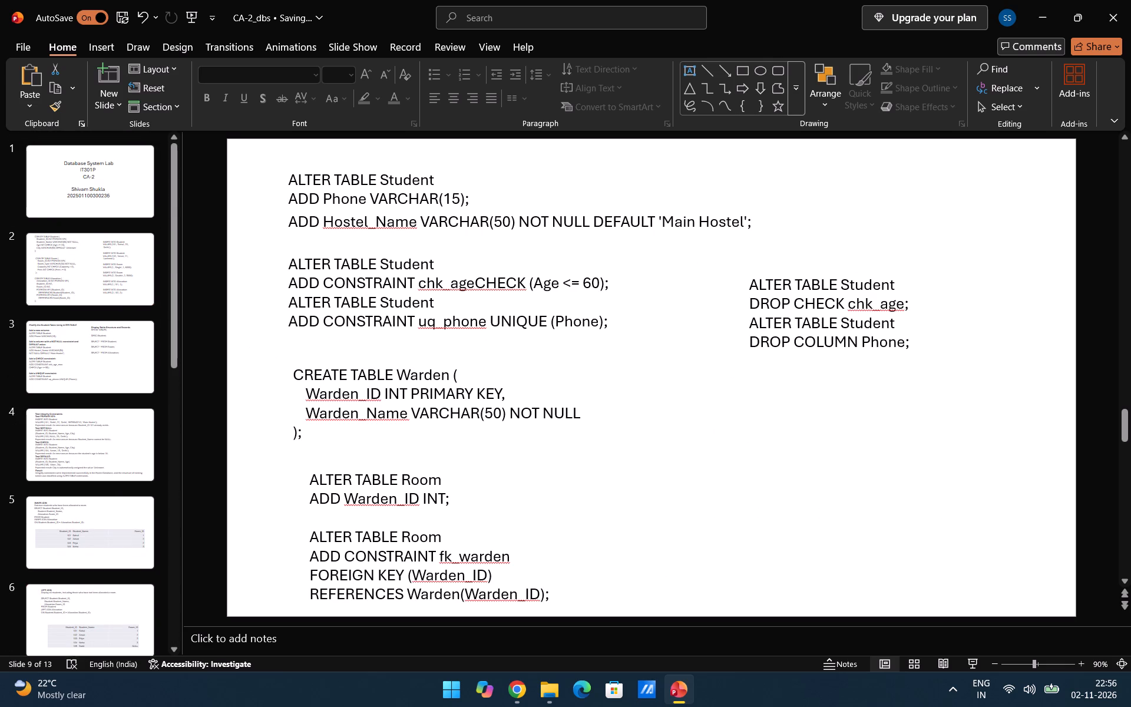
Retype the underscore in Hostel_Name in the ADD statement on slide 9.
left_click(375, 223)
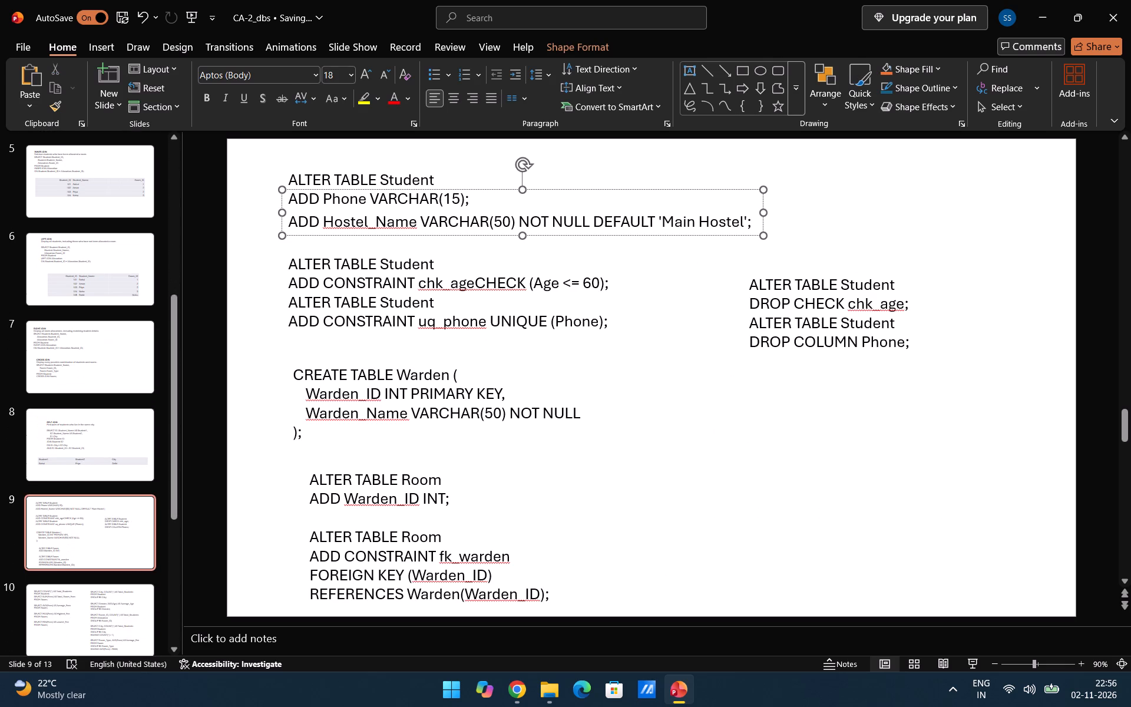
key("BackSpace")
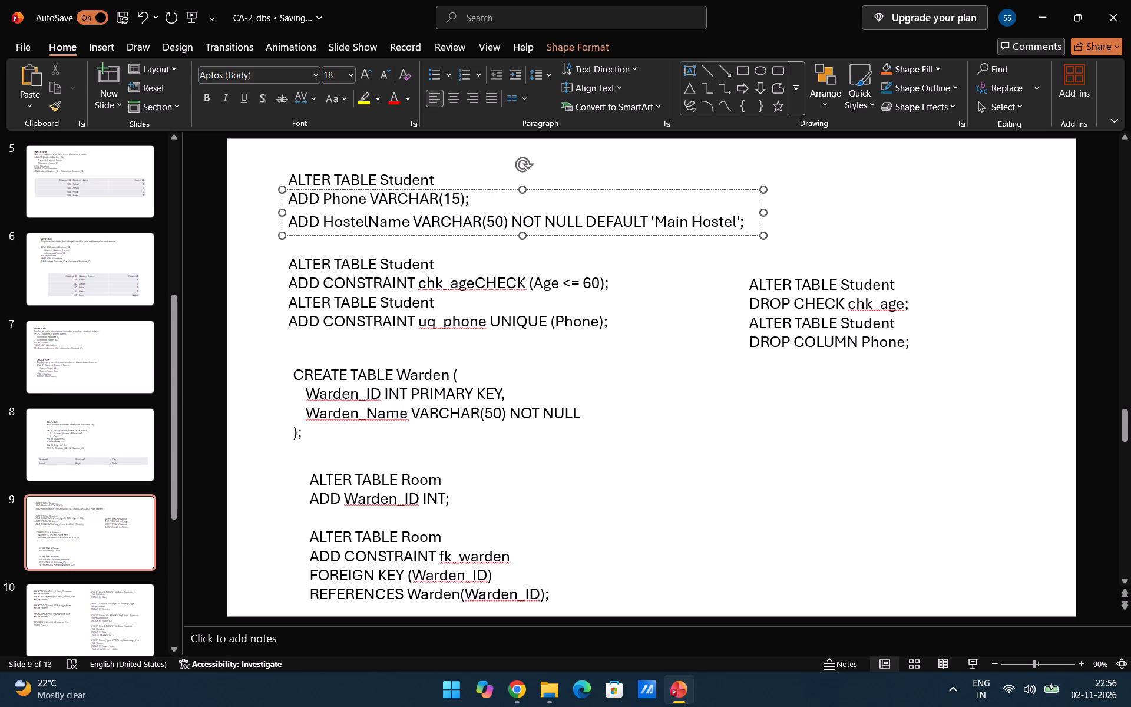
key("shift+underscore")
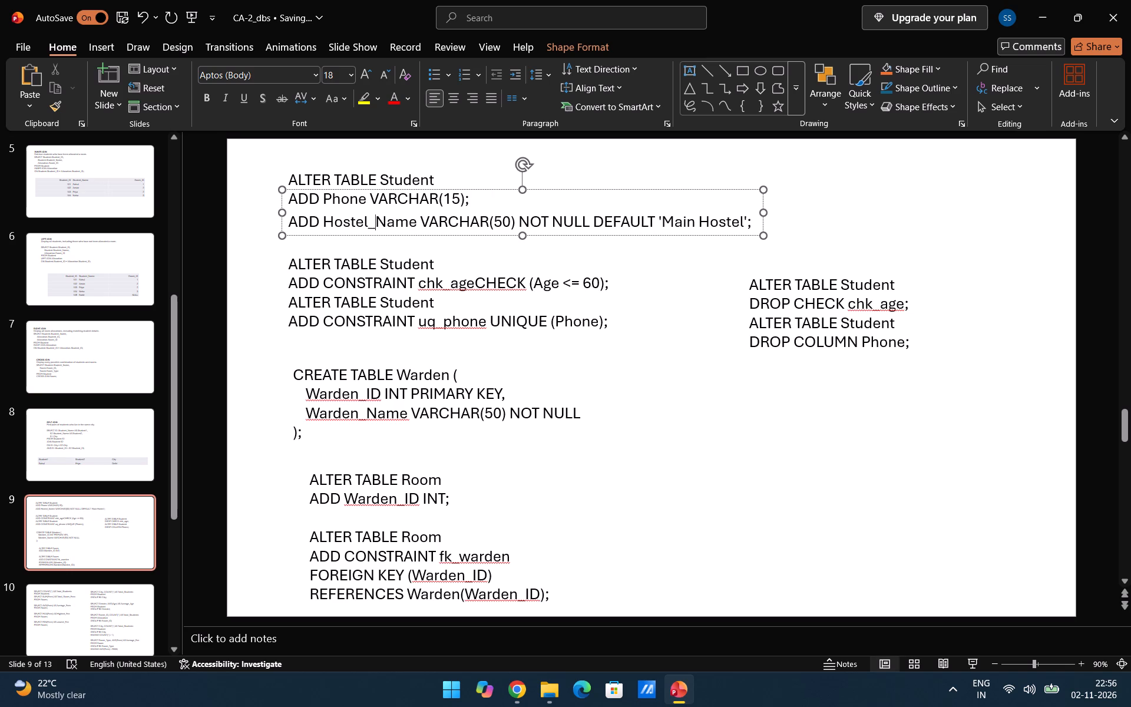
Retype the underscore in chk_age in slide 9's ADD CONSTRAINT statement and insert a space between chk_age and CHECK.
left_click(450, 287)
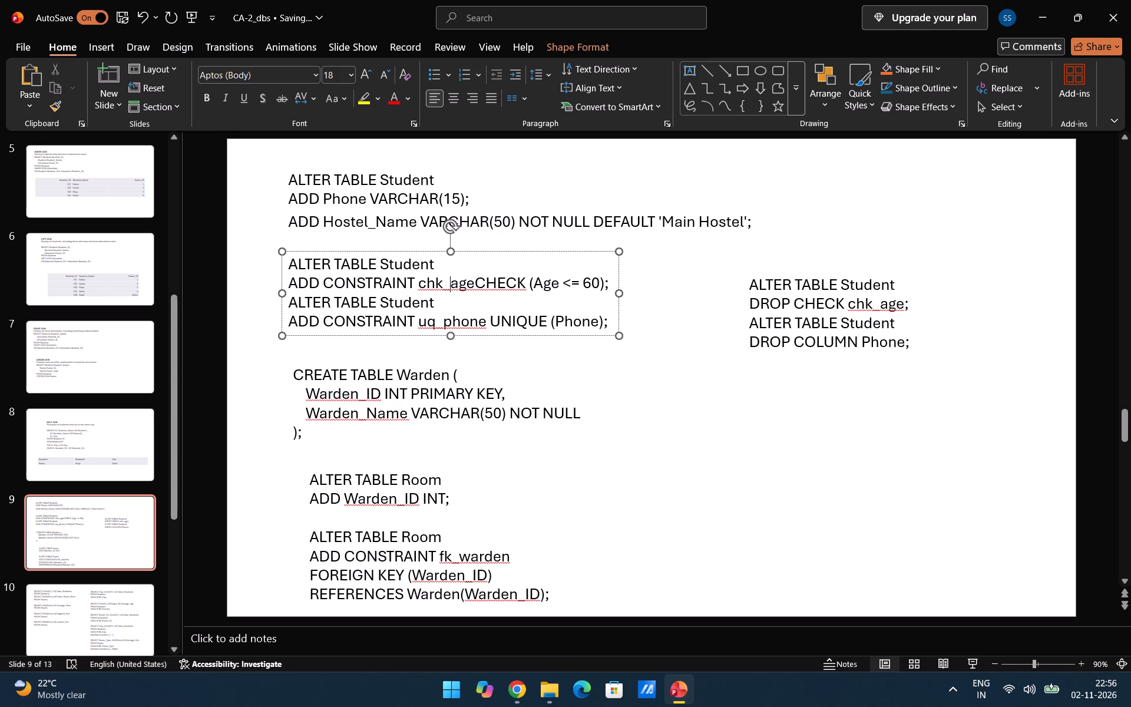
key("BackSpace")
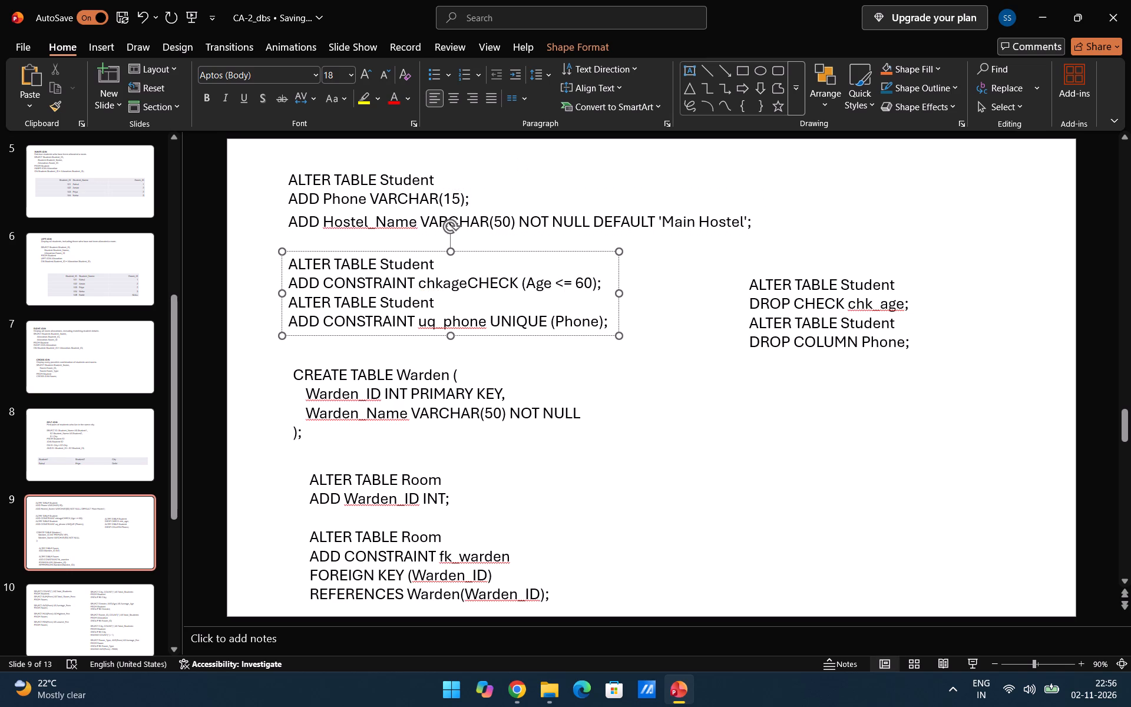
key("shift+underscore")
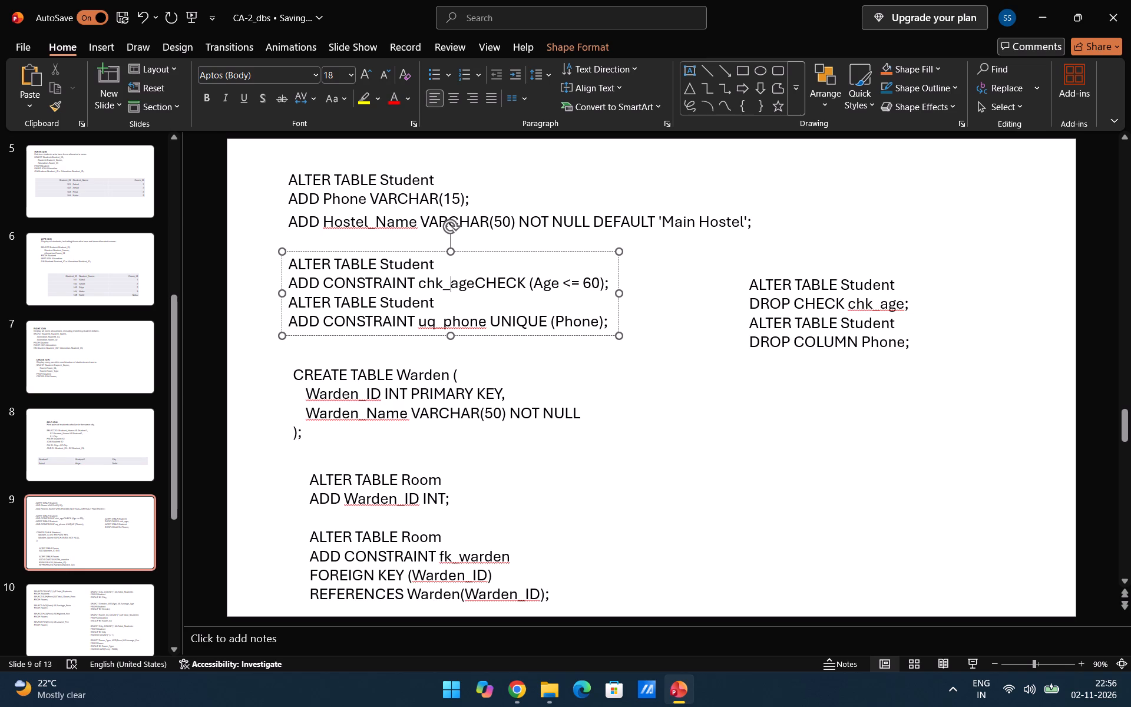
key("Right")
key("Right")
key("Right")
key("Right")
key("Left")
key("space")
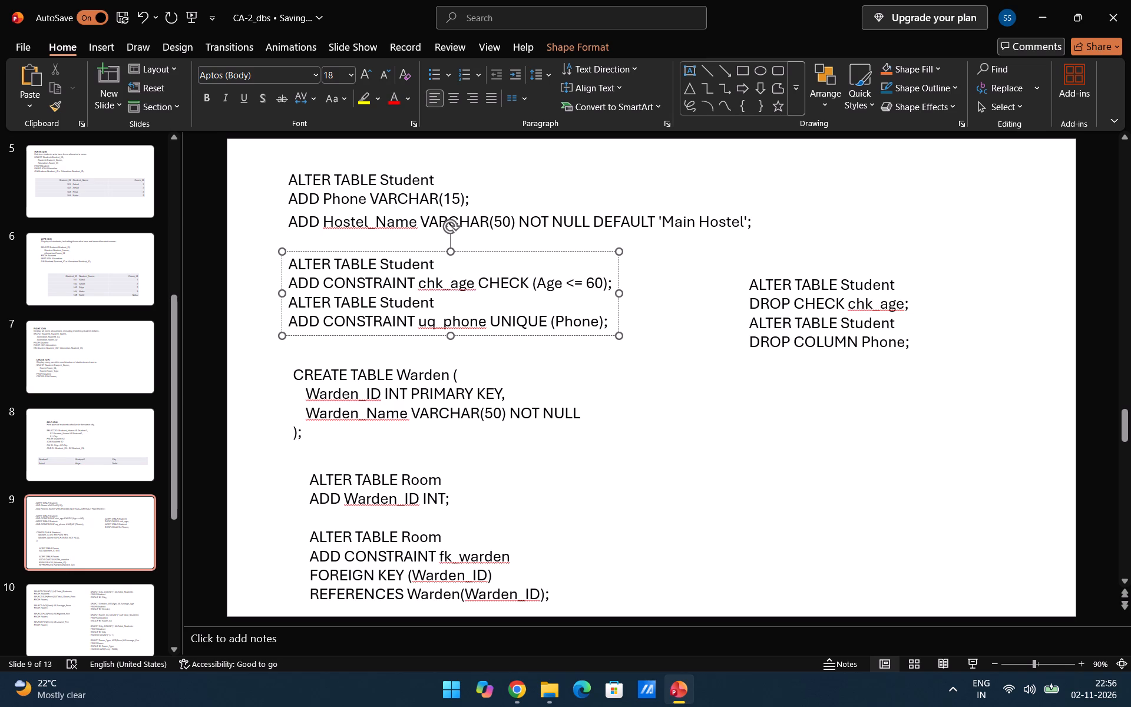
Check the remaining text boxes on slide 9, the title slide and the final Thank You slide.
left_click(454, 296)
left_click(498, 369)
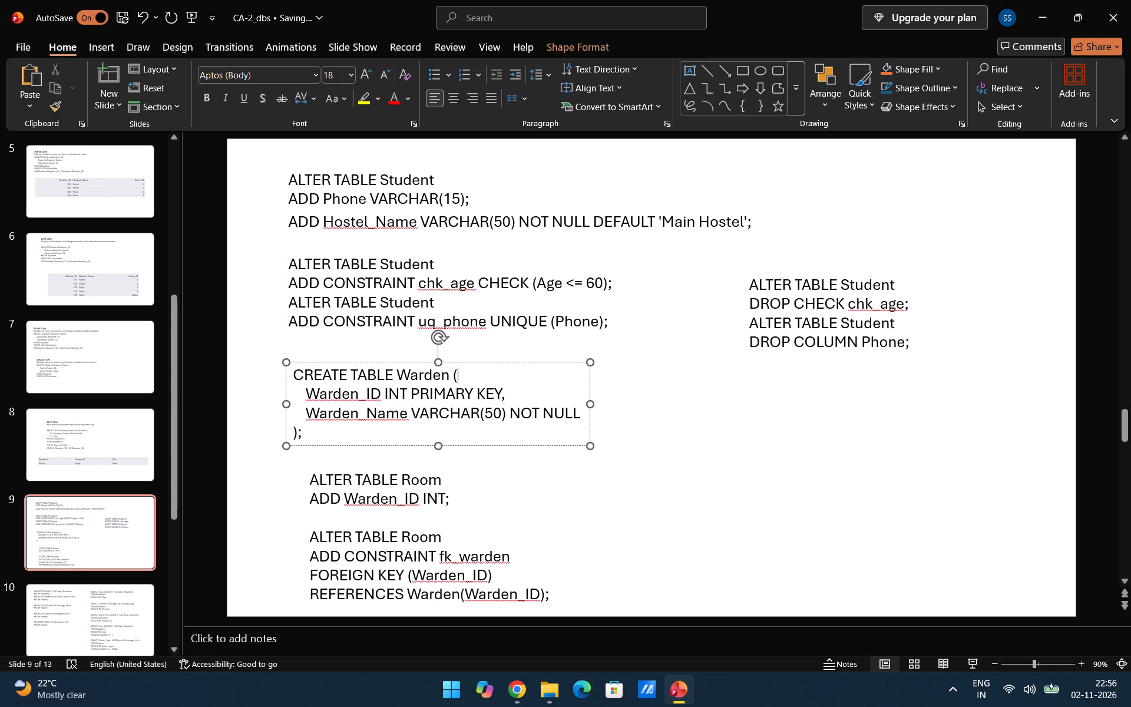
left_click(468, 473)
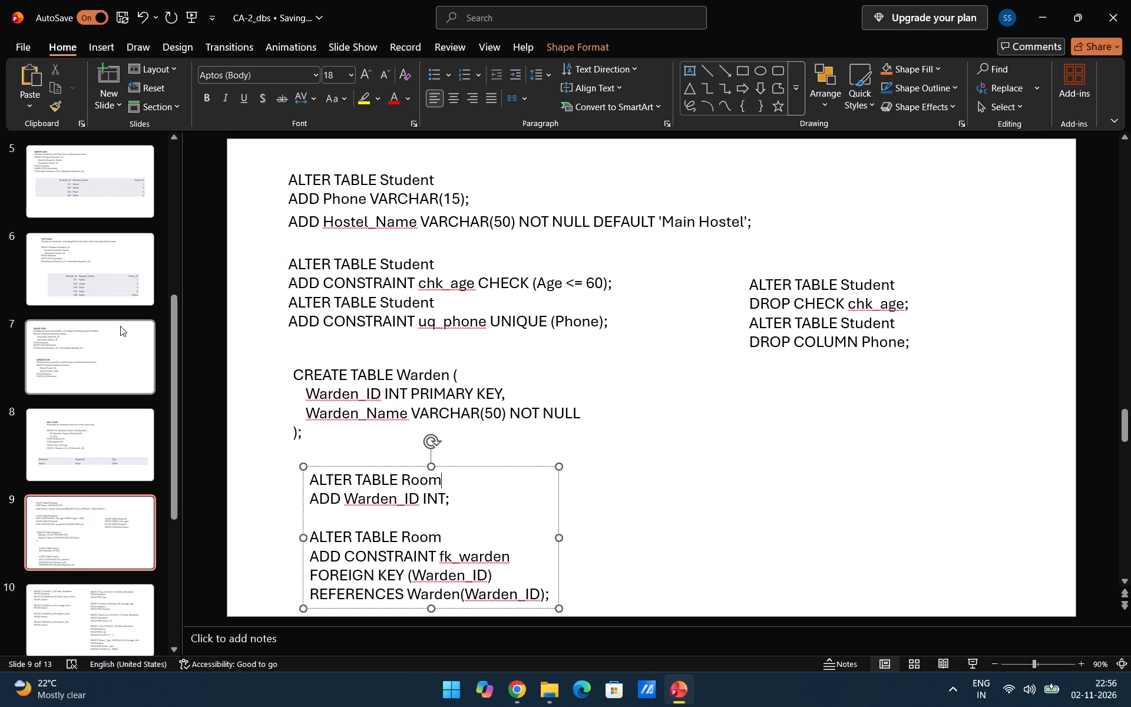
scroll(1, 308, "up", 3)
scroll(74, 344, "up", 3)
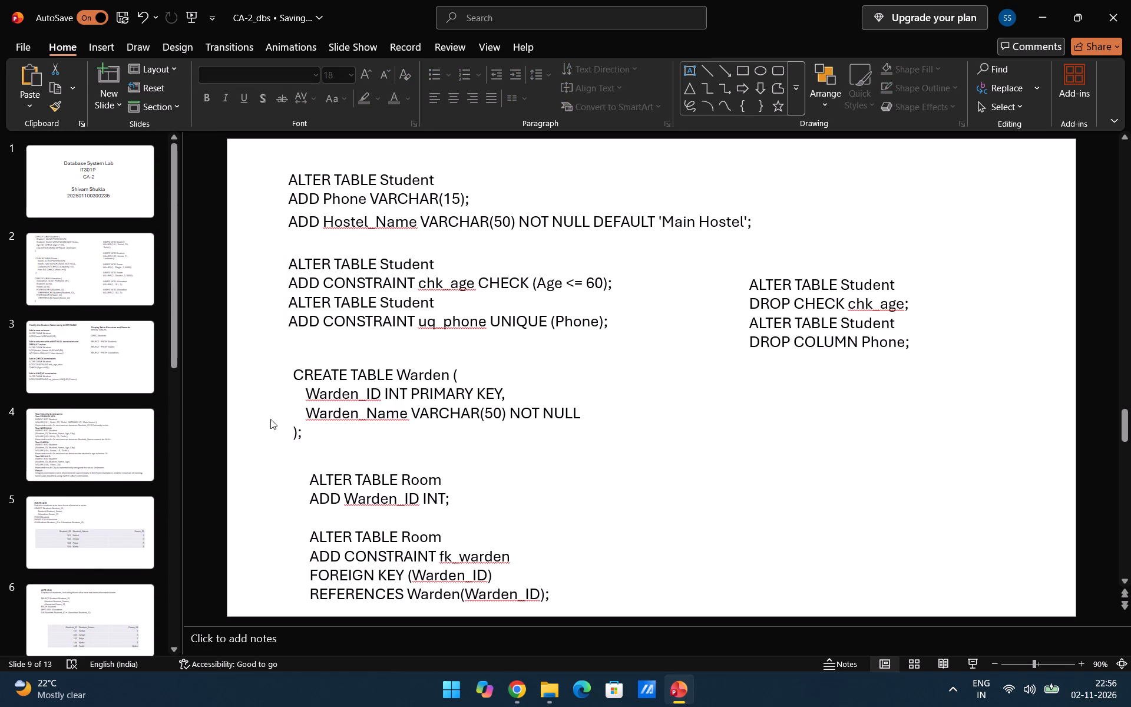
left_click(94, 192)
scroll(114, 334, "down", 4)
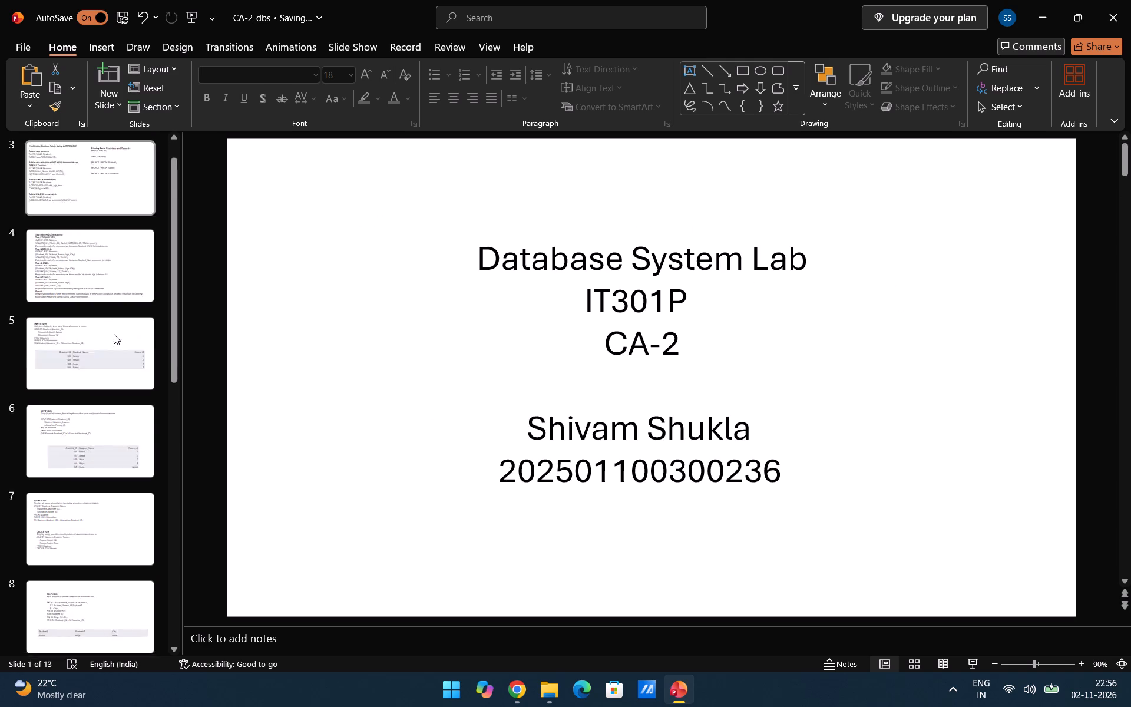
scroll(114, 334, "down", 6)
left_click(63, 608)
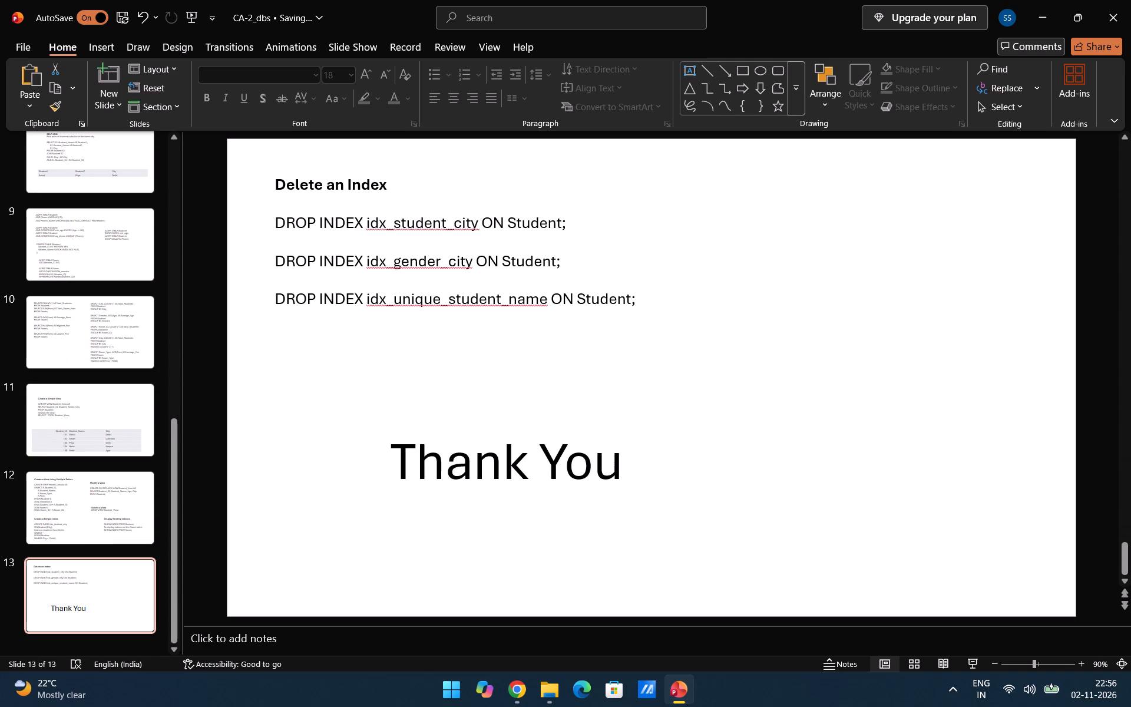
Close the CA-2_dbs presentation.
left_click(1129, 0)
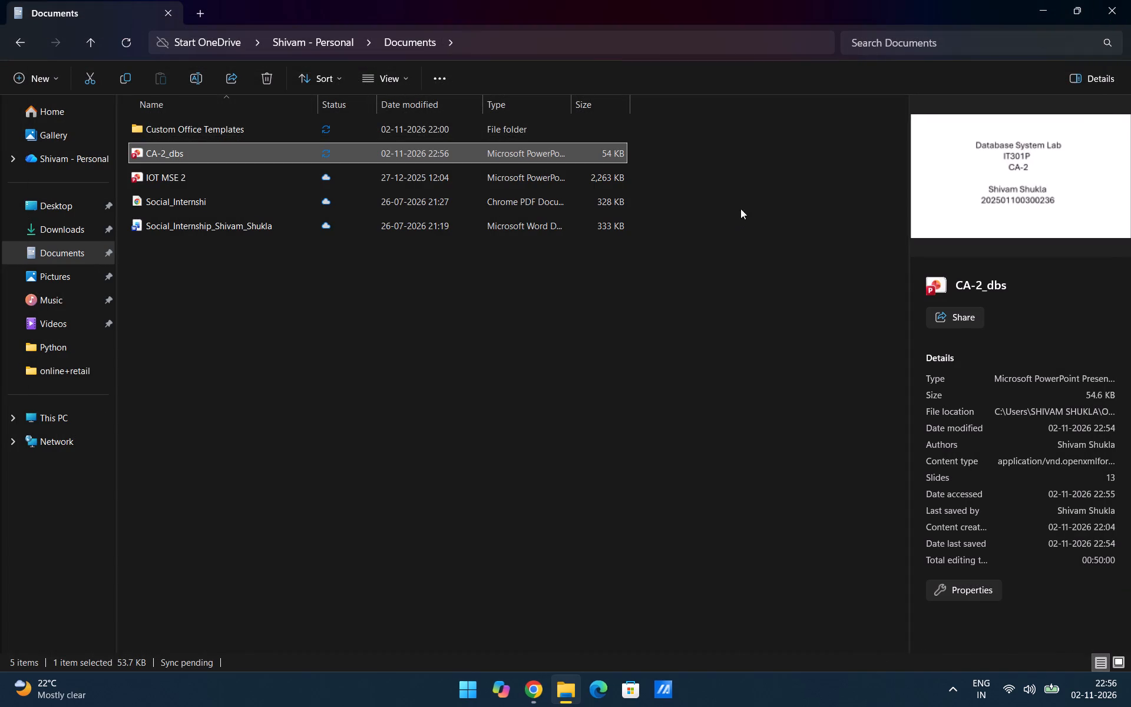